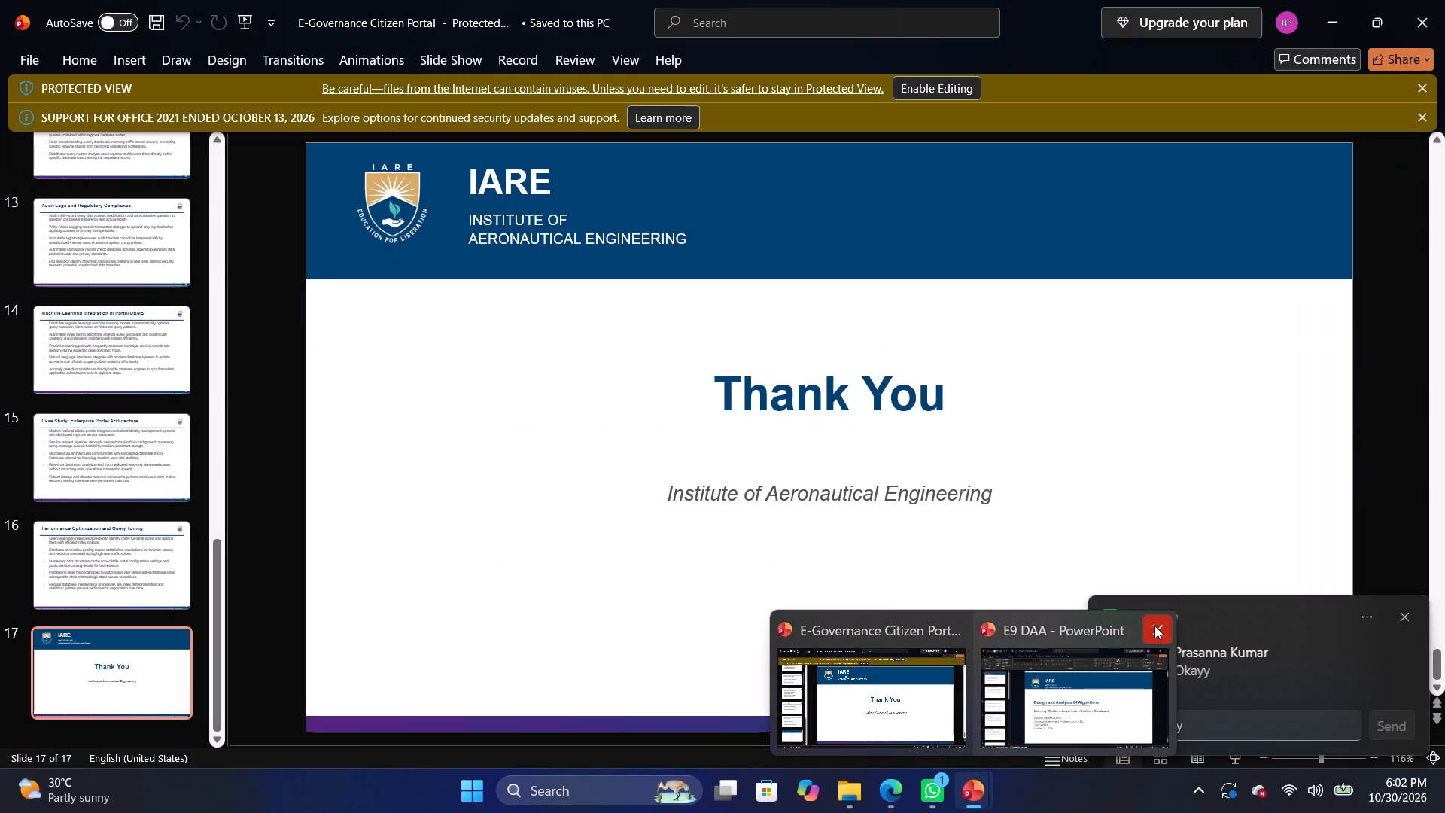
Close the E9 DAA presentation, keeping the E-Governance Citizen Portal presentation open.
click(1154, 626)
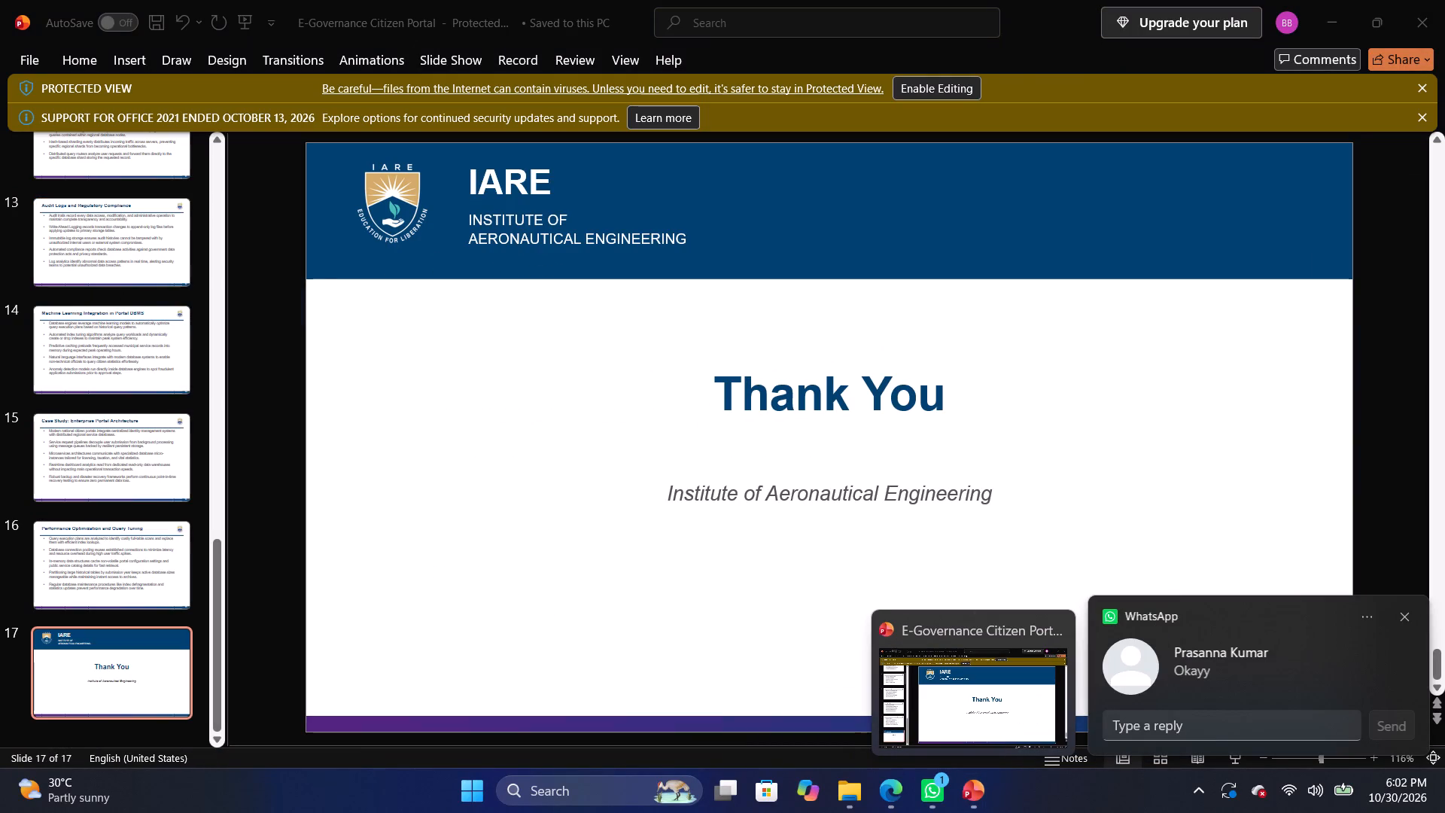
Start a reply to the incoming WhatsApp message from its notification.
click(1183, 715)
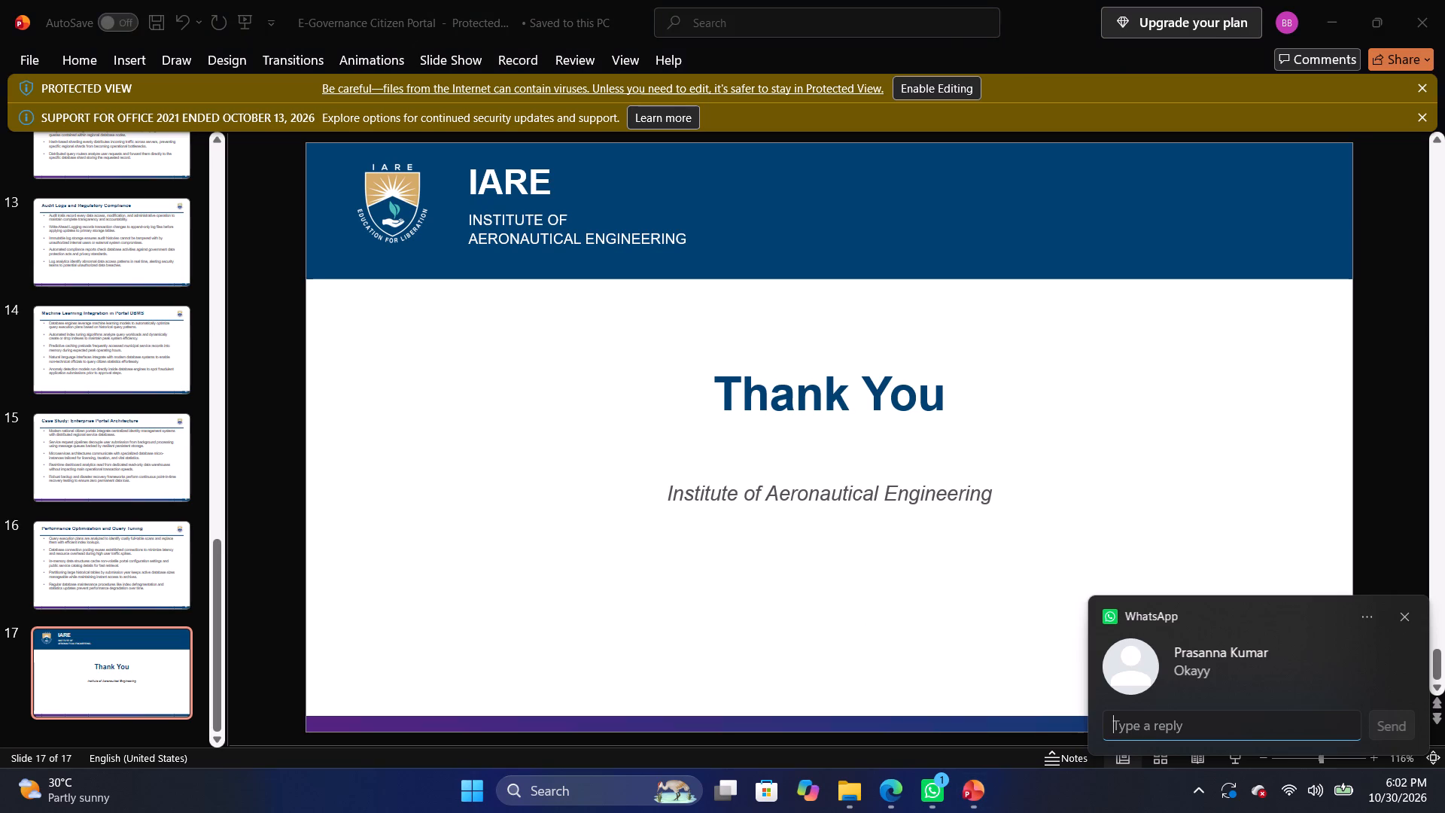
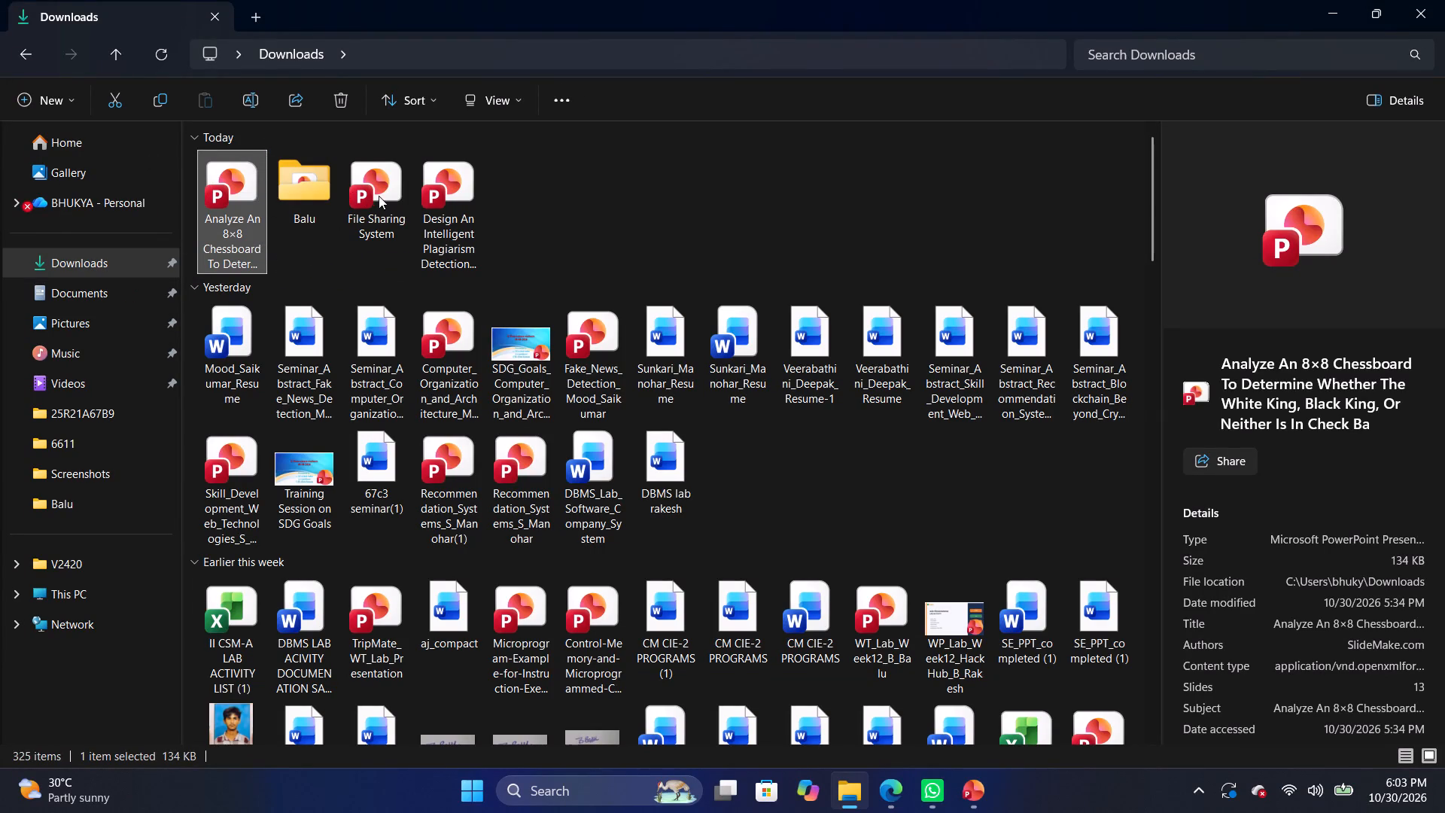
Open the File Sharing System presentation from the Downloads folder.
double_click(373, 188)
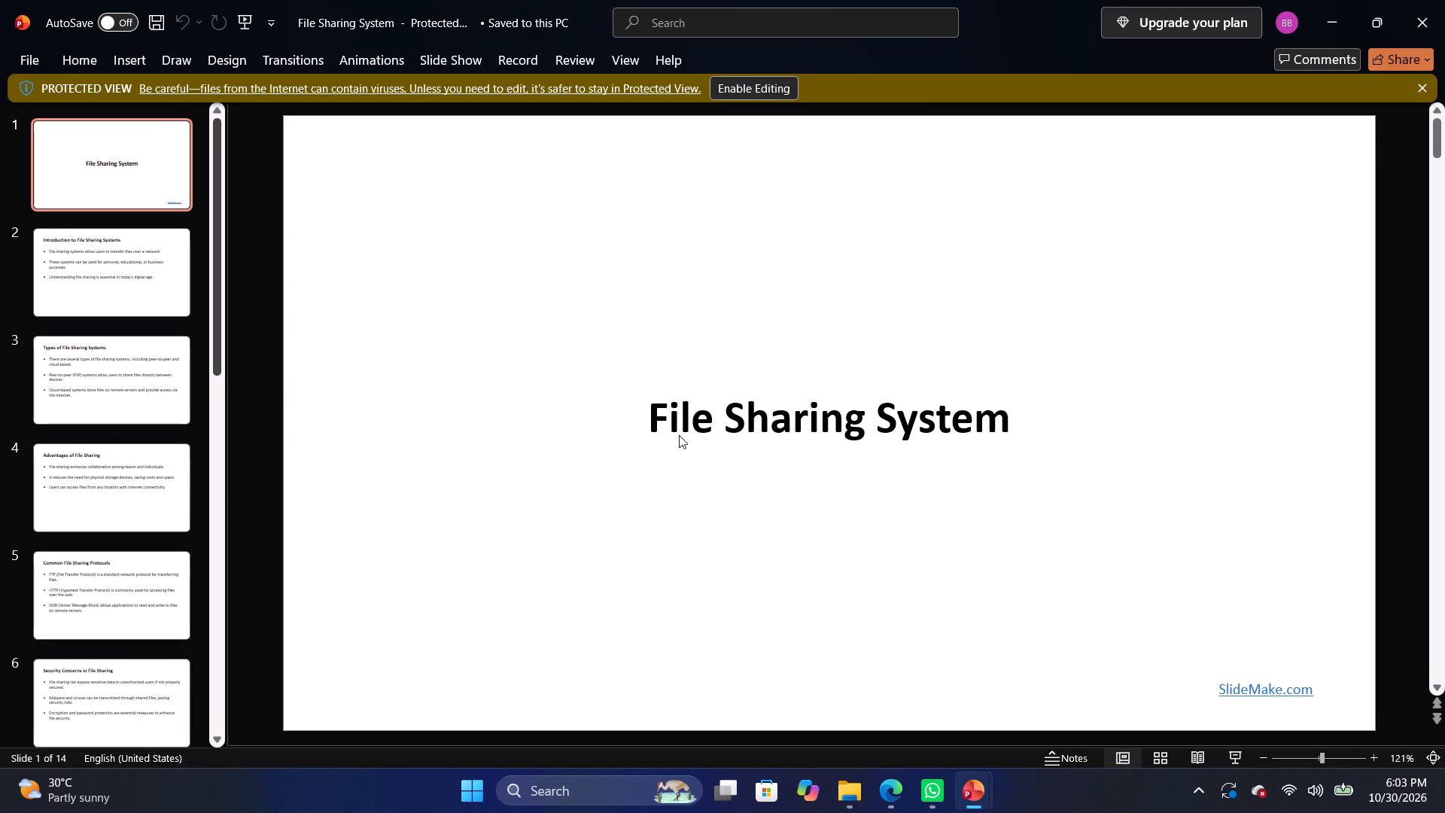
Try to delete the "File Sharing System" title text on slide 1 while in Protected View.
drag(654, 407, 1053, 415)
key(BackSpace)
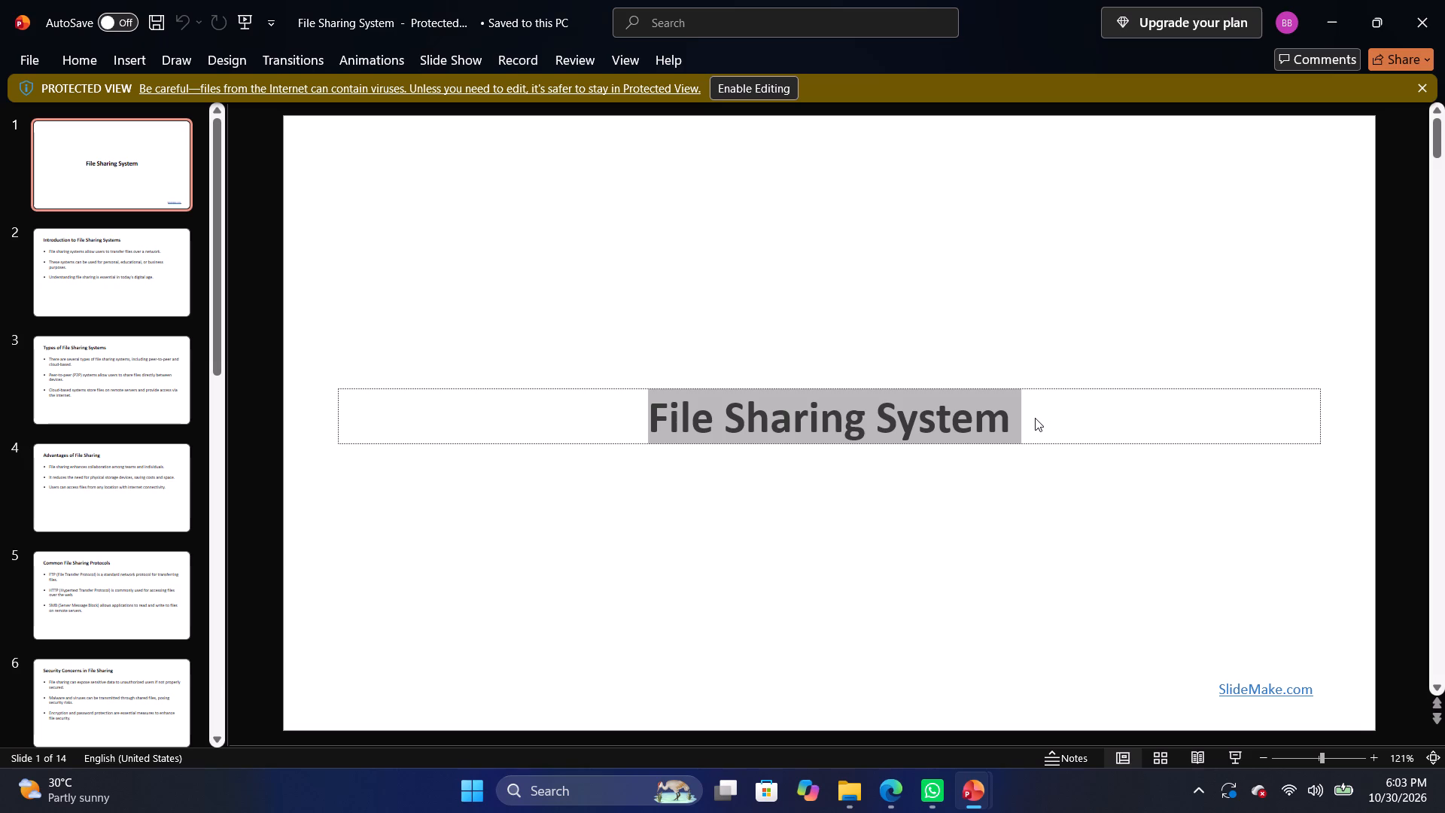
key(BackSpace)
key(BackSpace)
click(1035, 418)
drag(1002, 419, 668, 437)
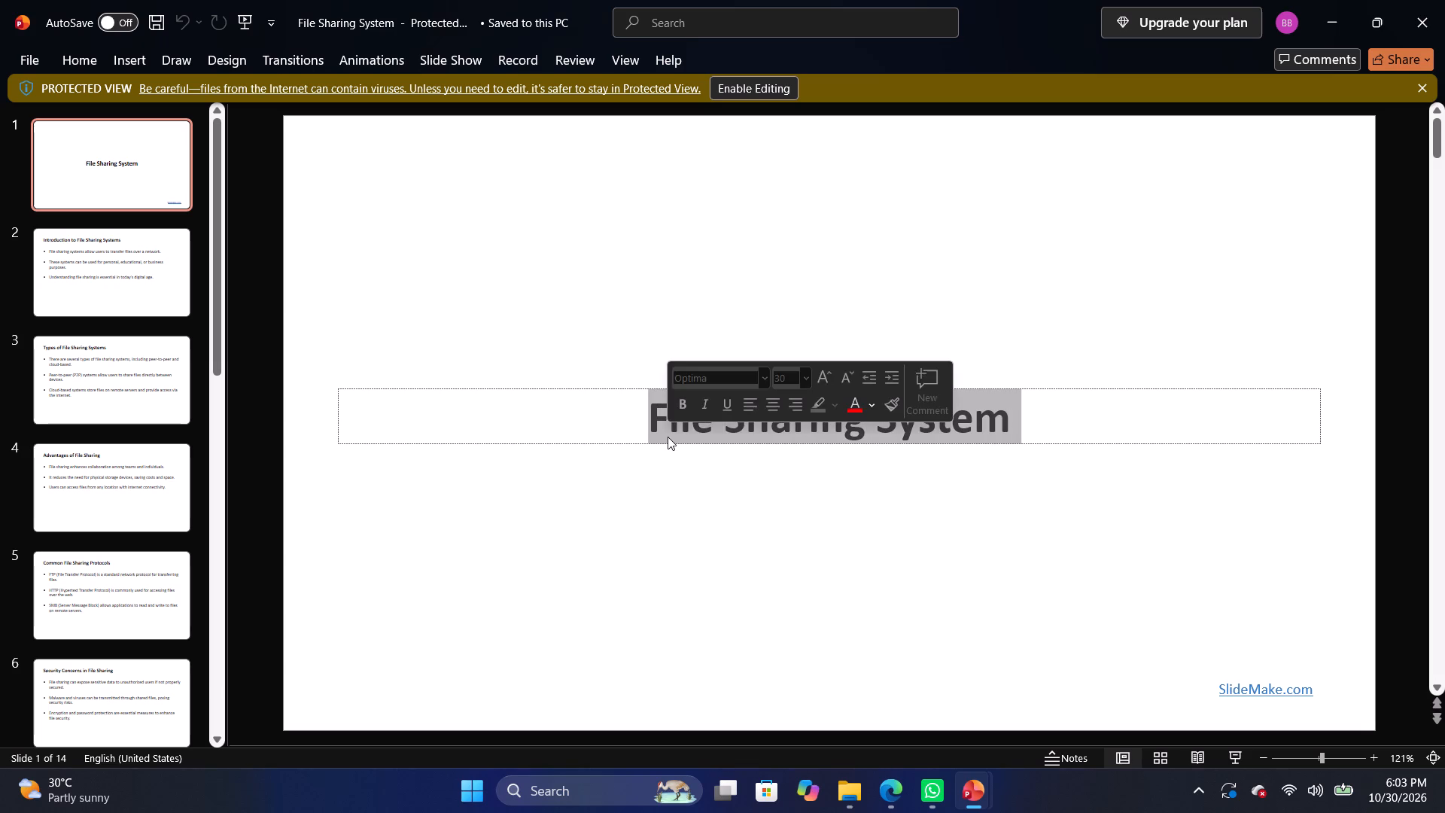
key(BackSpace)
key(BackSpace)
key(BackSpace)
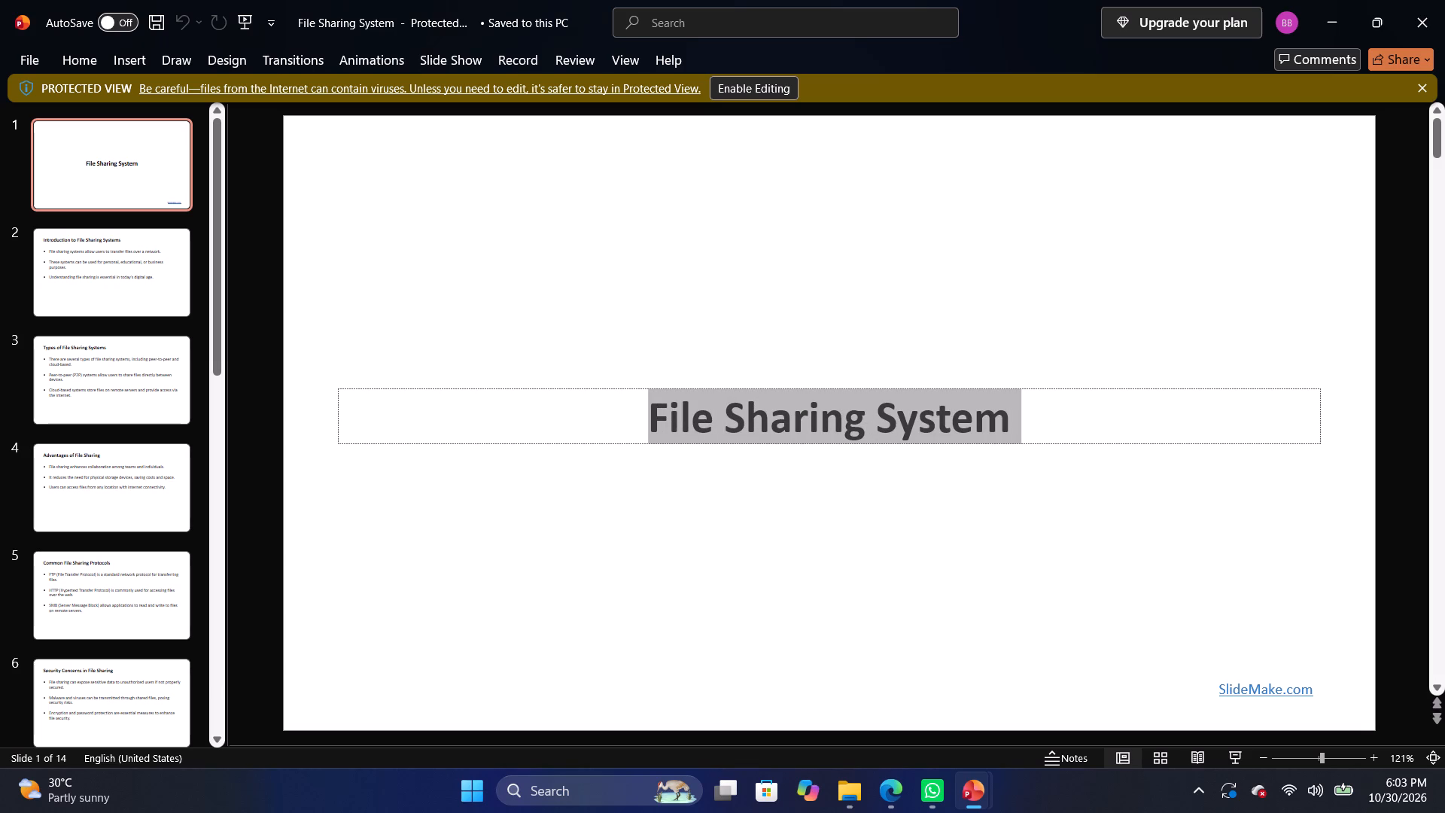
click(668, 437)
Enable editing for the File Sharing System presentation.
click(726, 84)
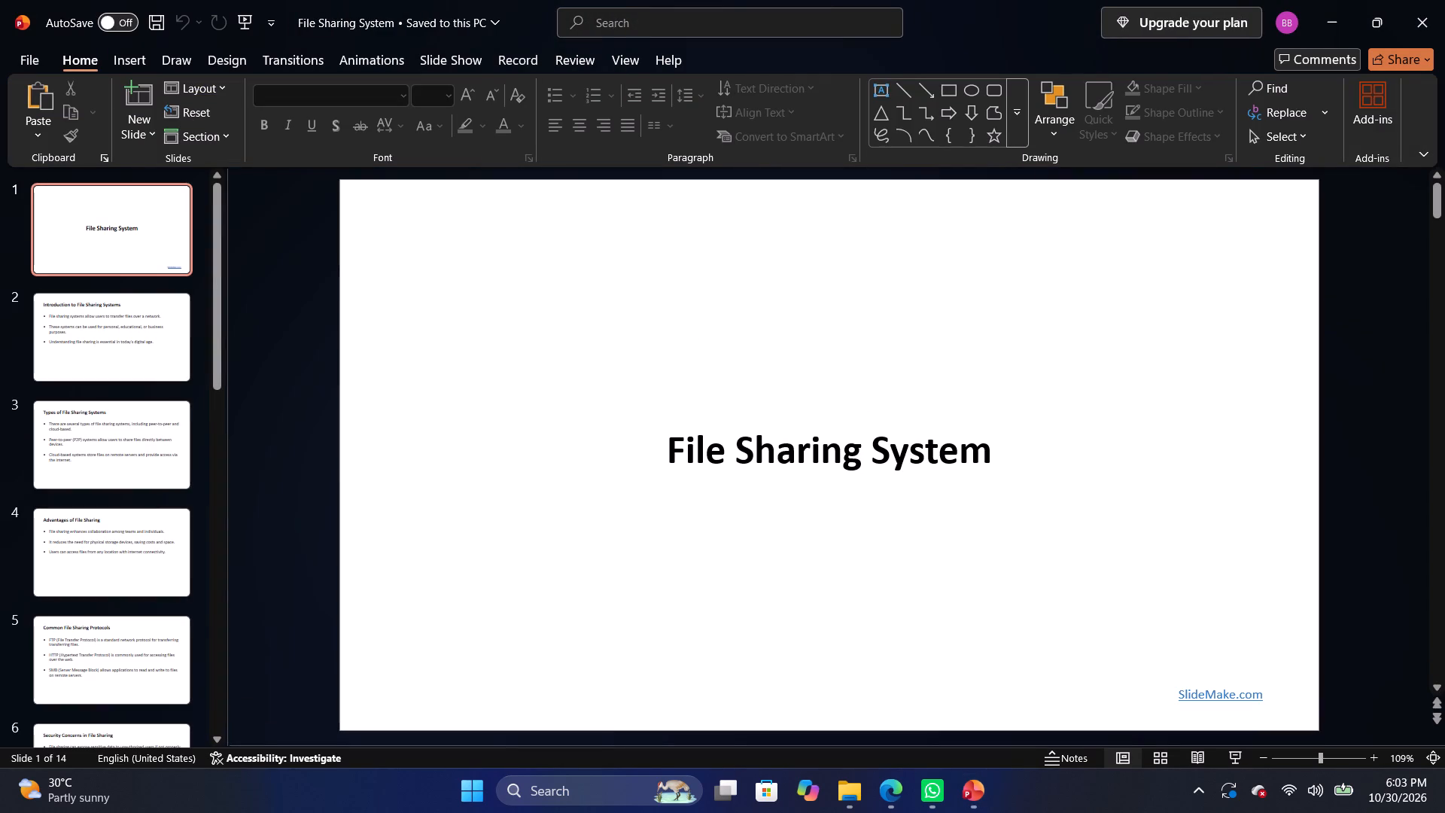
Delete the "File Sharing System" title text from slide 1.
drag(998, 446, 642, 443)
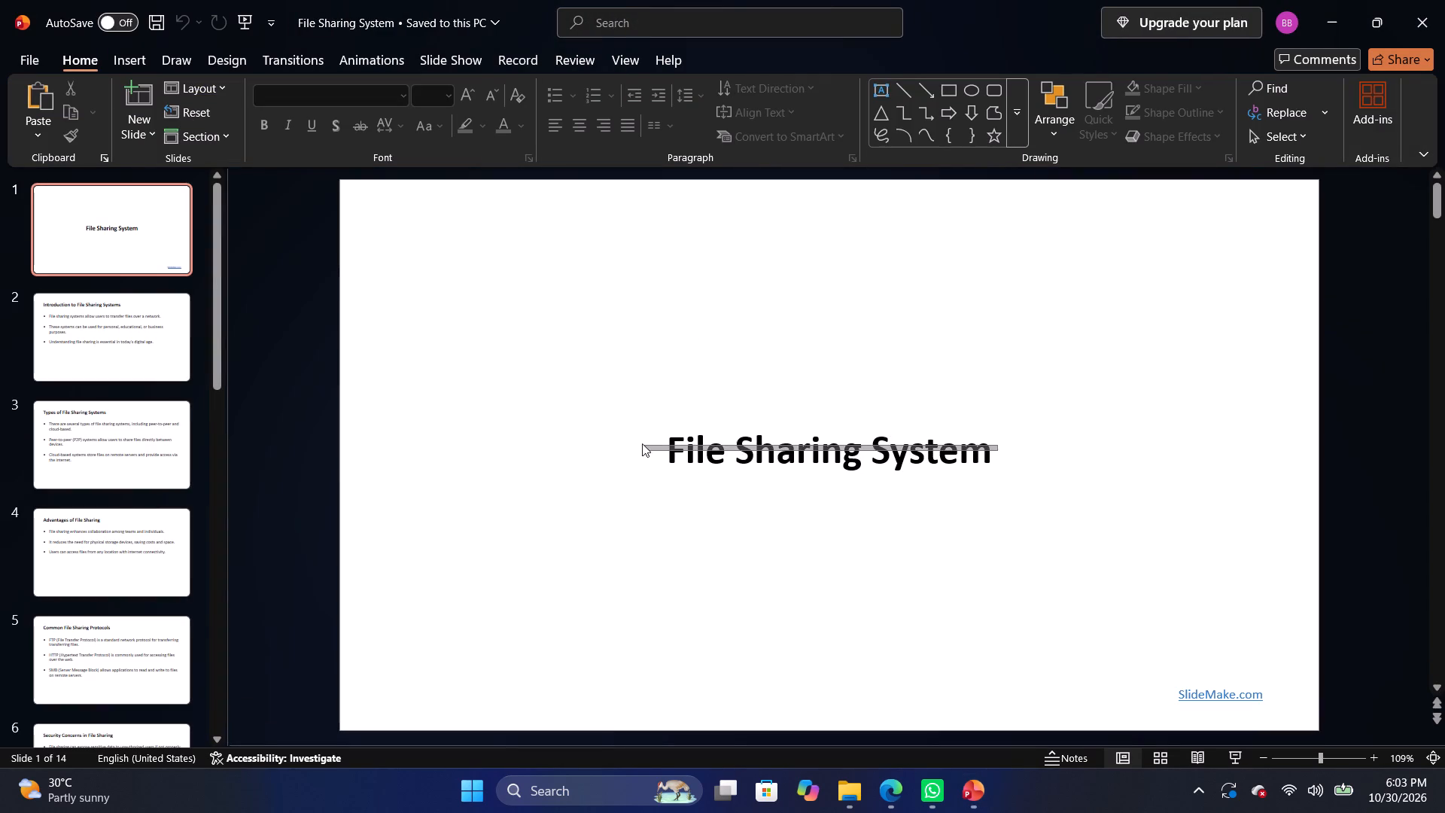
drag(642, 443, 651, 440)
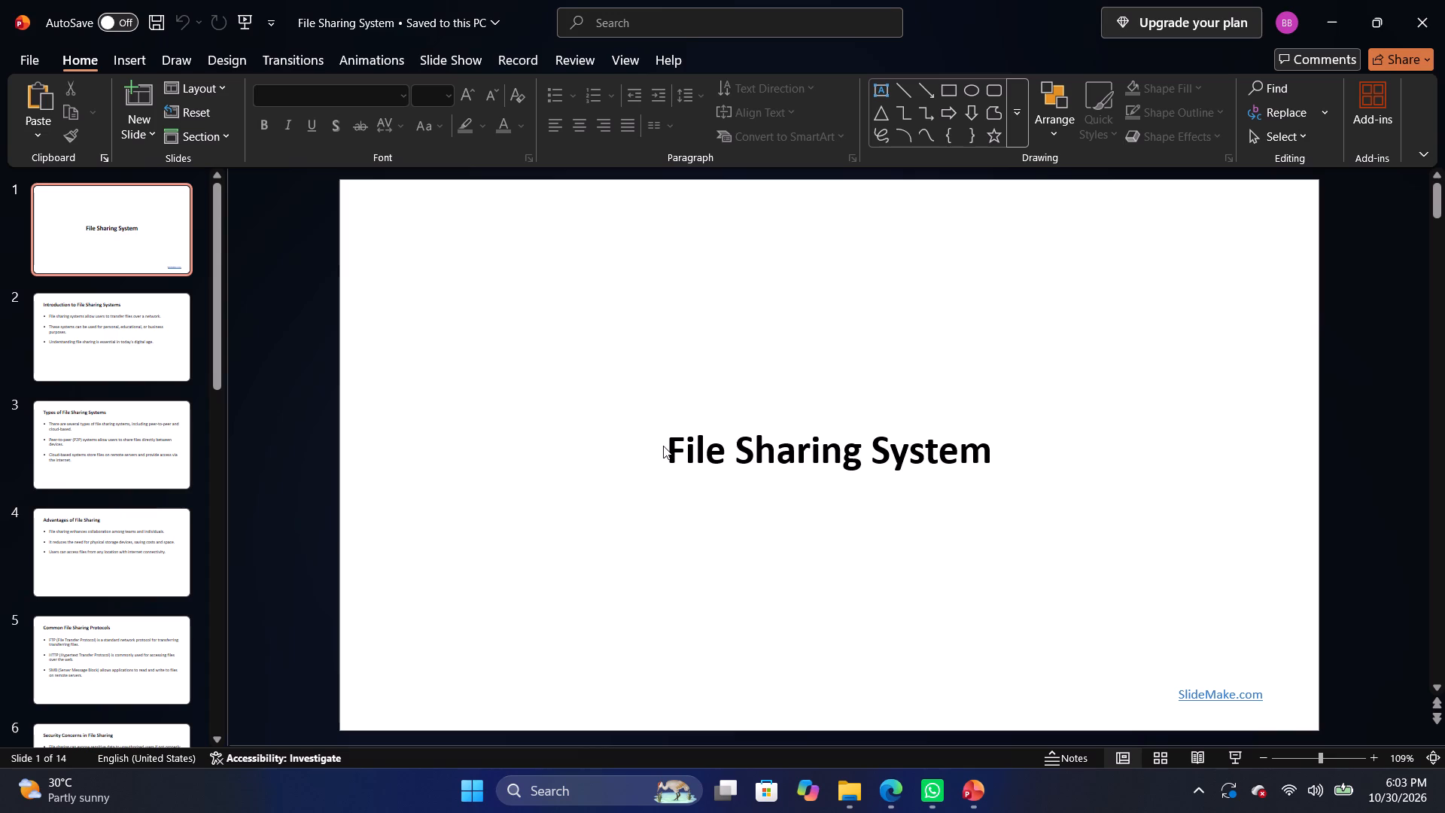
drag(670, 449, 678, 451)
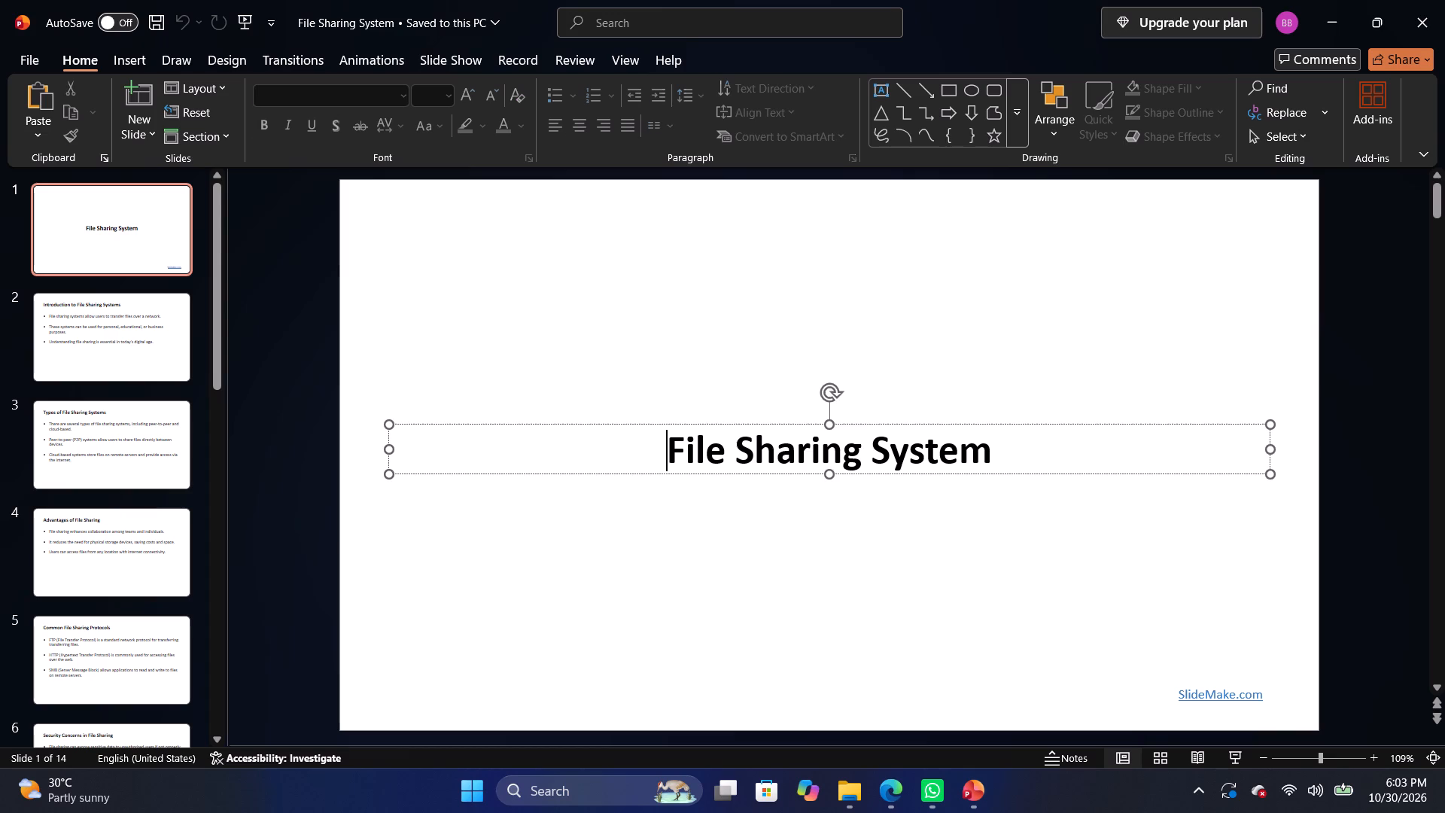
drag(678, 451, 957, 460)
key(BackSpace)
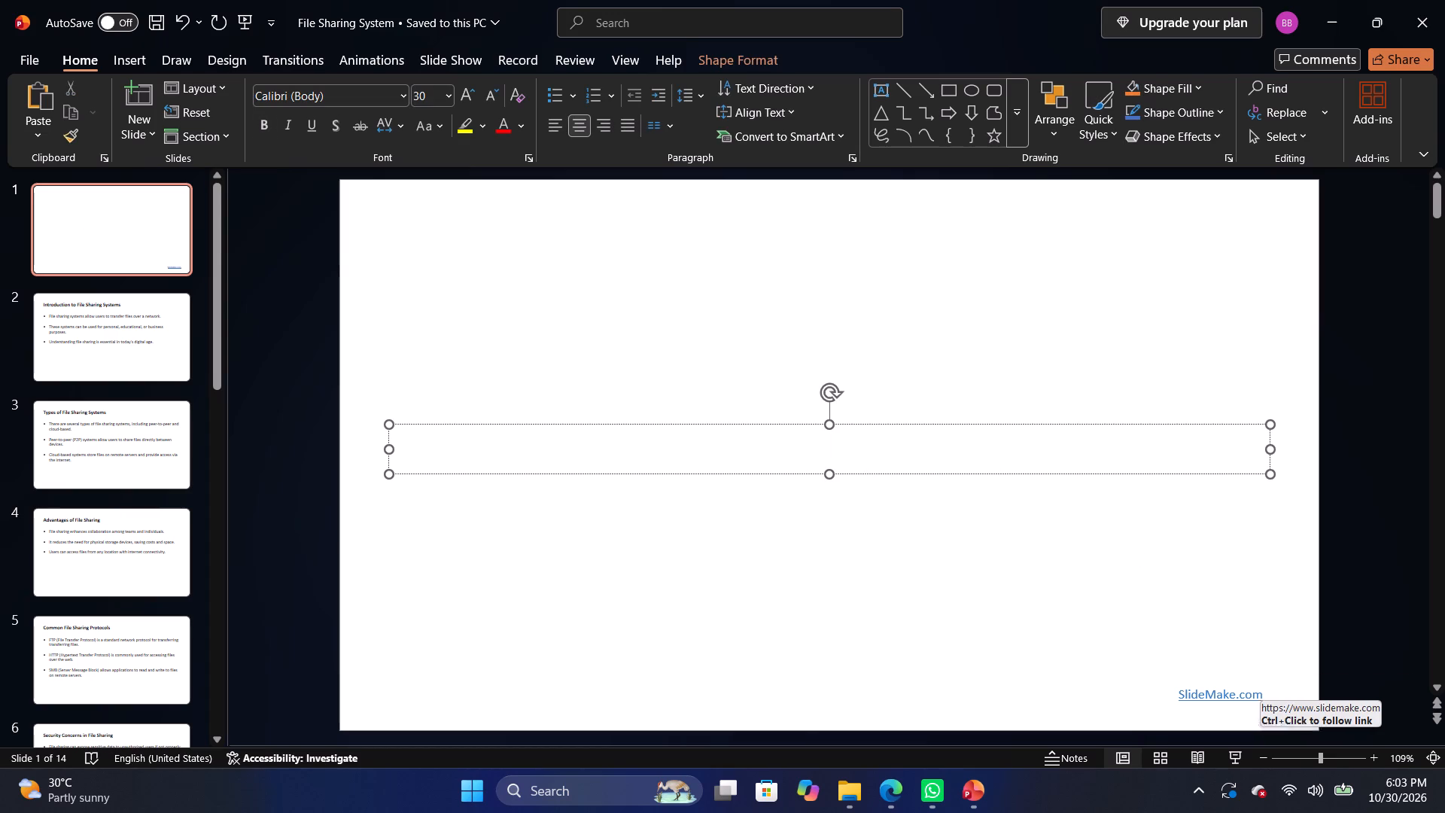
Delete the "SlideMake.com" link text from the corner of slide 1.
drag(1261, 693, 1191, 695)
key(BackSpace)
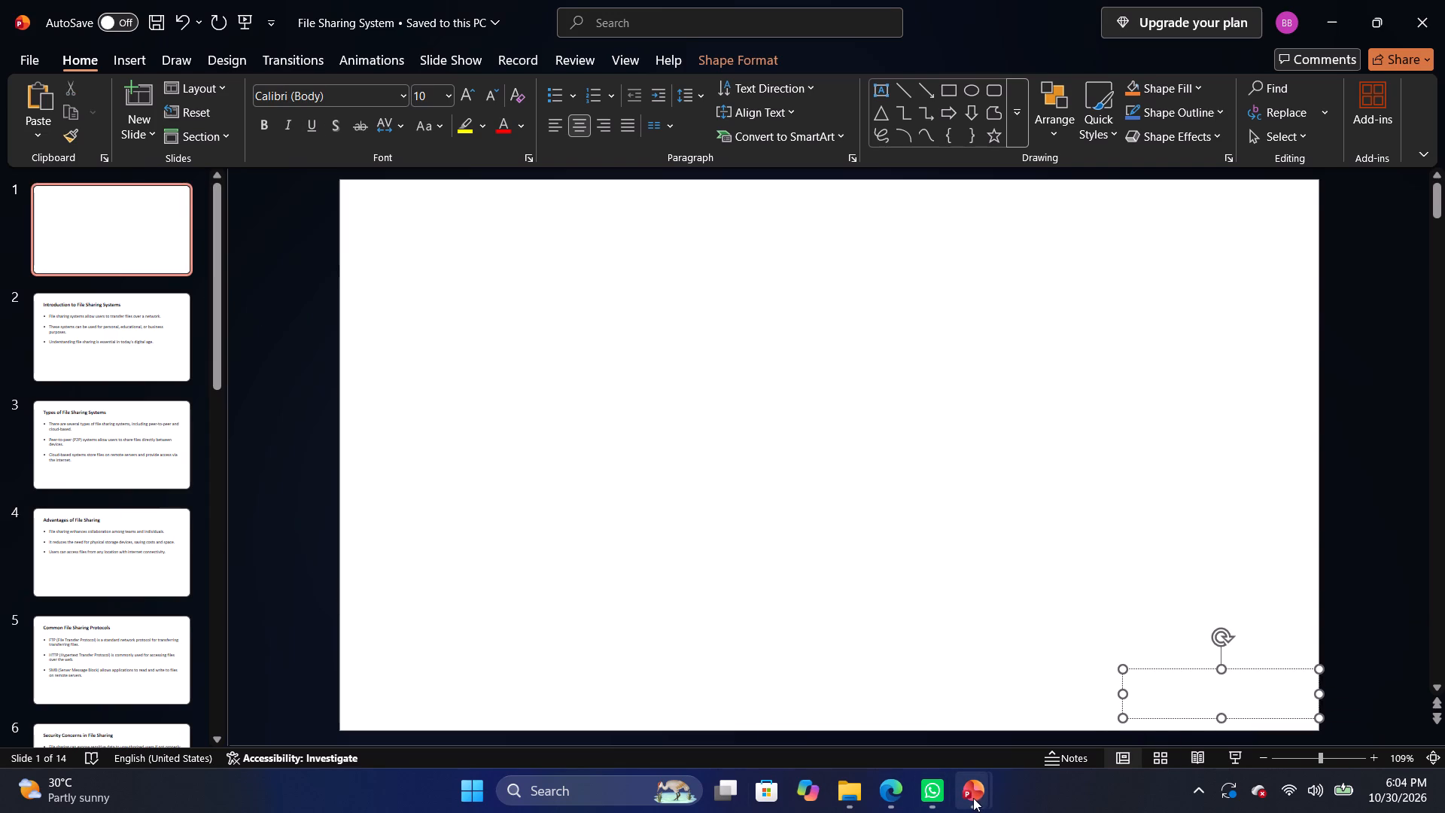
In the E-Governance Citizen Portal presentation, copy slide 1's blue header band, IARE logo, institute text, divider line and student details block.
click(904, 733)
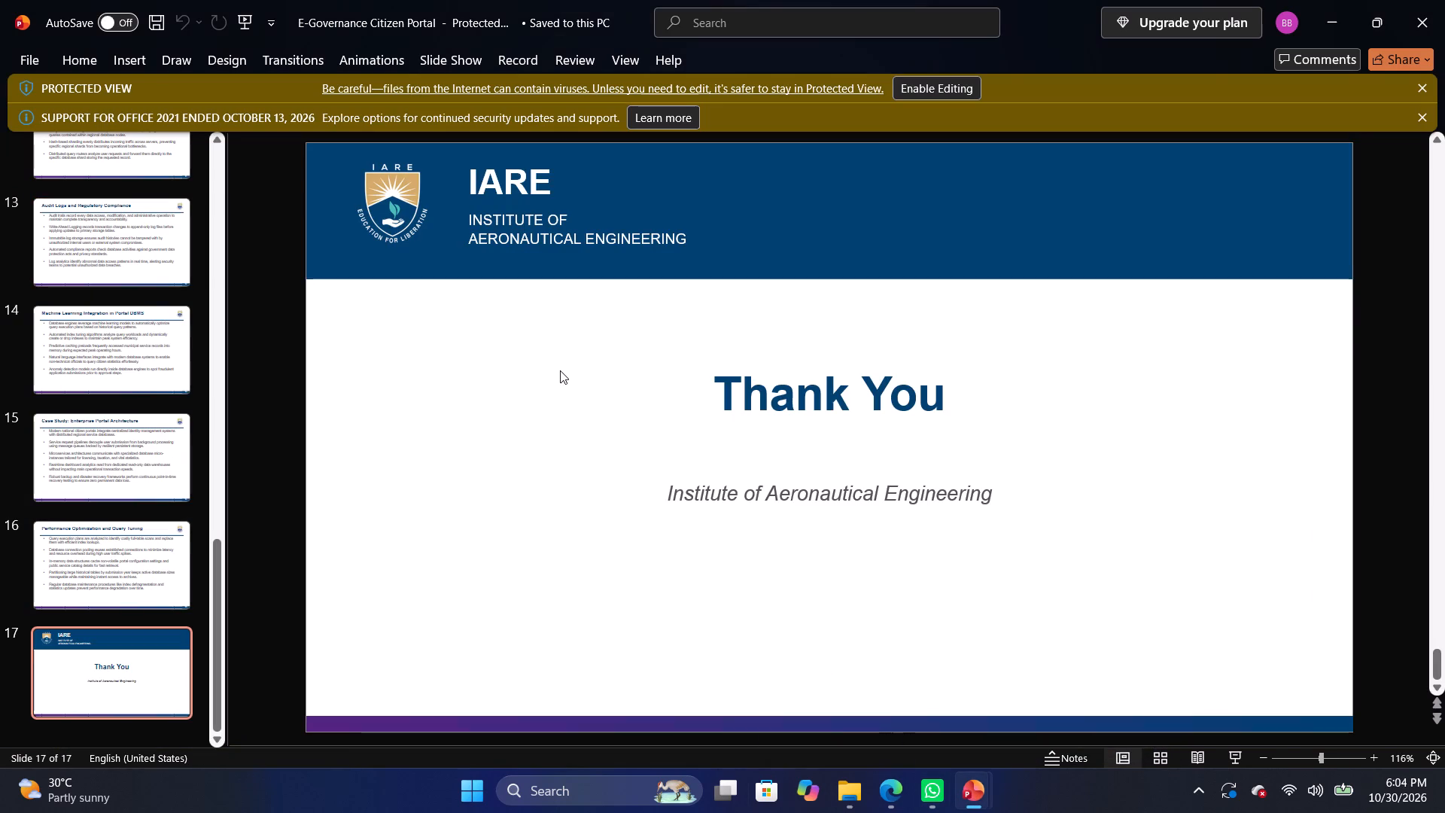
scroll(100, 364, up, 20)
scroll(100, 364, up, 3)
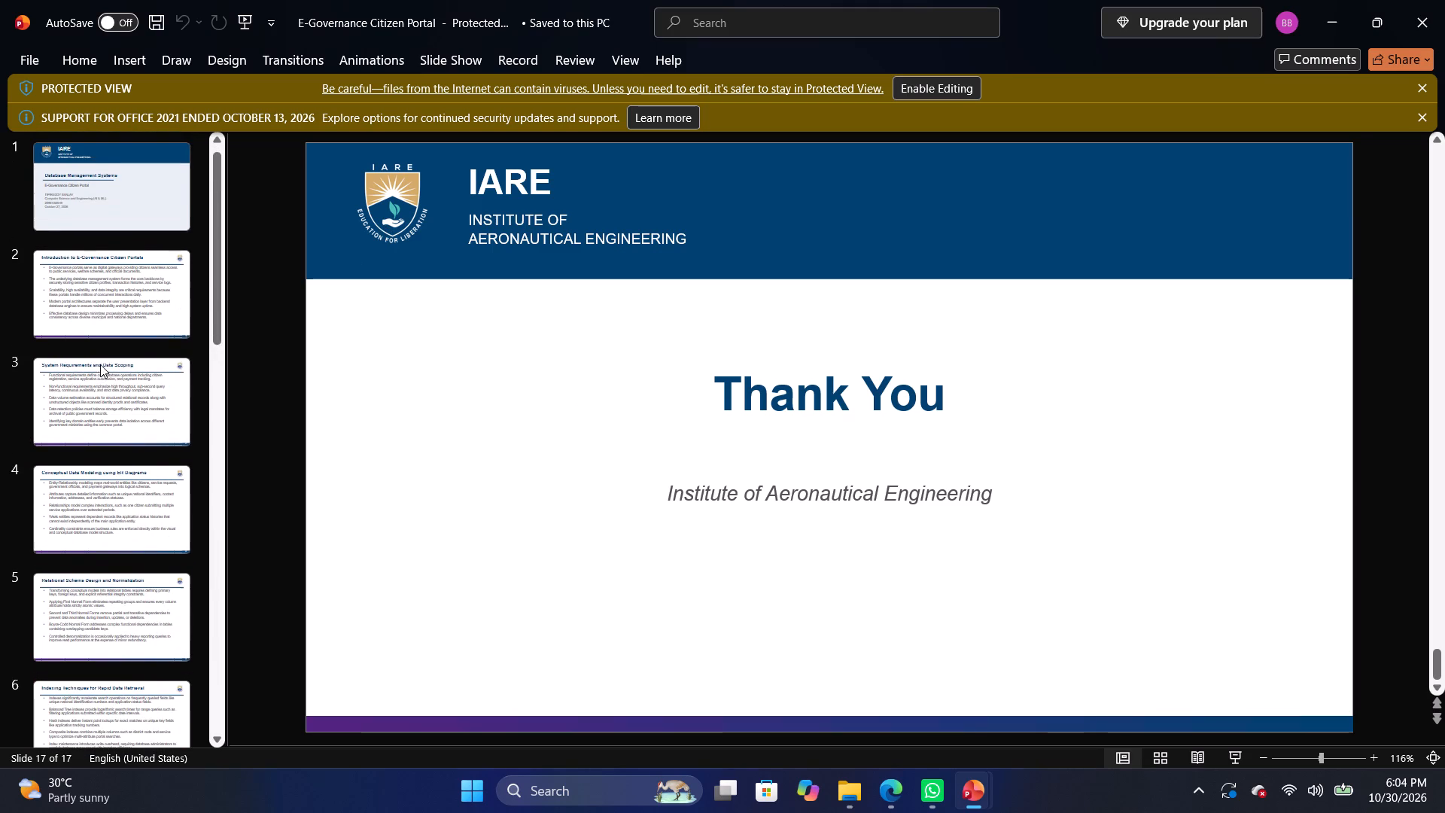
scroll(100, 364, up, 9)
click(79, 185)
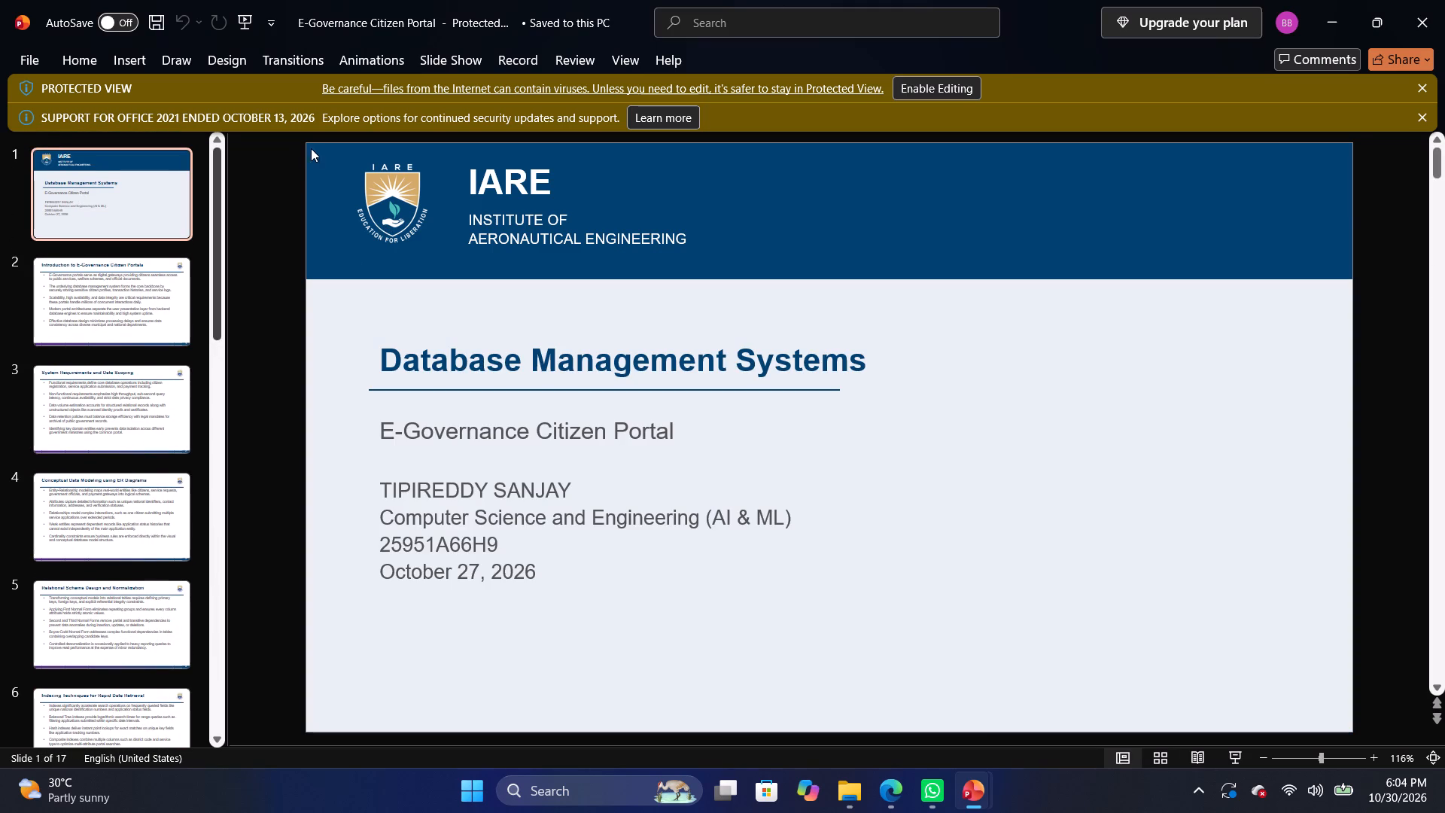
drag(308, 145, 571, 307)
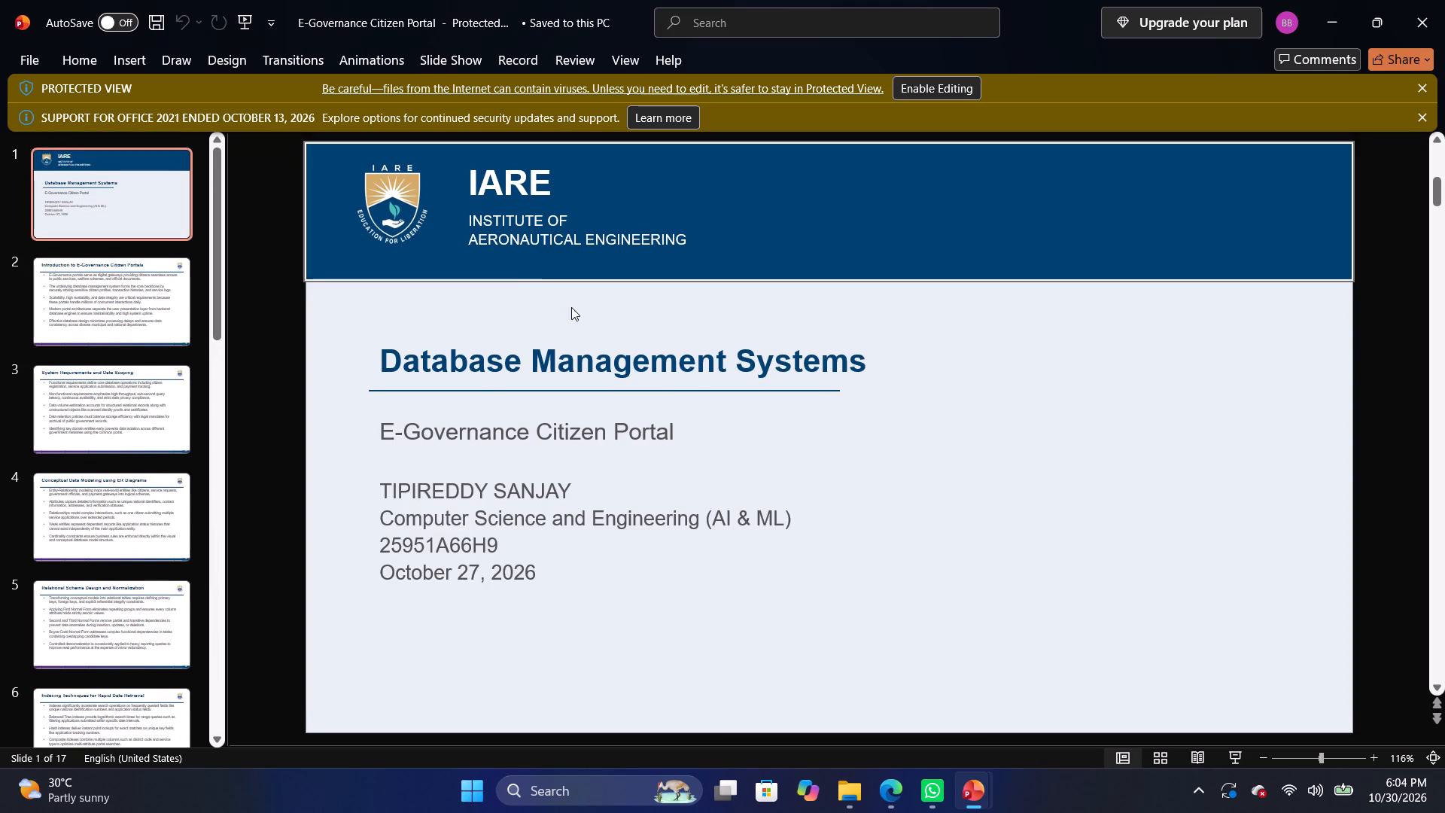
drag(571, 307, 595, 318)
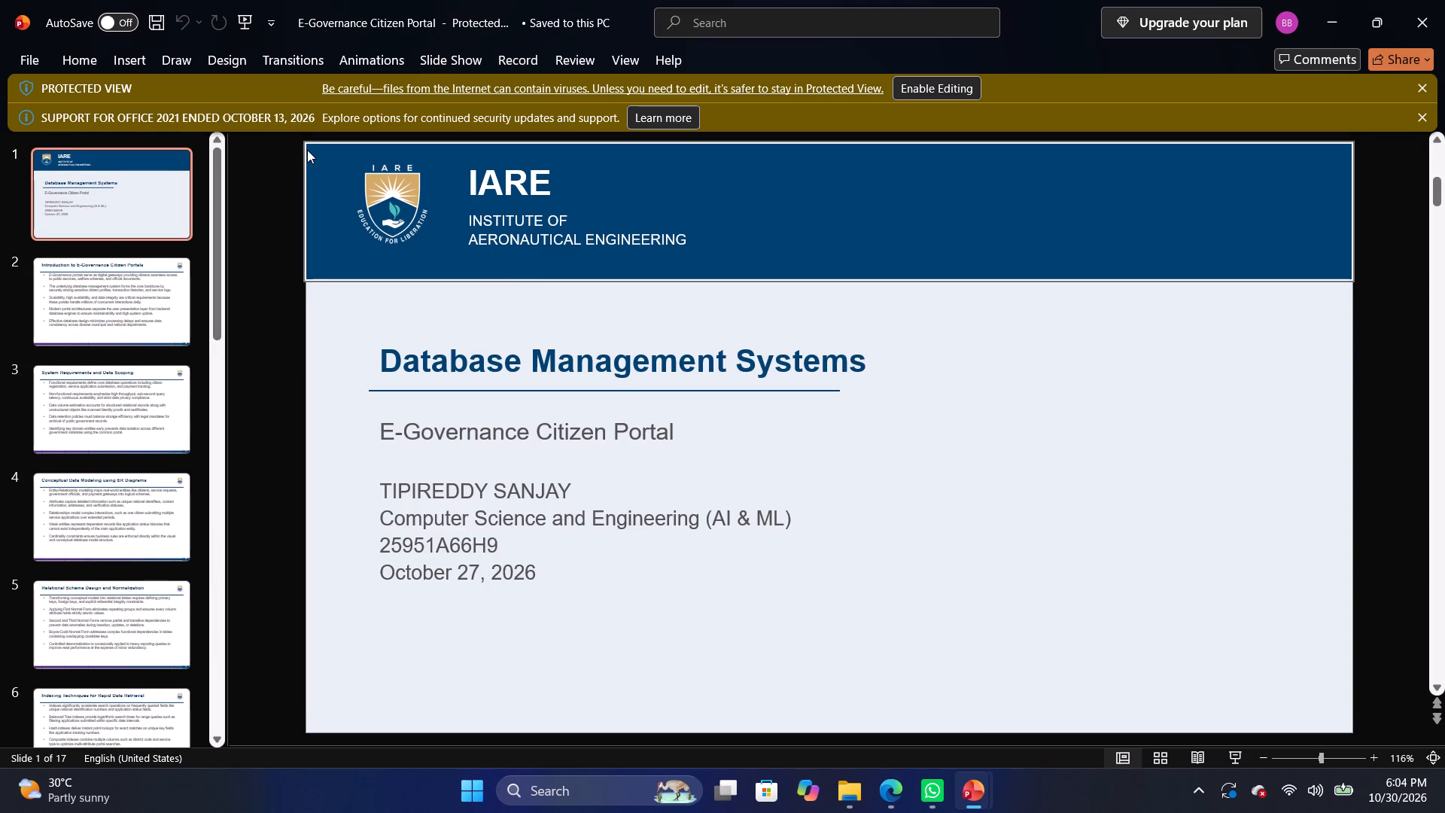
drag(308, 146, 454, 279)
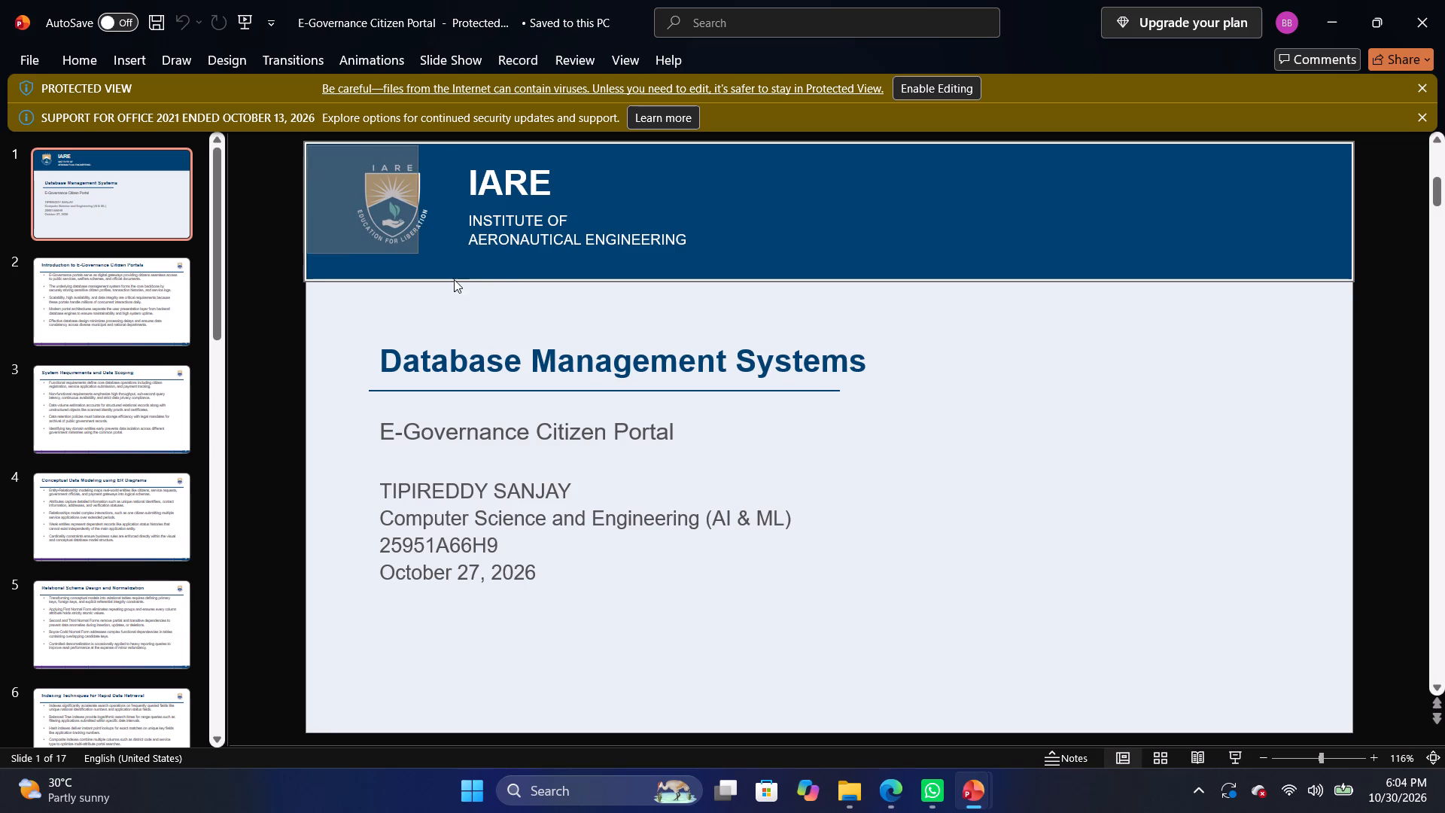
drag(454, 279, 932, 635)
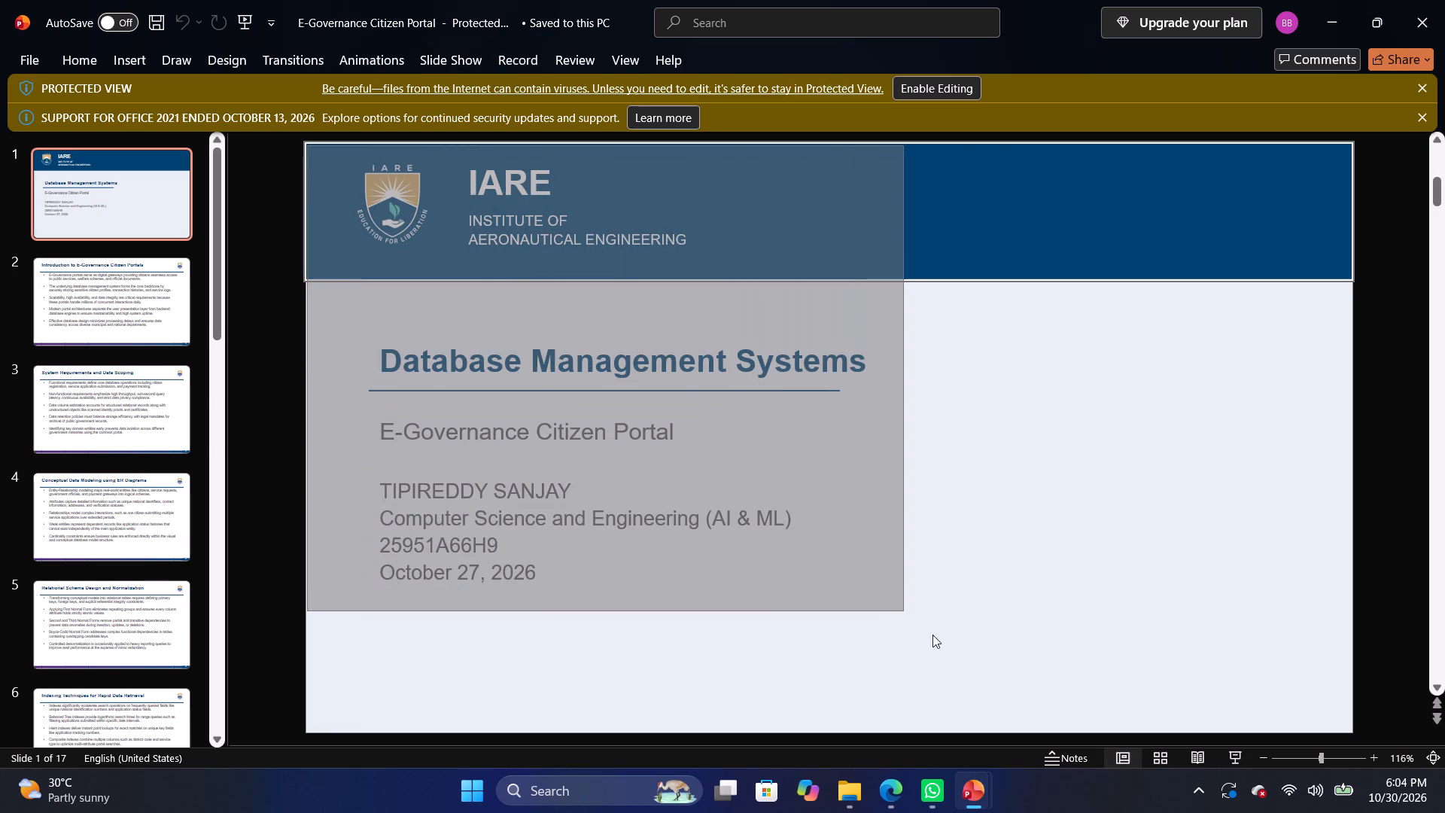
drag(932, 635, 1157, 687)
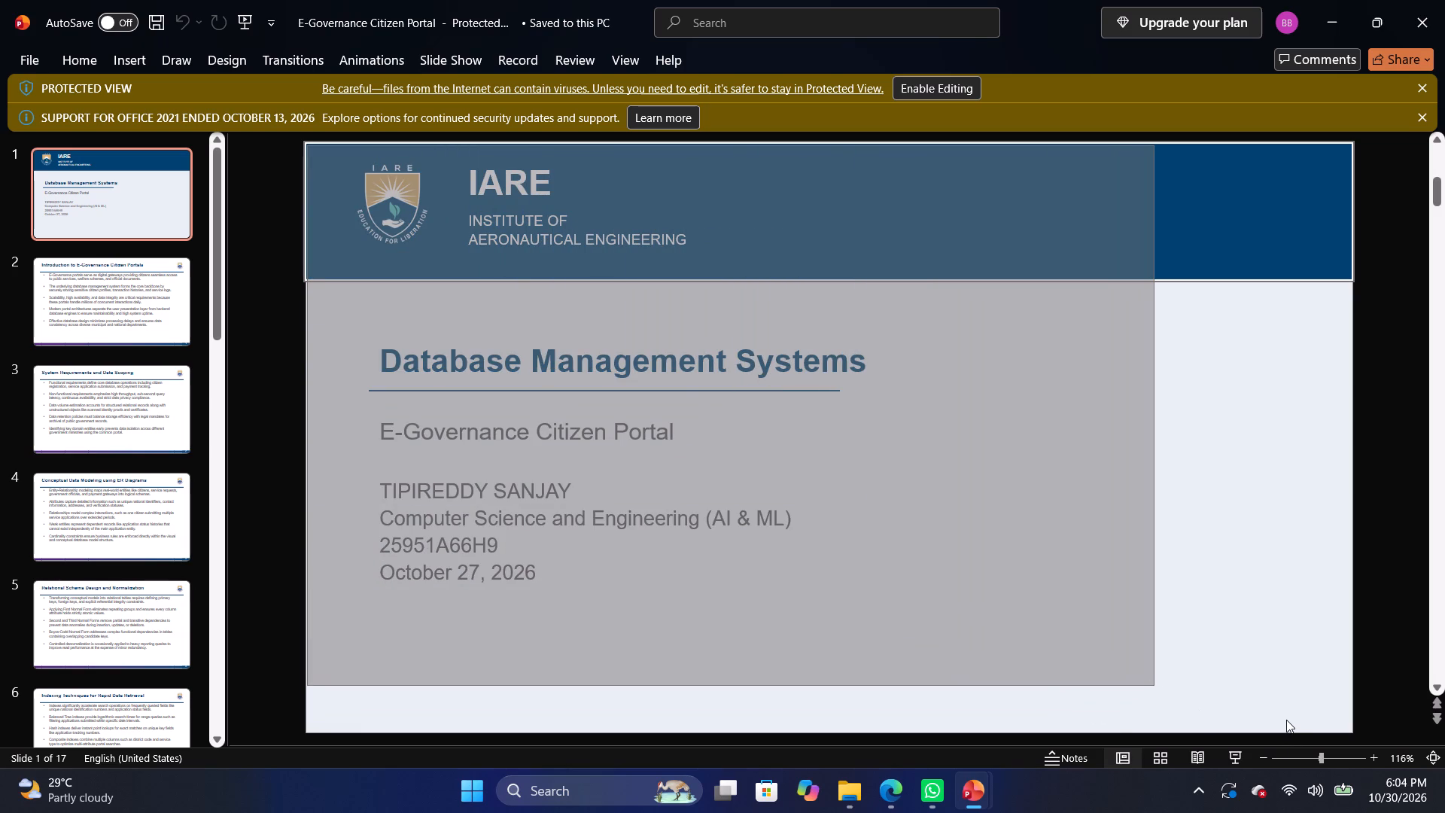
key(ctrl+c)
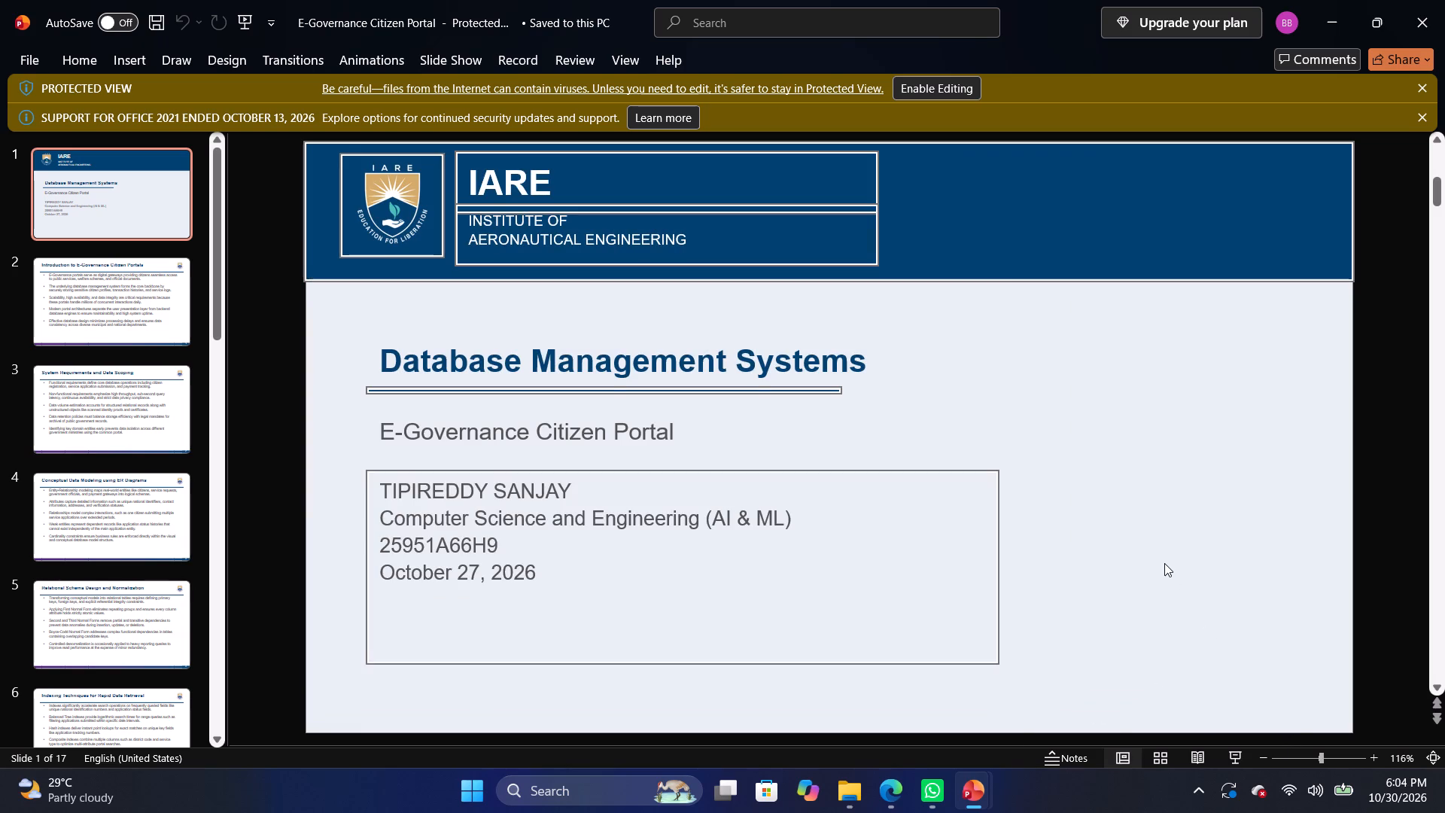
Paste the copied header, logo, divider line and student details onto slide 1 of the File Sharing System presentation.
click(1164, 563)
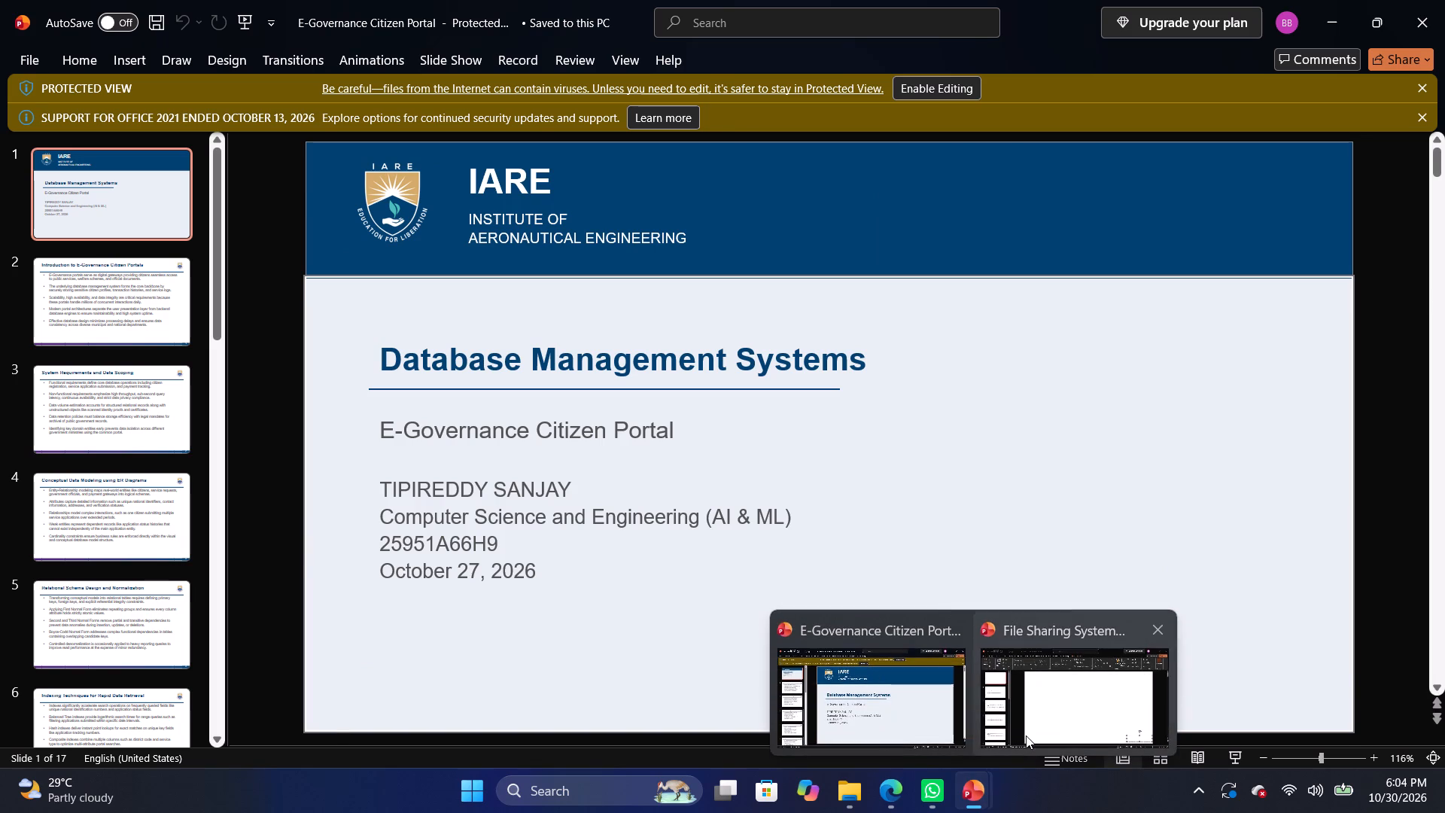
click(1026, 735)
click(893, 574)
key(ctrl+v)
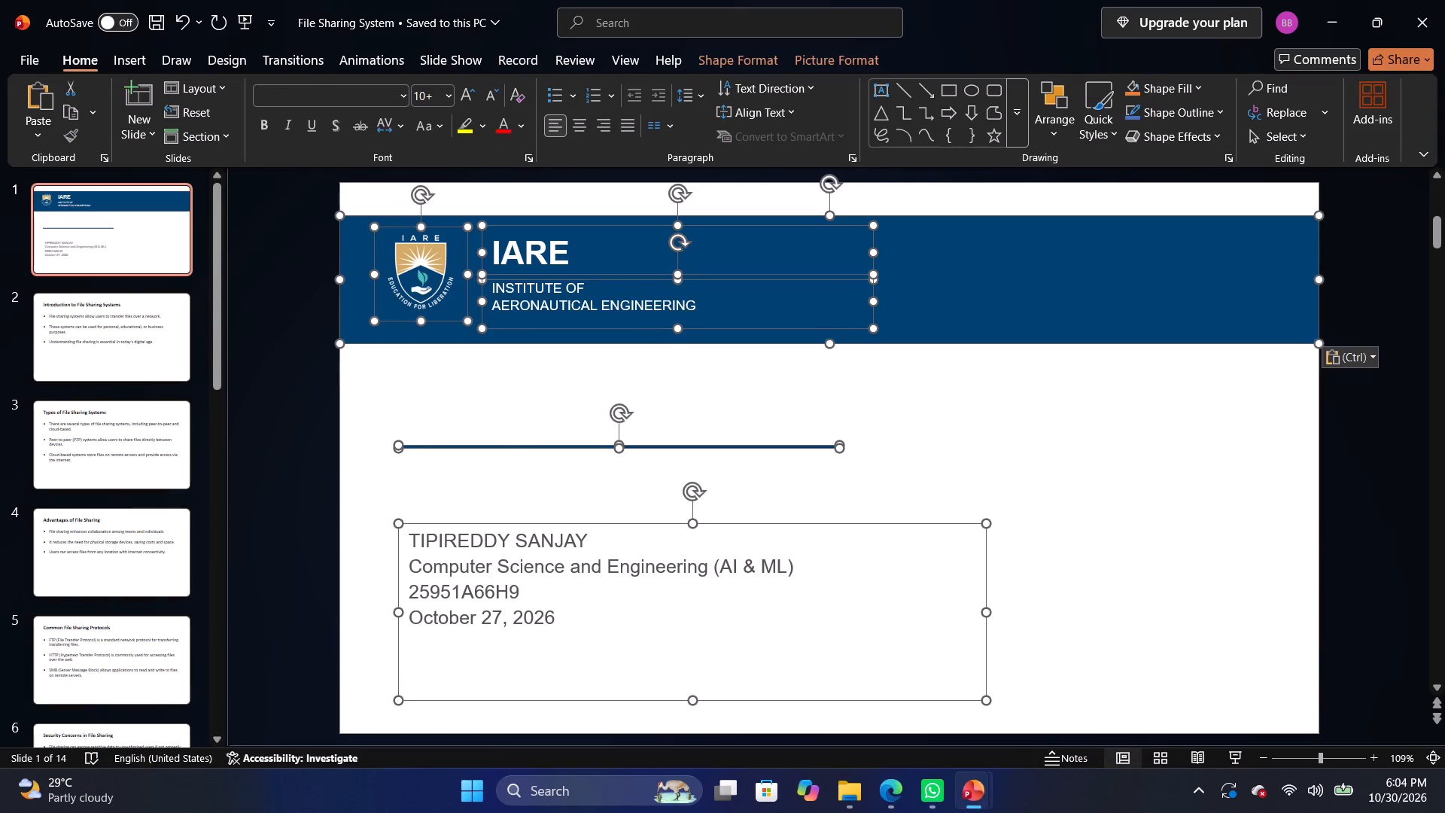
click(507, 433)
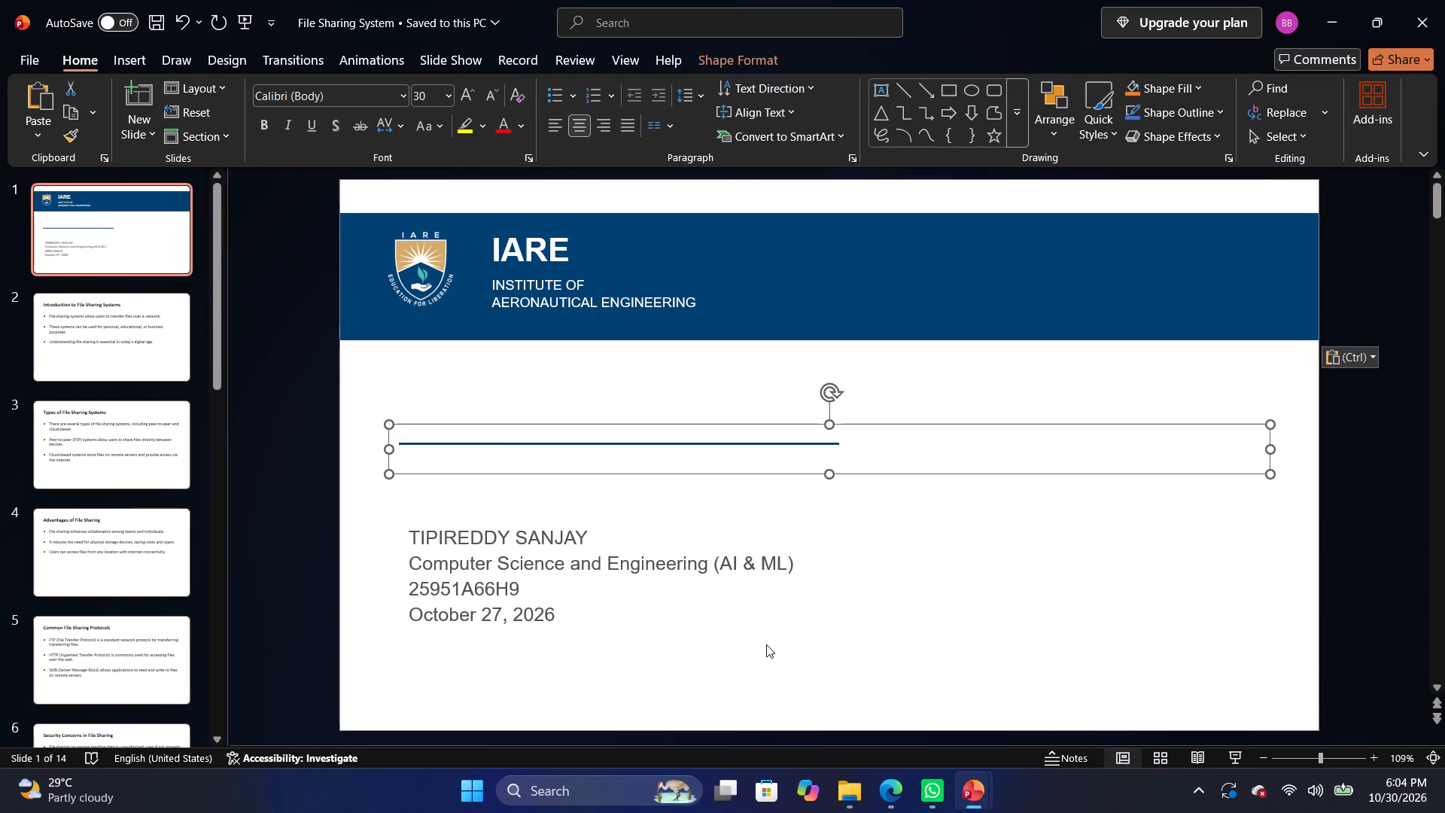
click(766, 644)
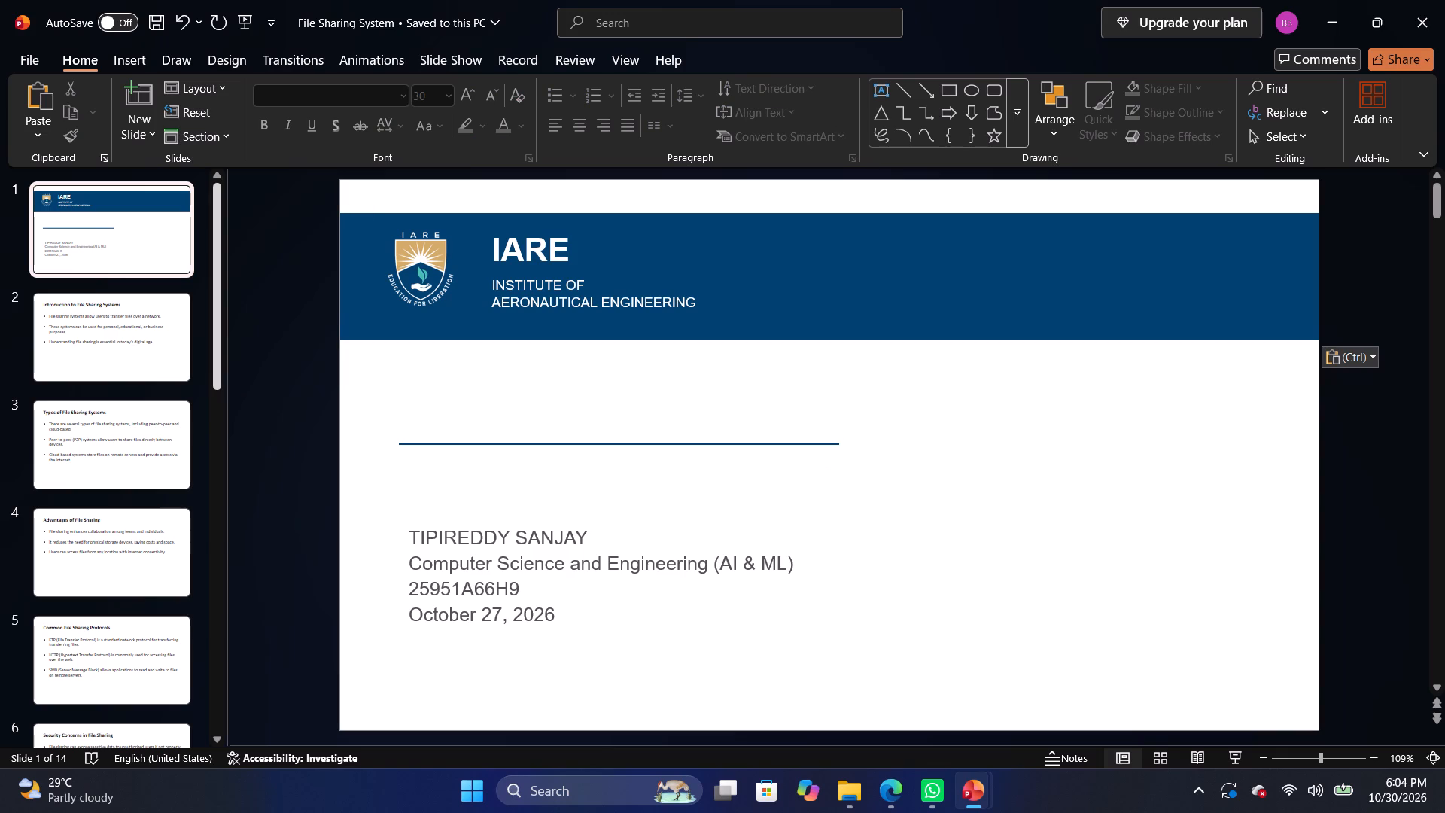
Move the blue header band up to sit flush with the top edge of slide 1, spanning its full width.
drag(345, 215, 377, 250)
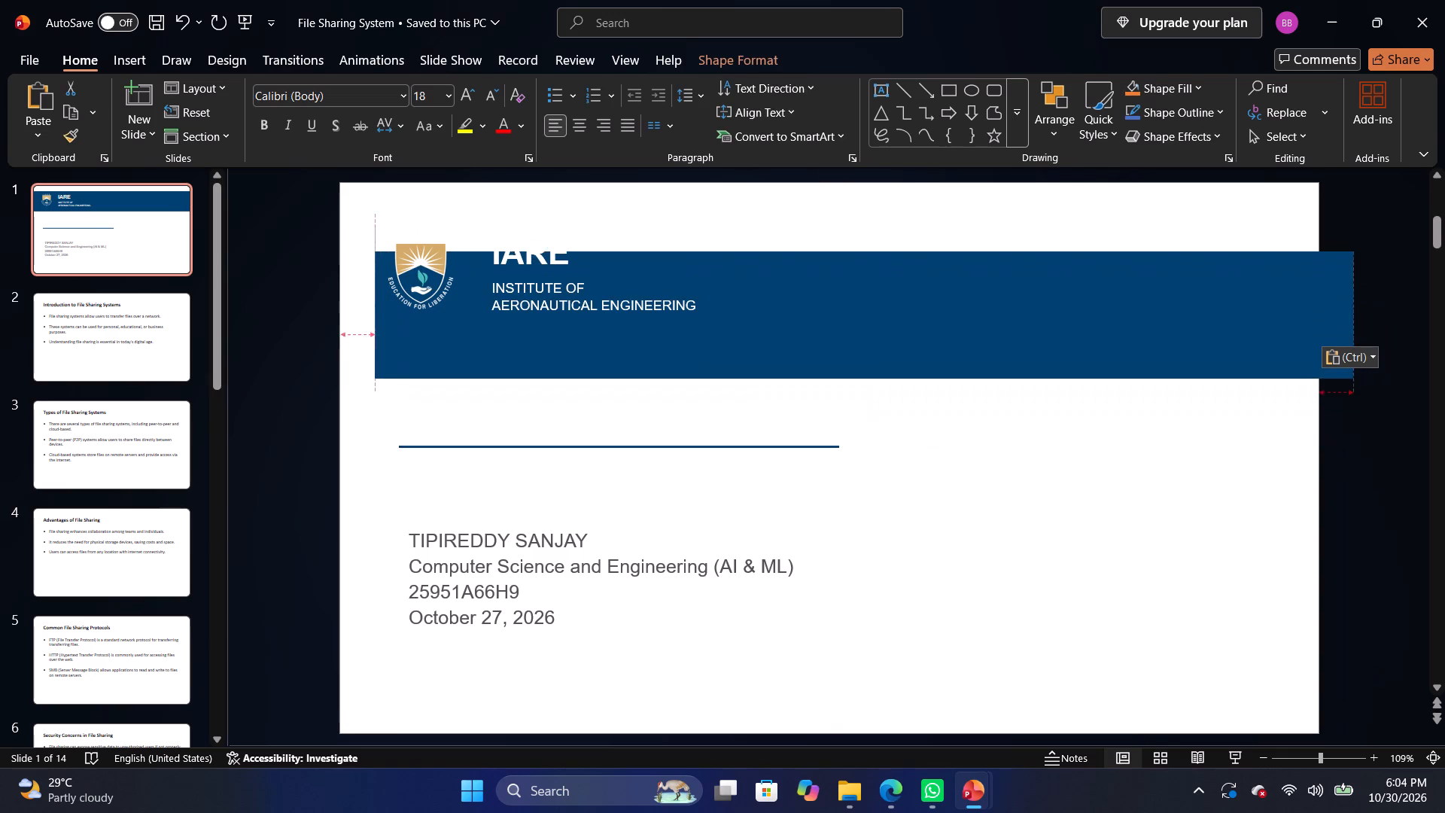
drag(377, 250, 340, 204)
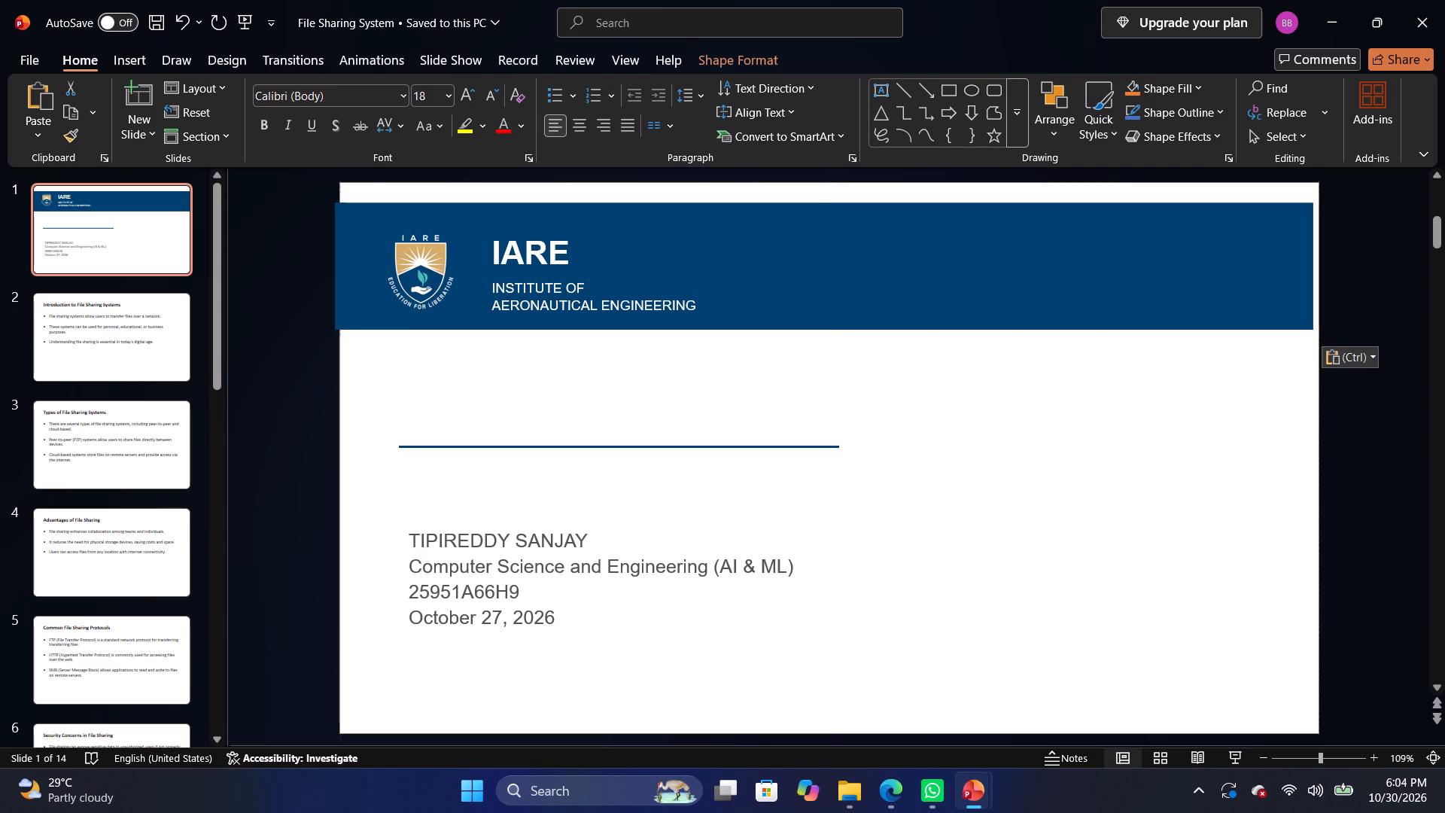
drag(340, 204, 345, 185)
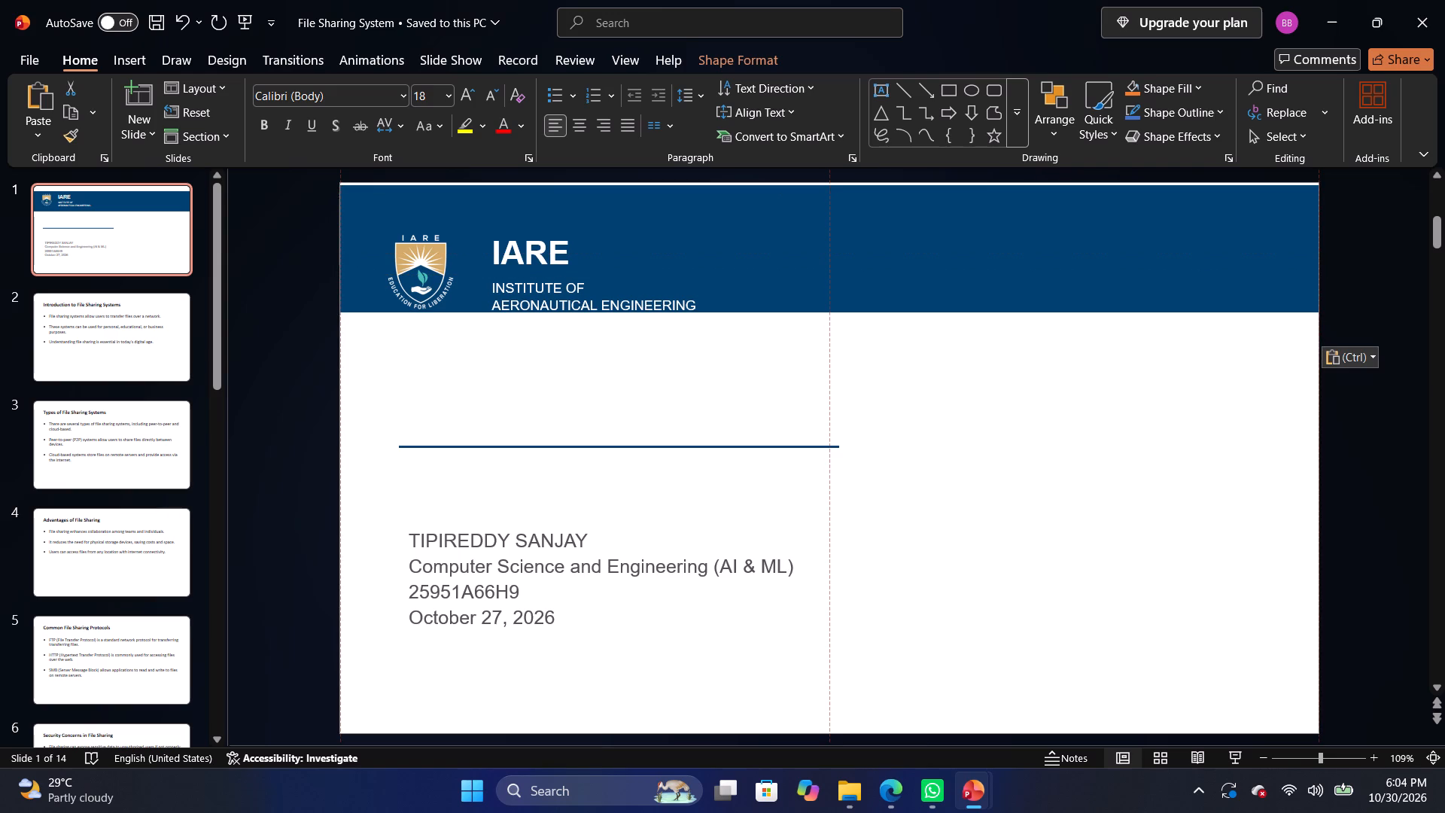
drag(345, 185, 345, 179)
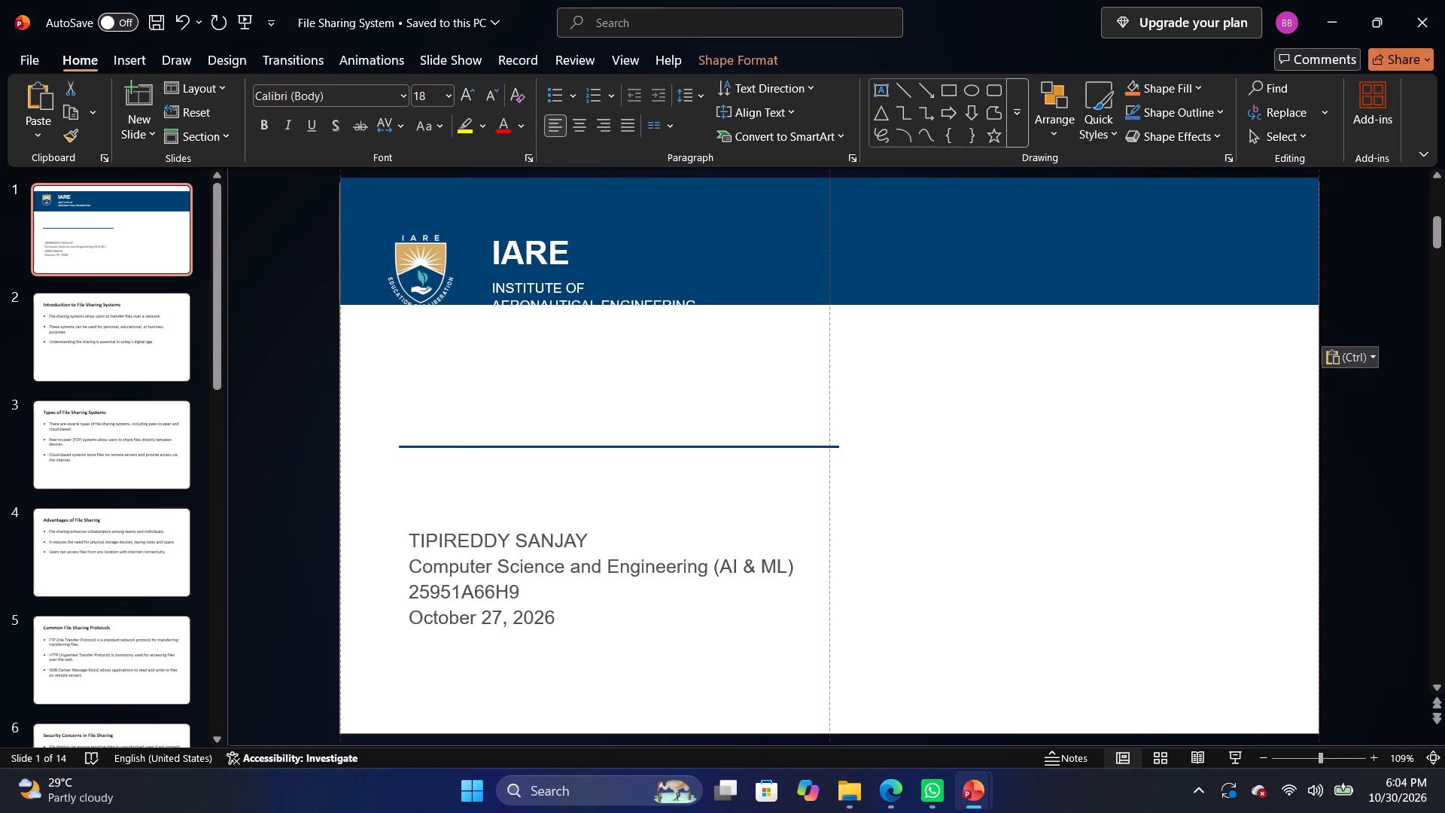
drag(345, 179, 345, 184)
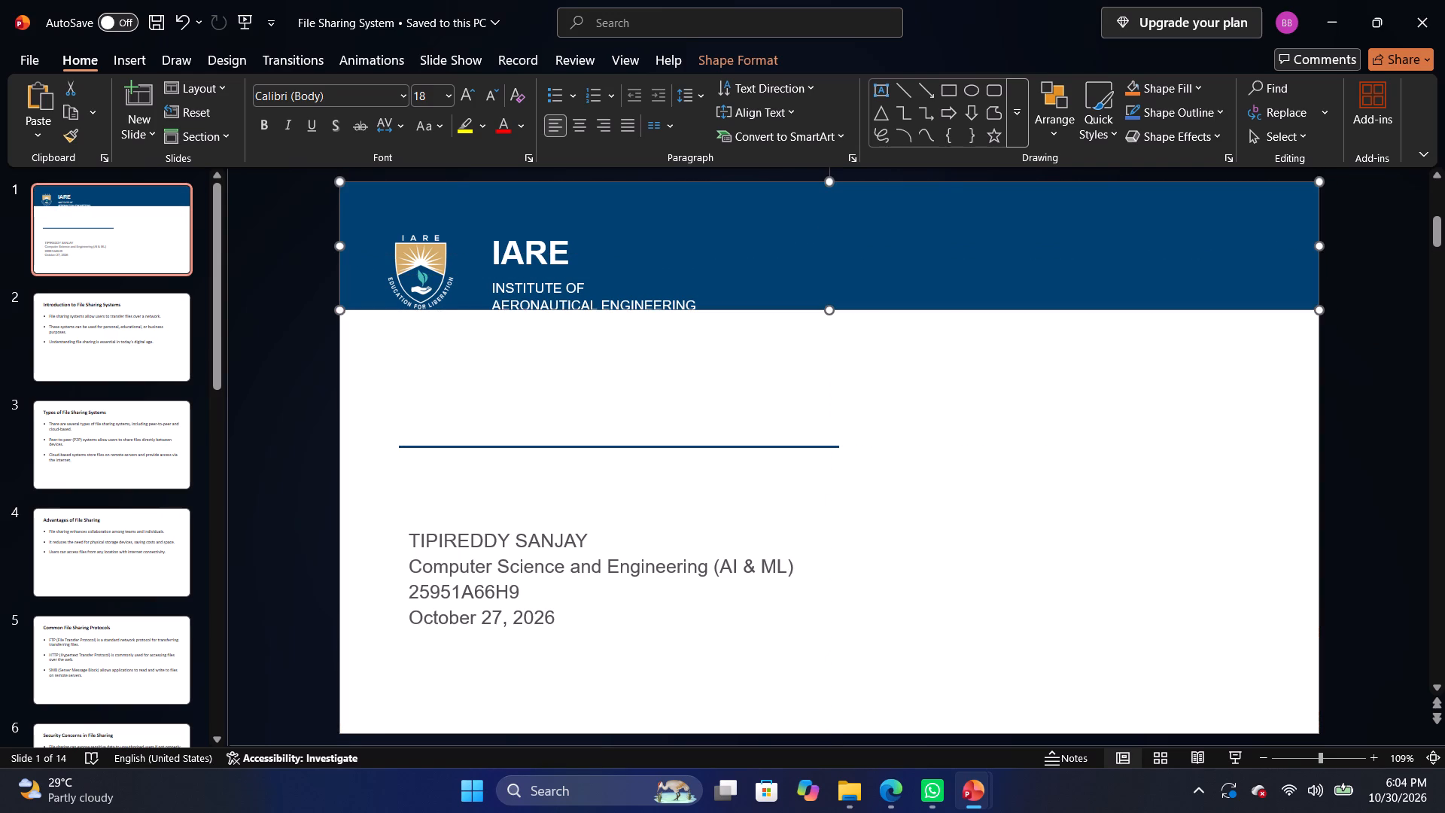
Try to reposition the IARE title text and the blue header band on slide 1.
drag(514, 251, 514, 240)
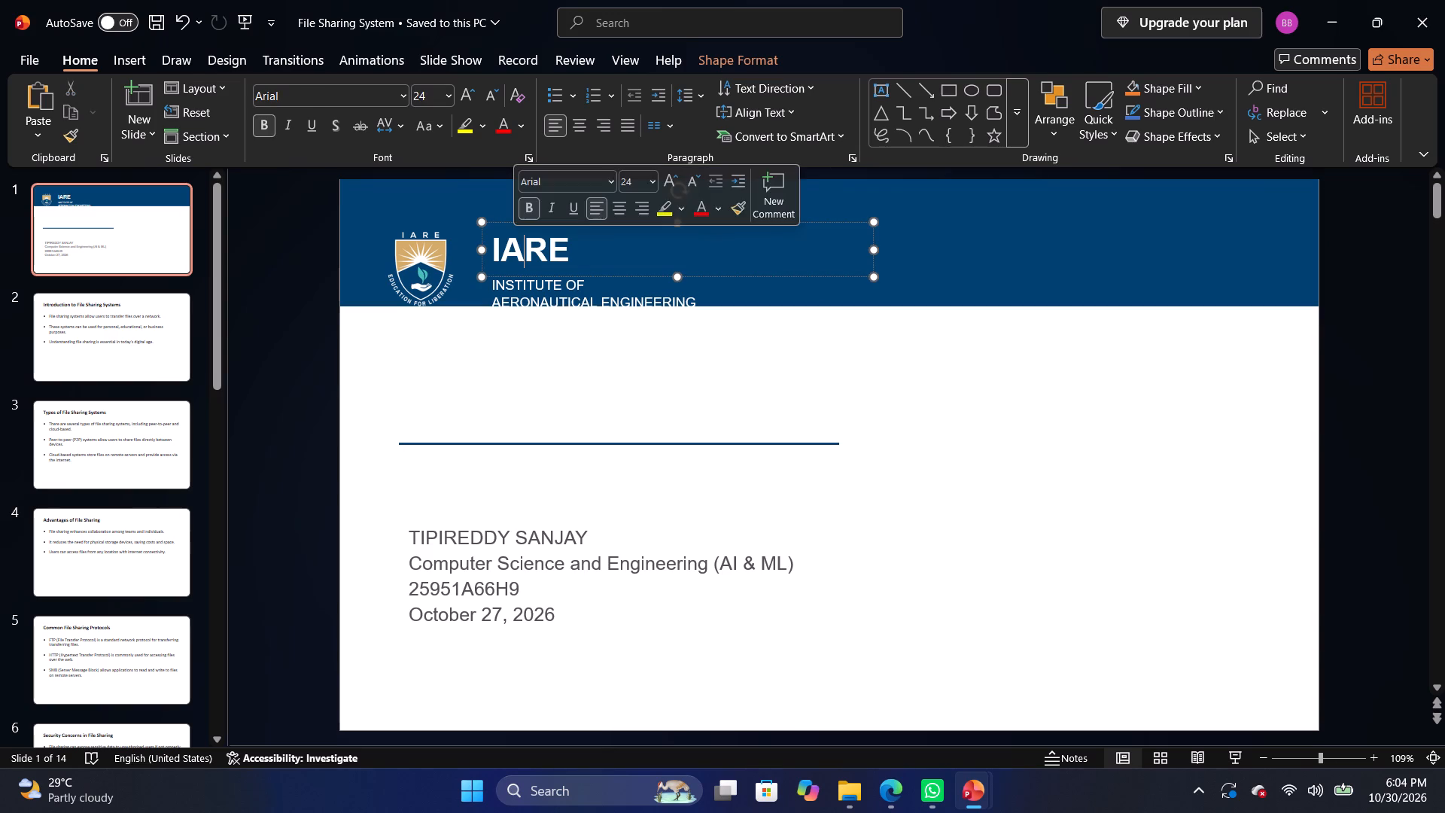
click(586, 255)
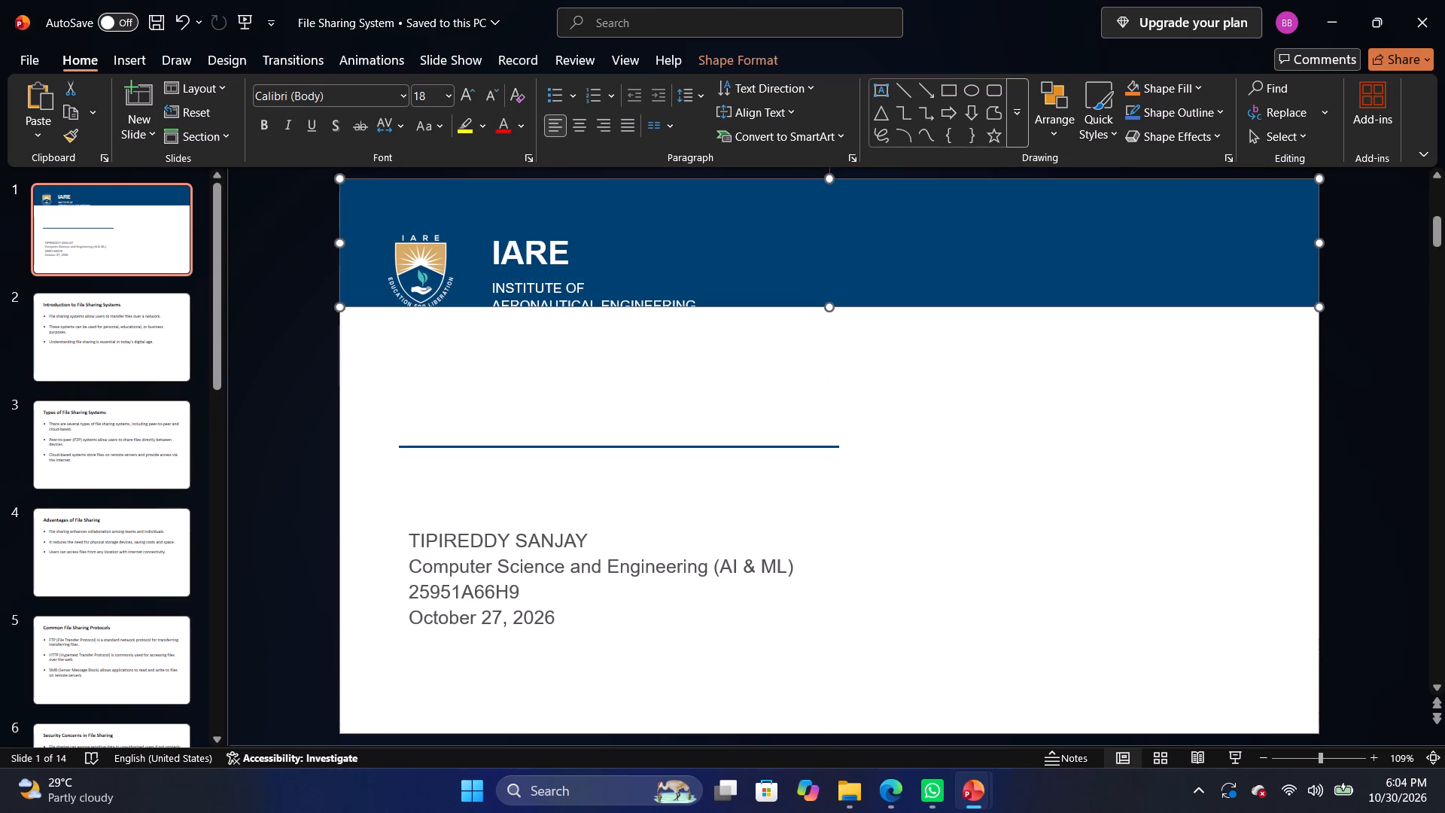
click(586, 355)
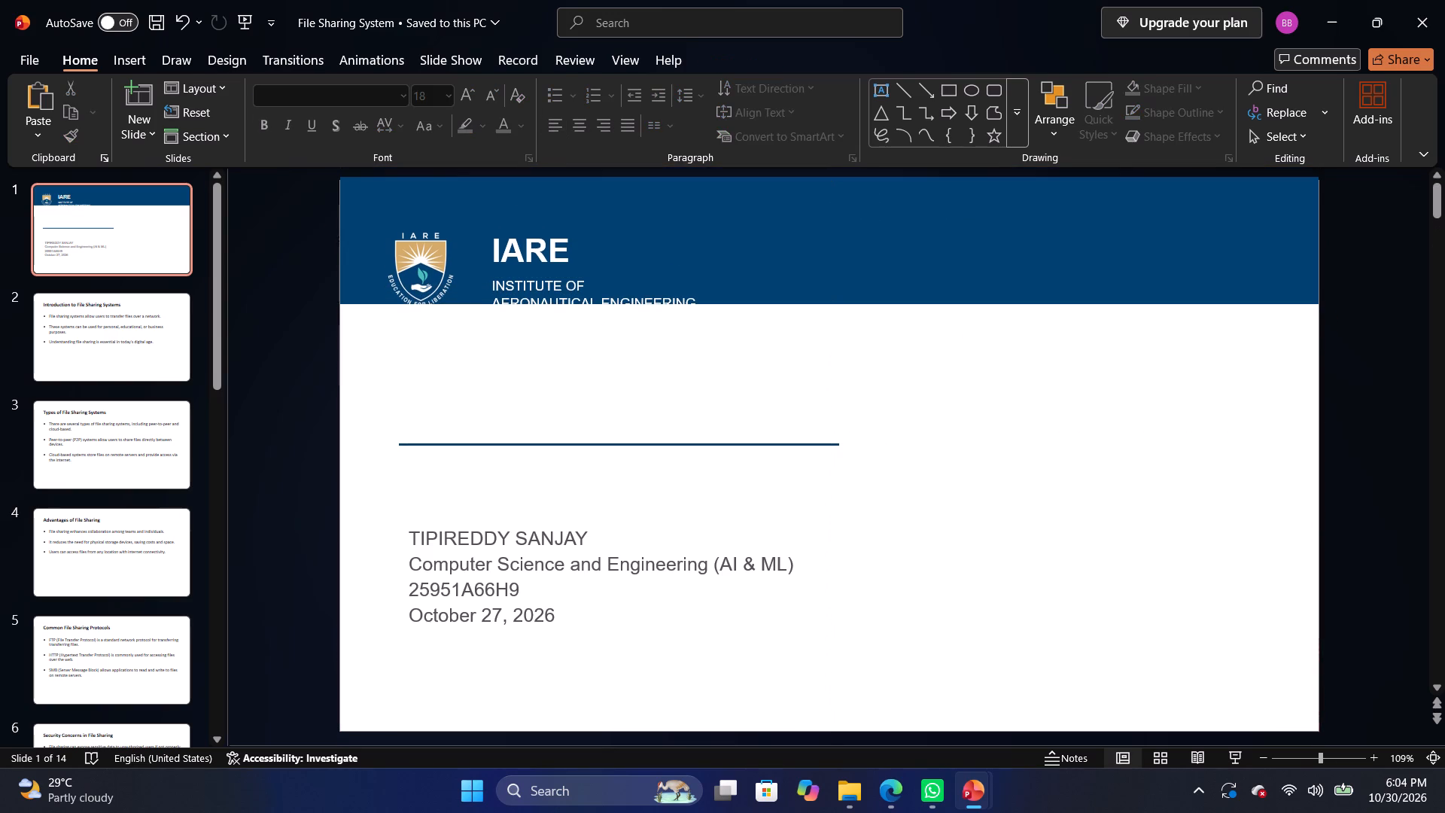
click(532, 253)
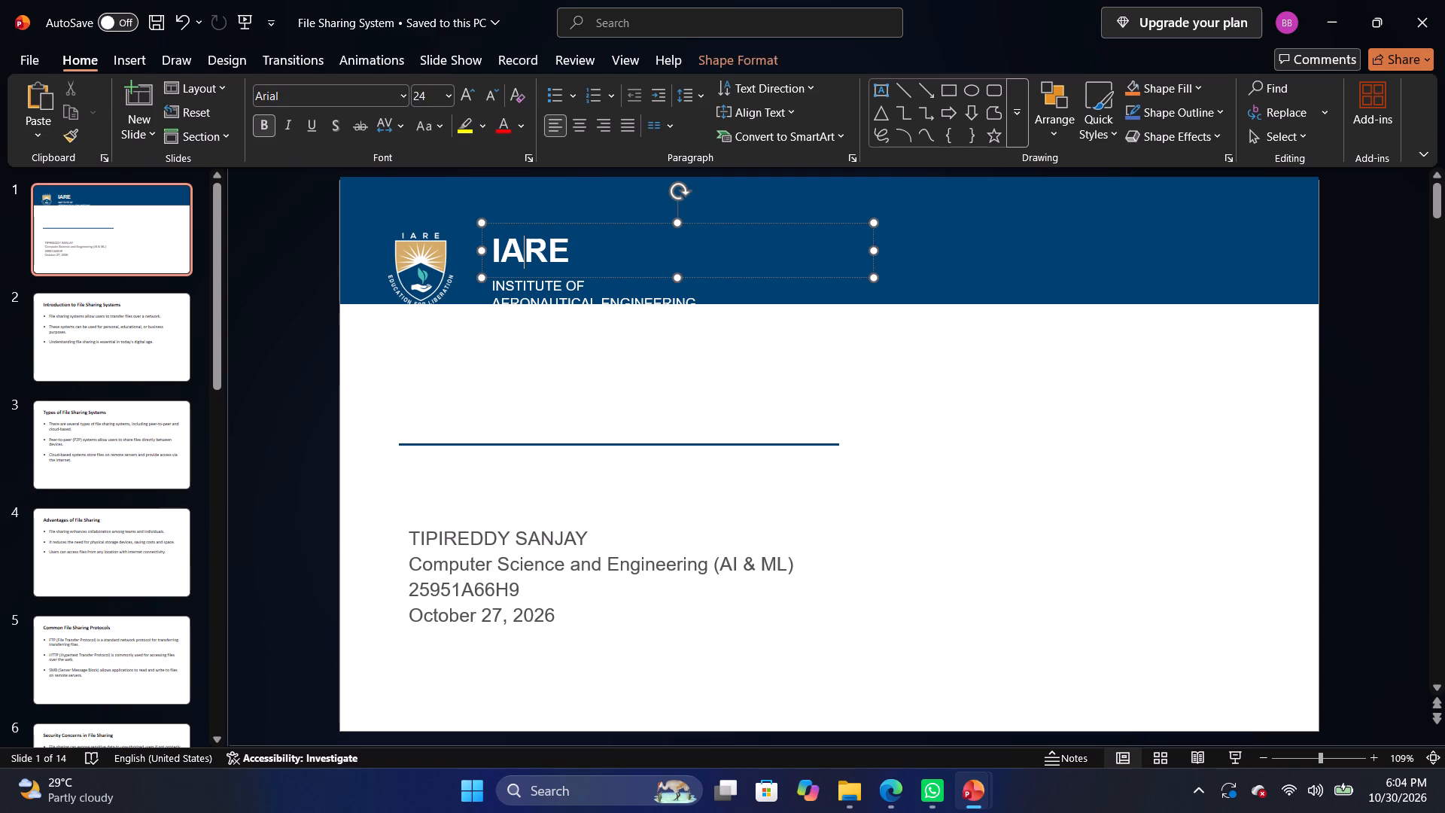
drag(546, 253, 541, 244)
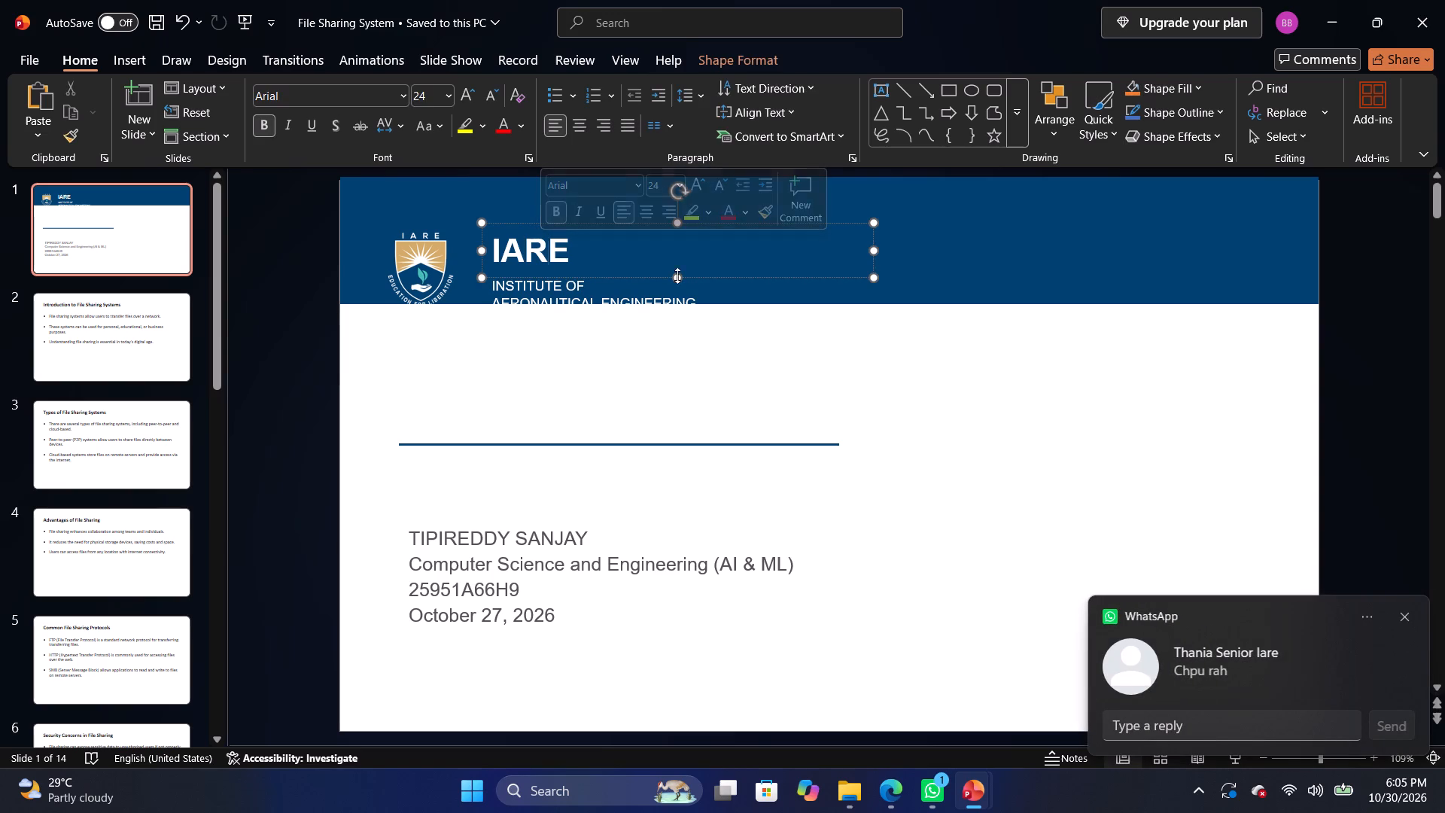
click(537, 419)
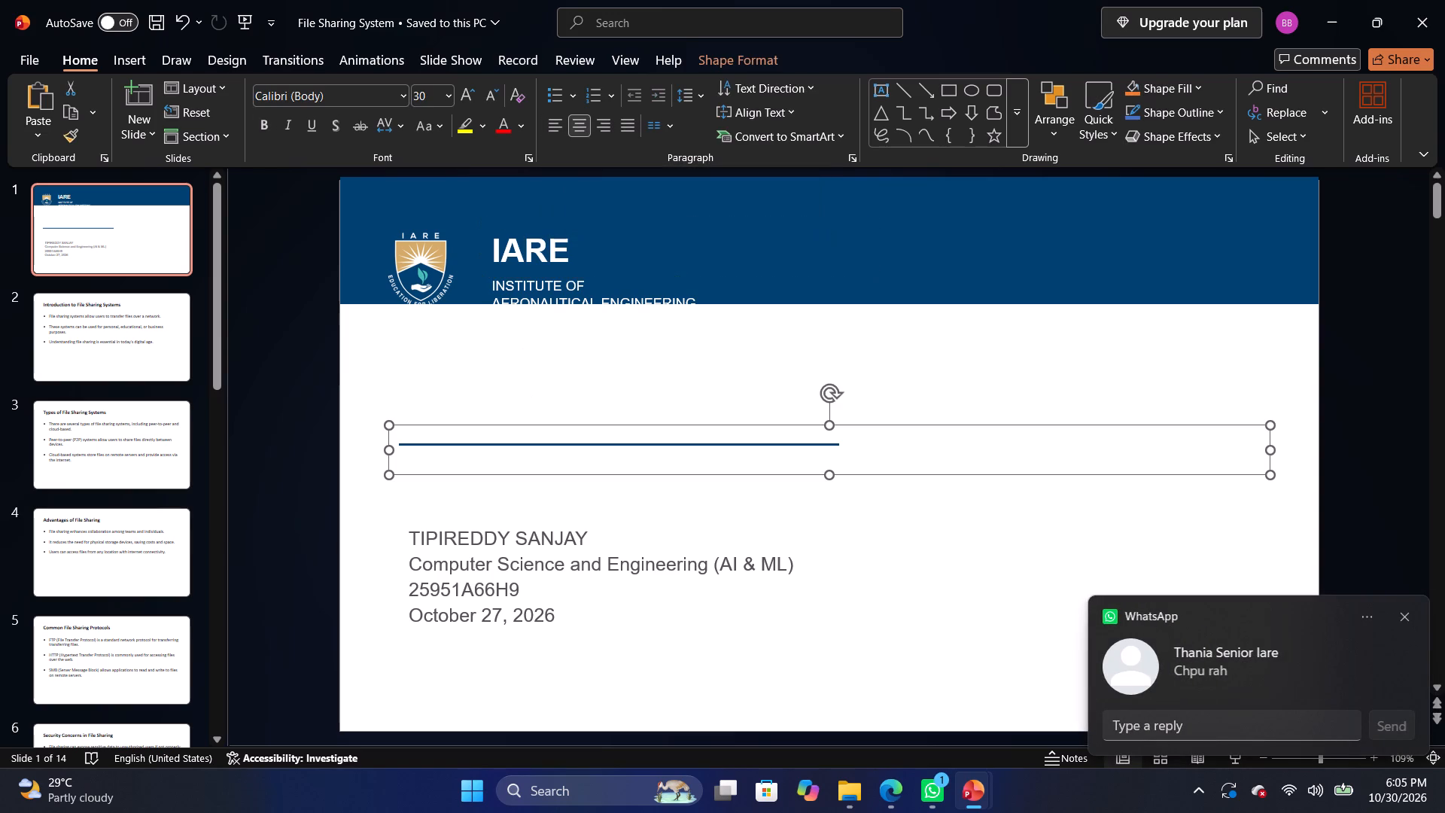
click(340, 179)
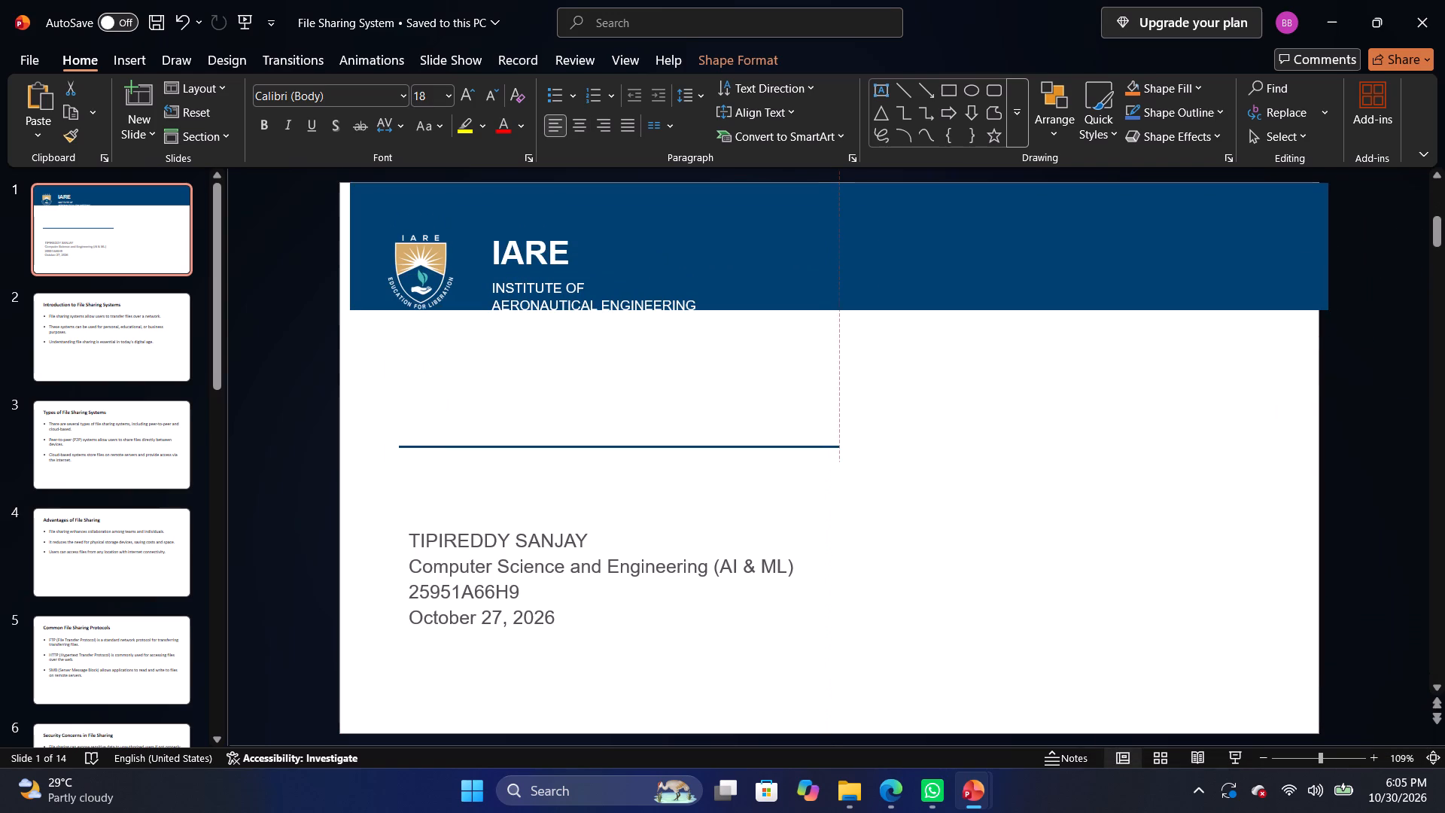
Delete all the pasted content from slide 1: logo, institute text, divider line, student details and the blue header band.
drag(338, 184, 376, 235)
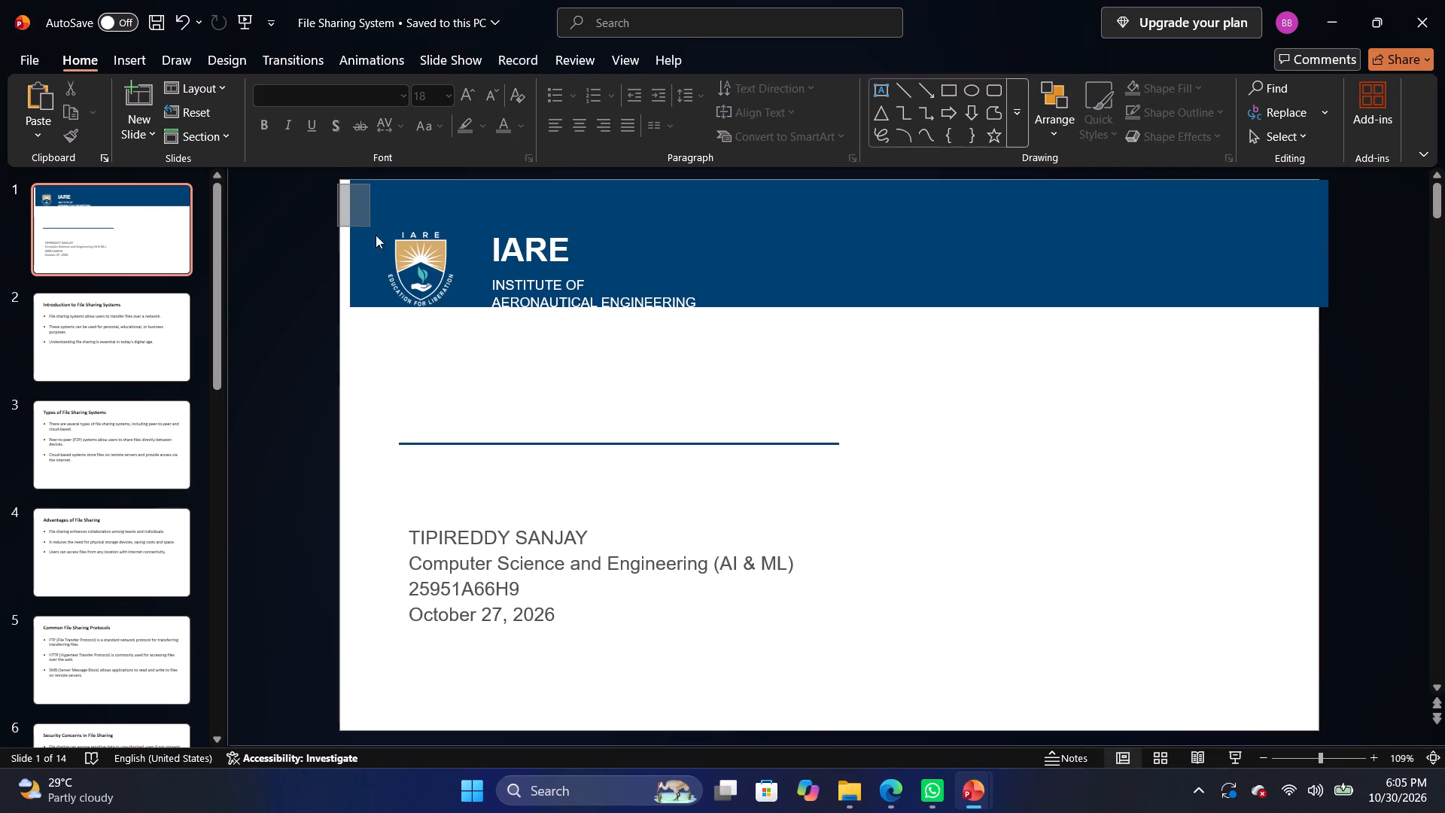
drag(376, 235, 965, 712)
scroll(722, 478, right, 1)
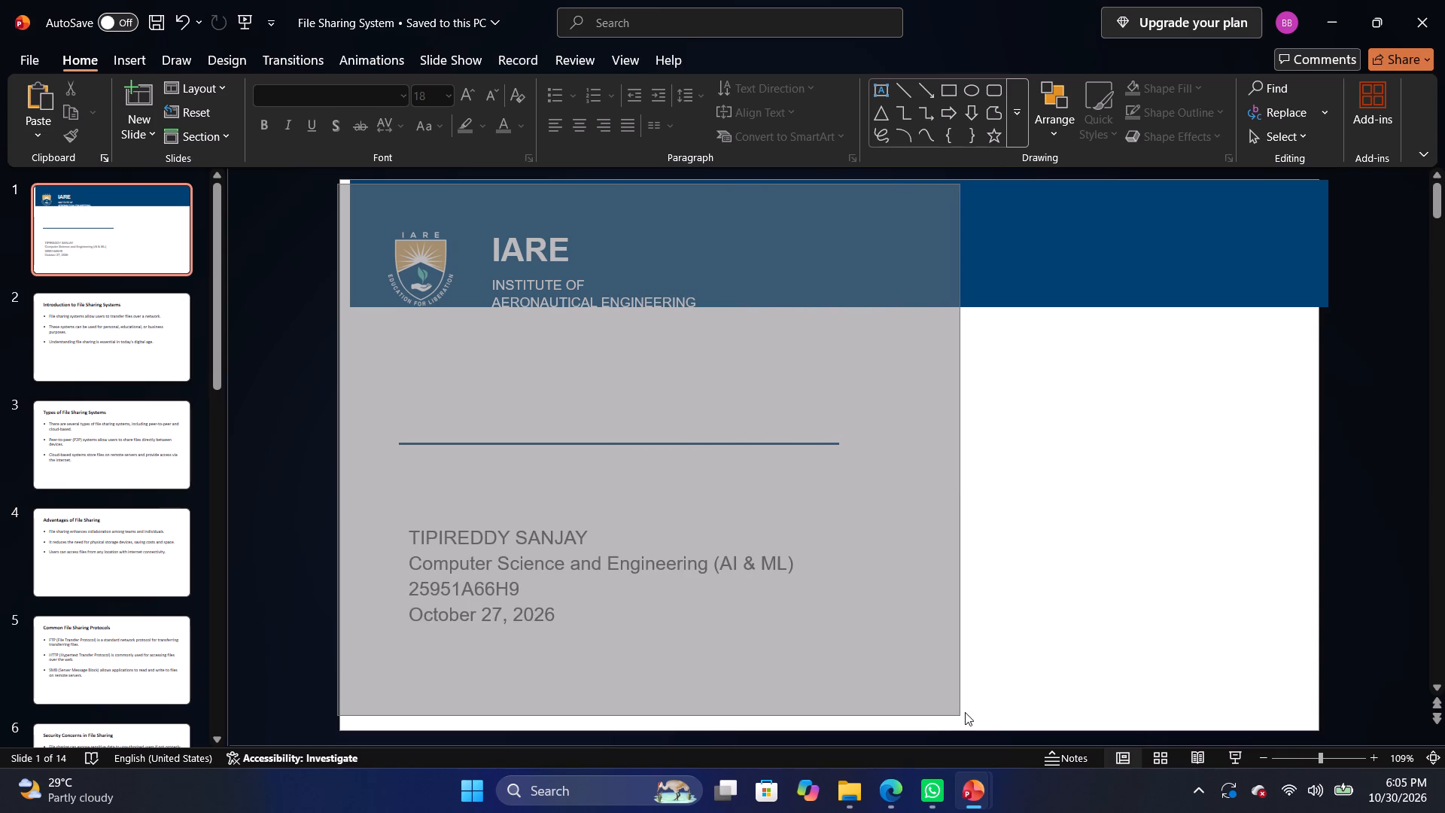
drag(965, 712, 1012, 713)
key(BackSpace)
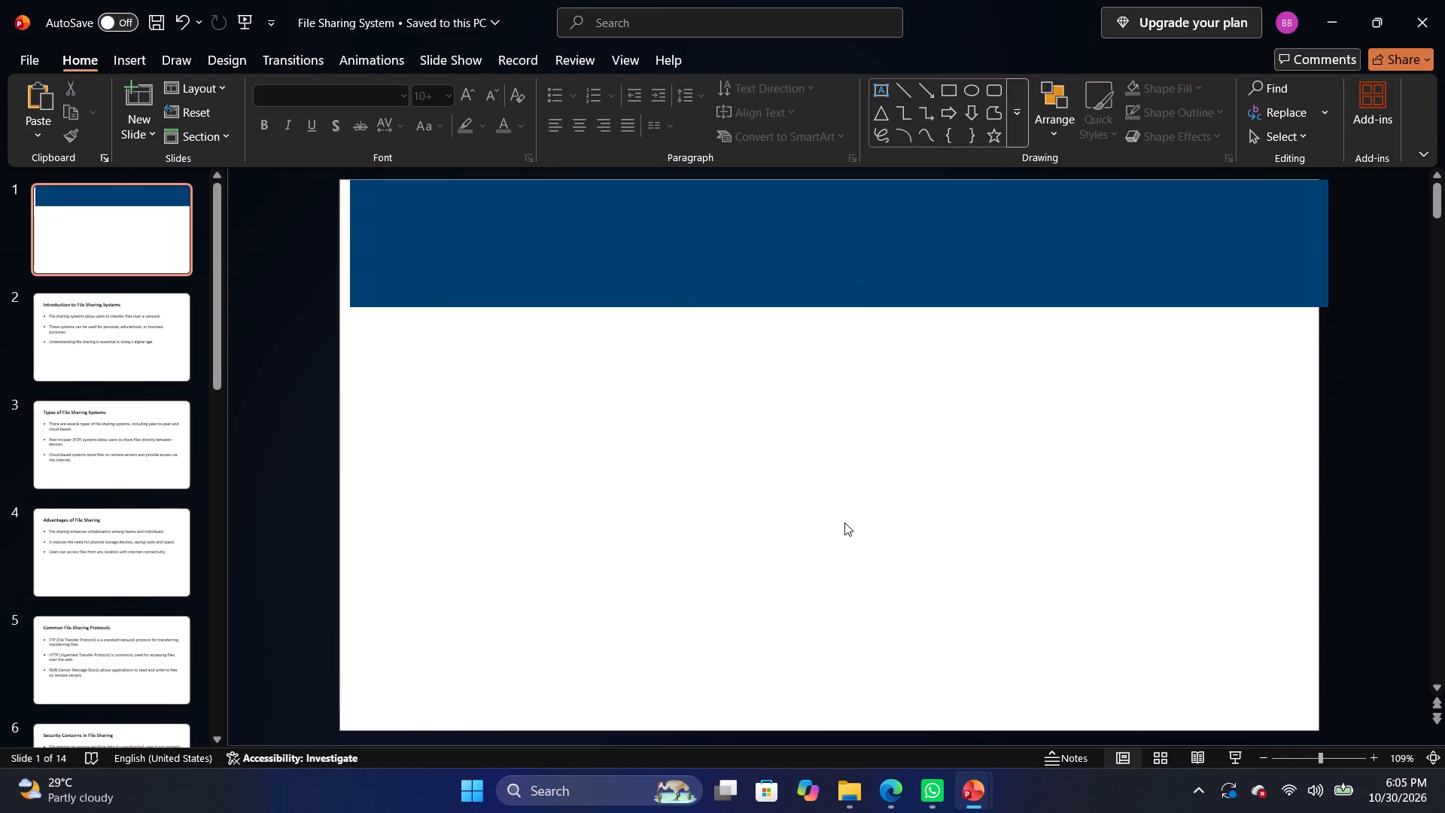
click(783, 273)
key(BackSpace)
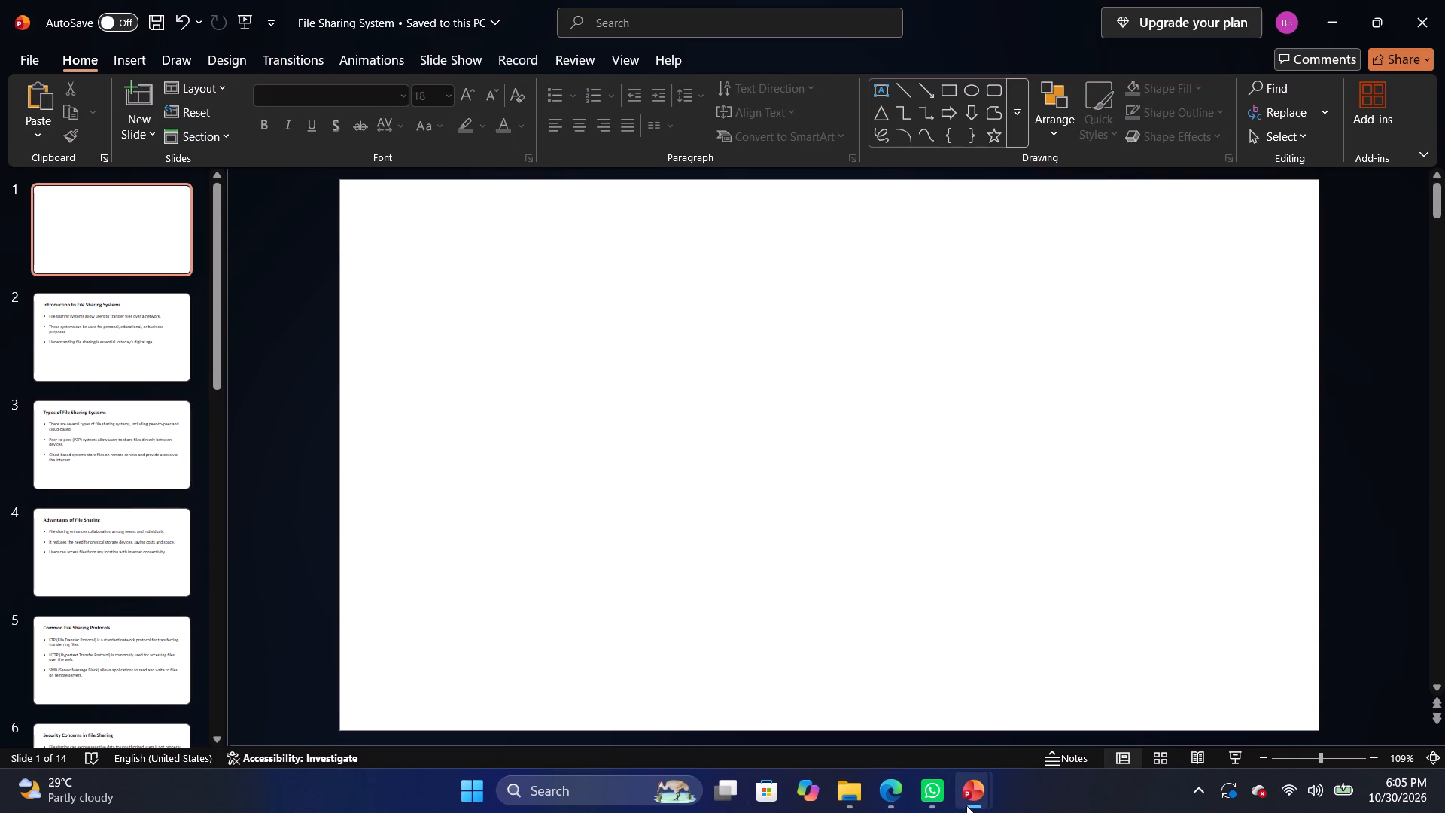
Switch to the E-Governance Citizen Portal presentation.
click(900, 711)
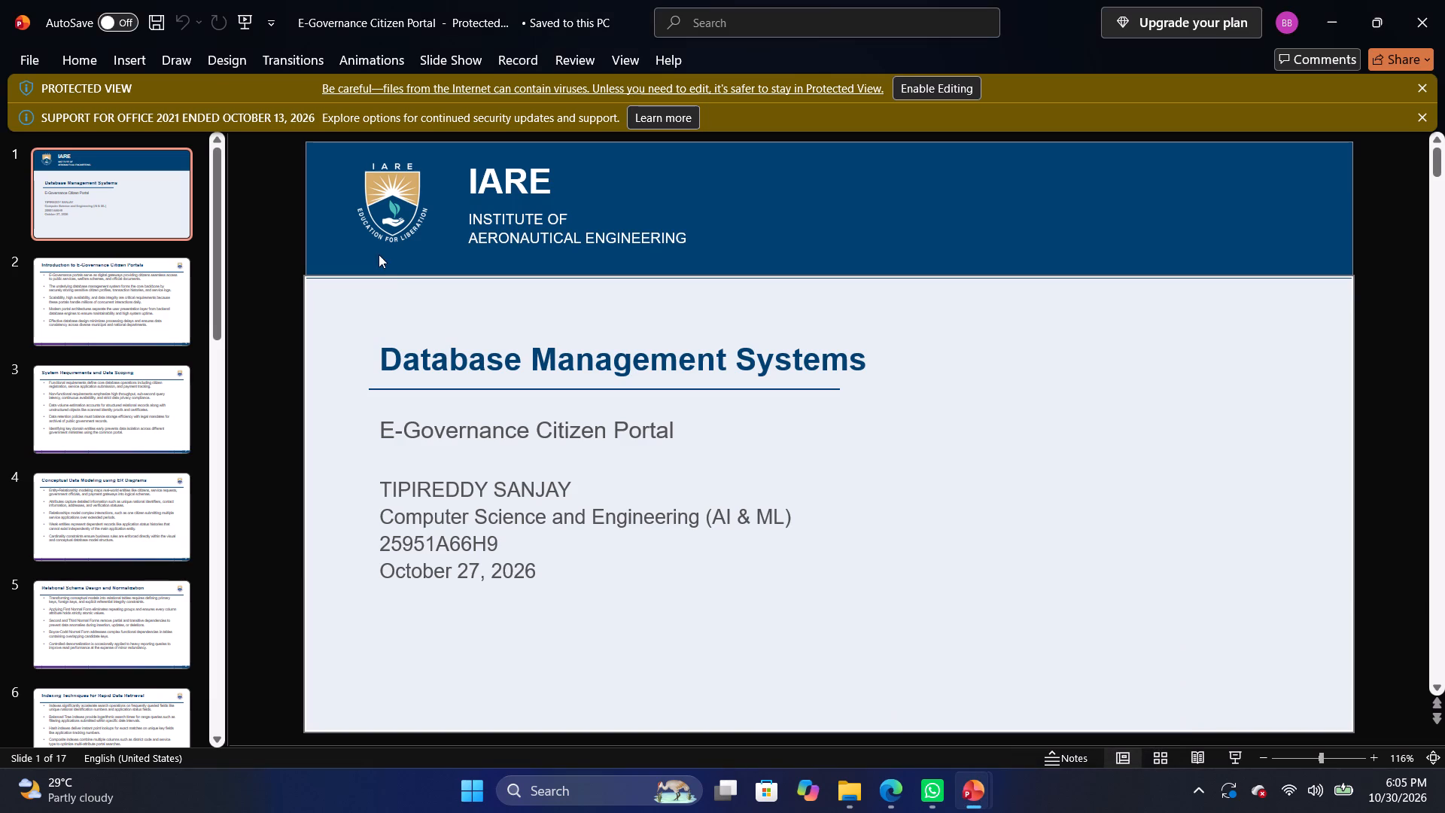
In the E-Governance Citizen Portal presentation, copy slide 1's blue header band together with the IARE logo and institute text.
click(306, 143)
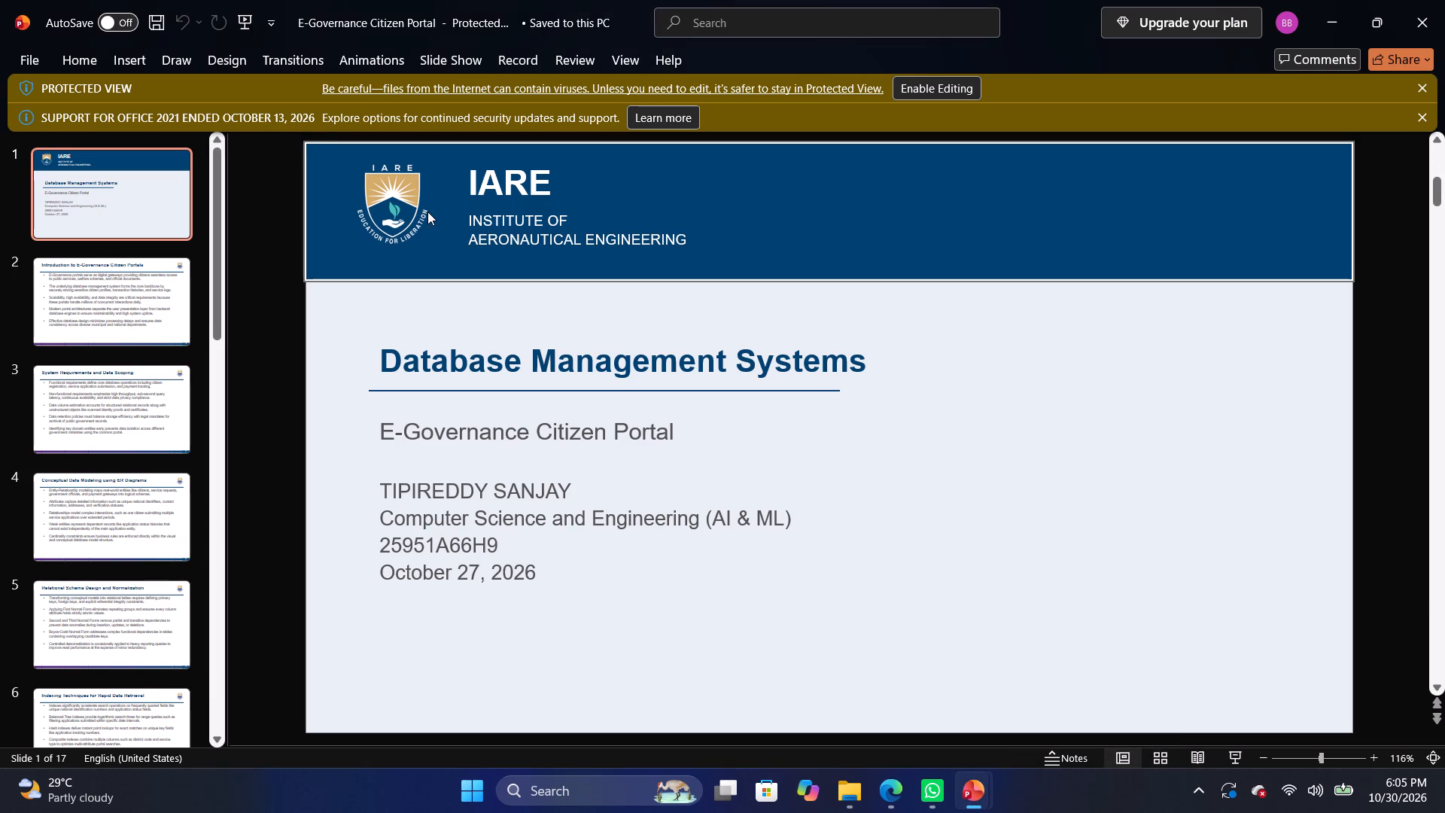
drag(307, 144, 908, 244)
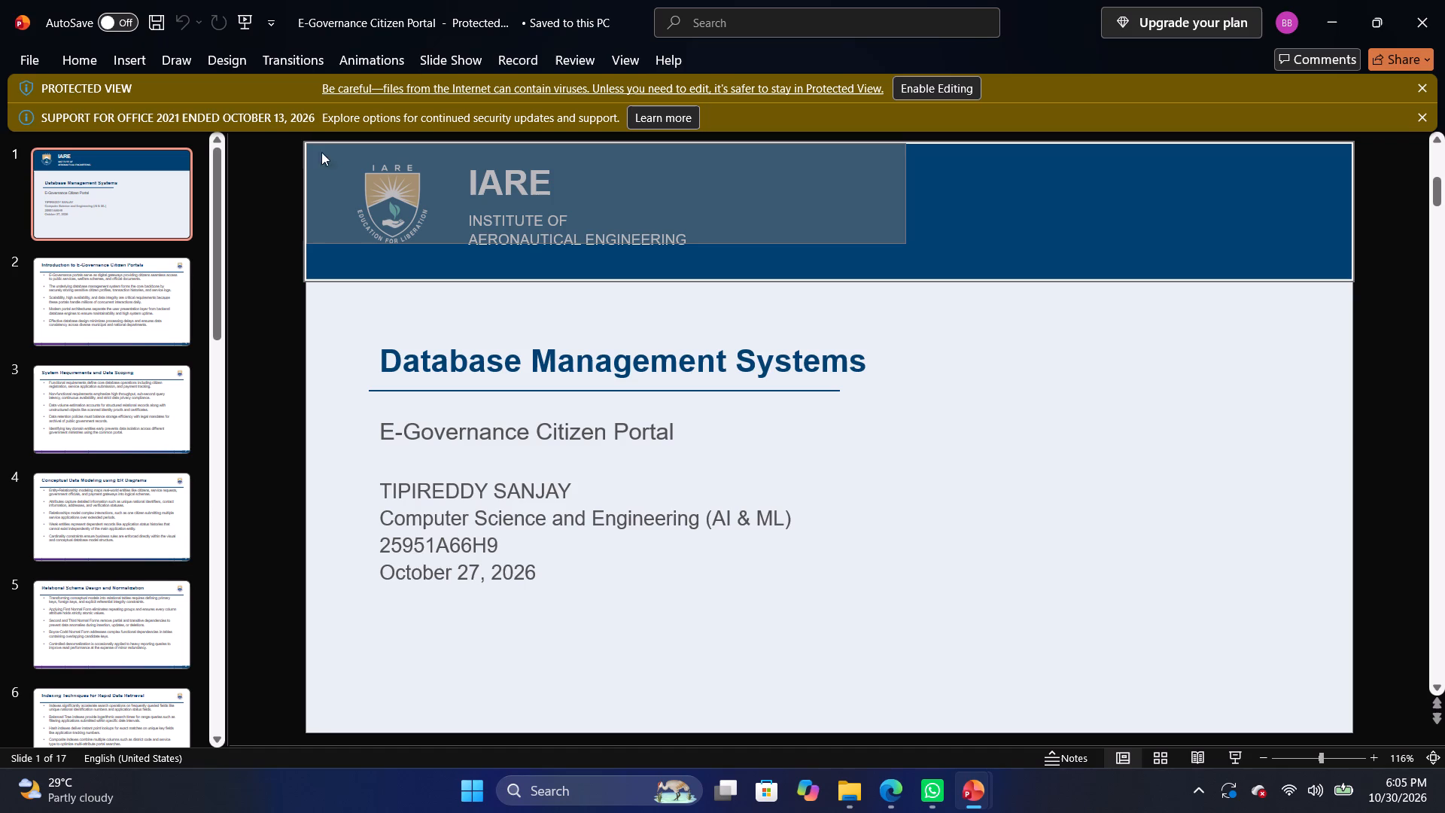
drag(342, 164, 546, 234)
click(413, 331)
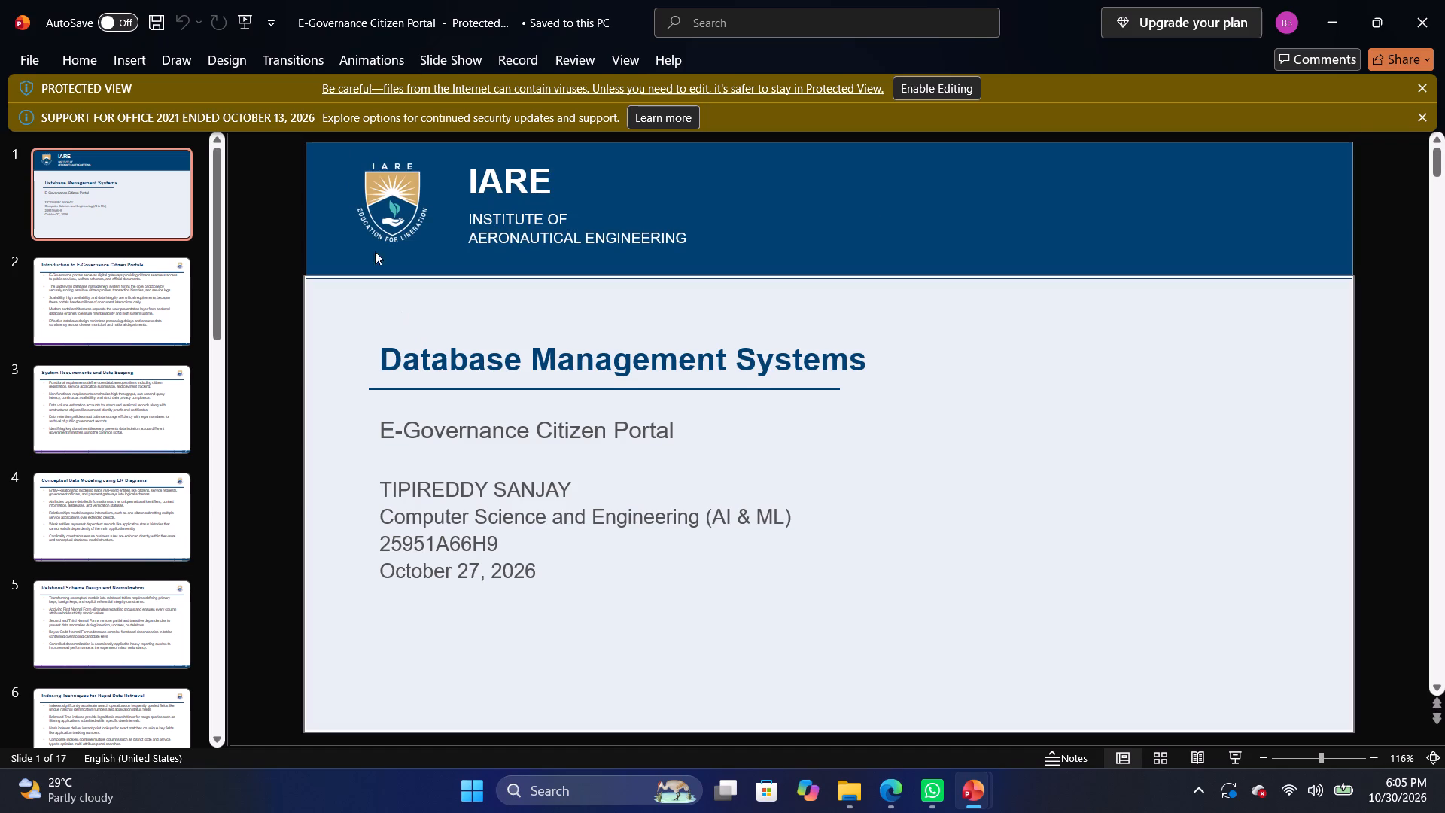
drag(305, 139, 319, 150)
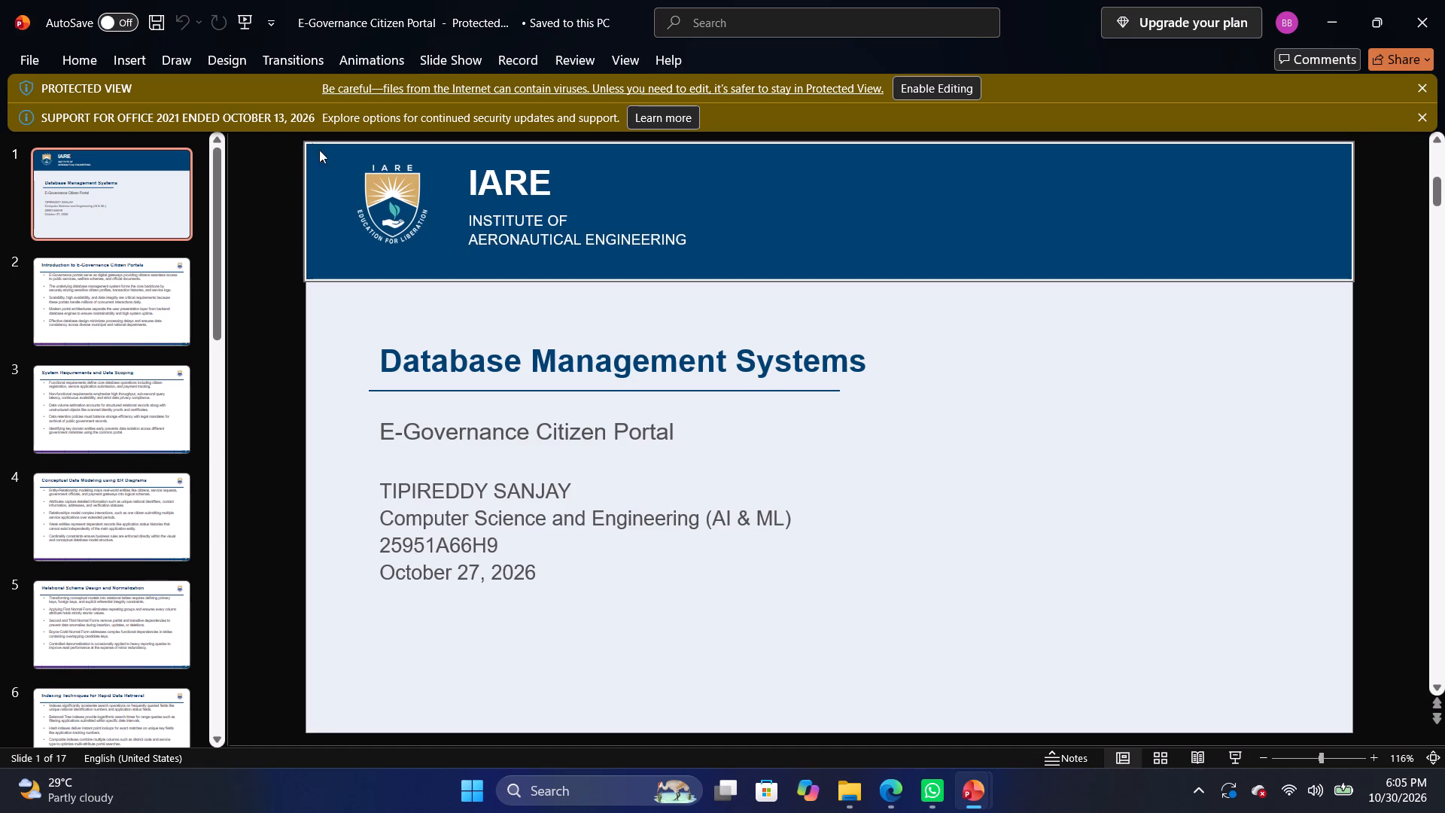
drag(319, 150, 601, 217)
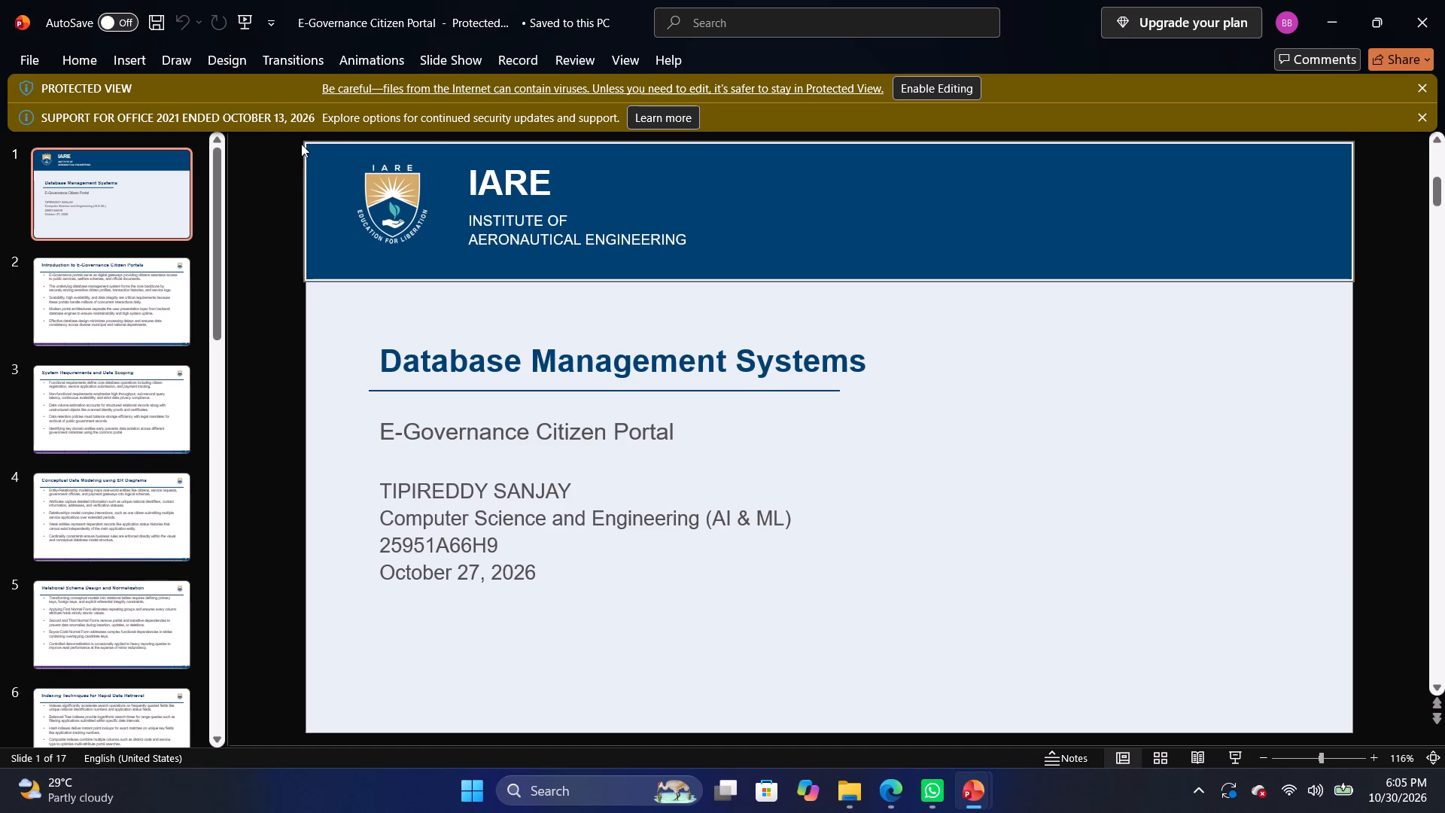
click(309, 148)
drag(306, 143, 753, 248)
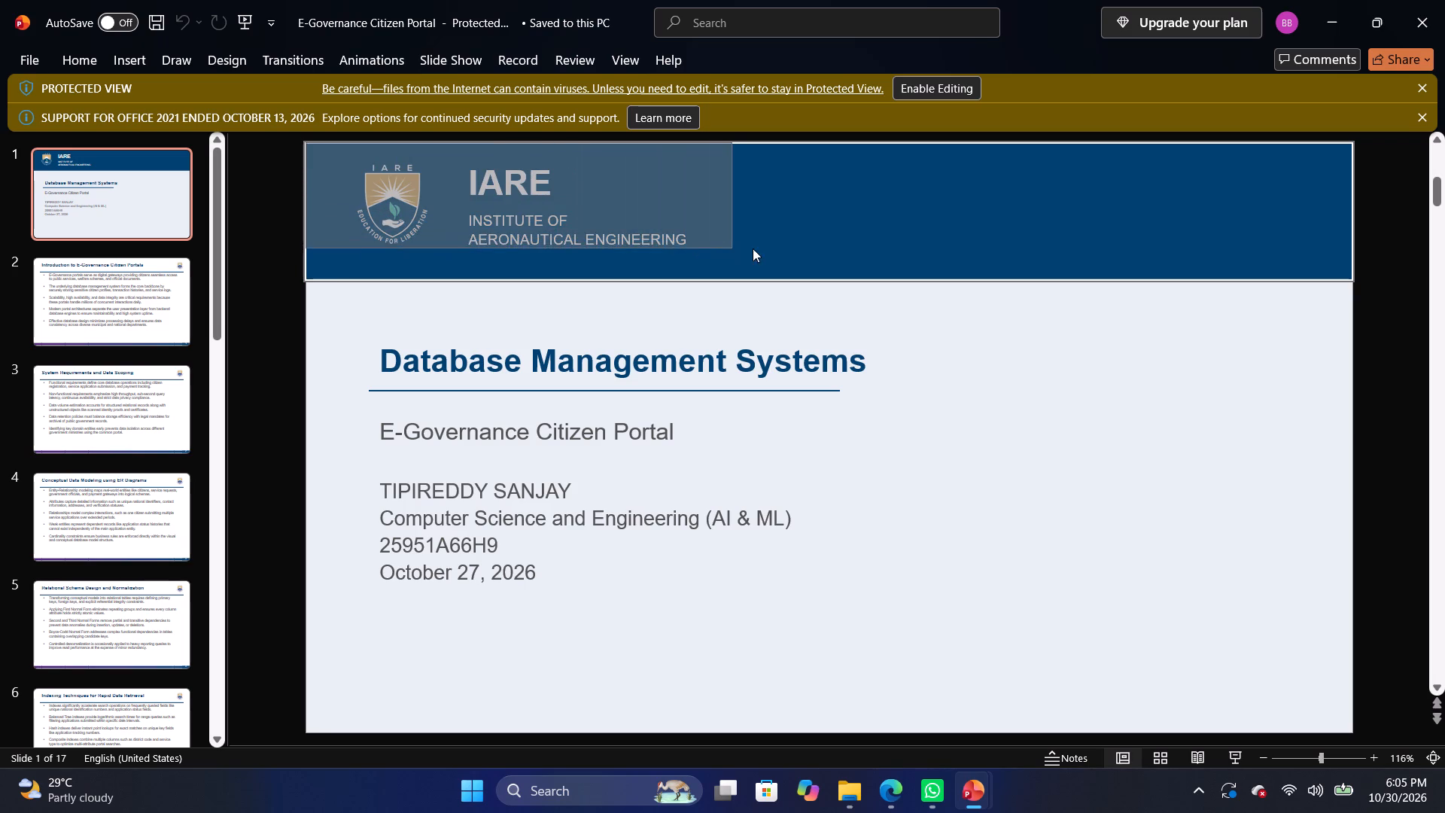
drag(753, 248, 986, 273)
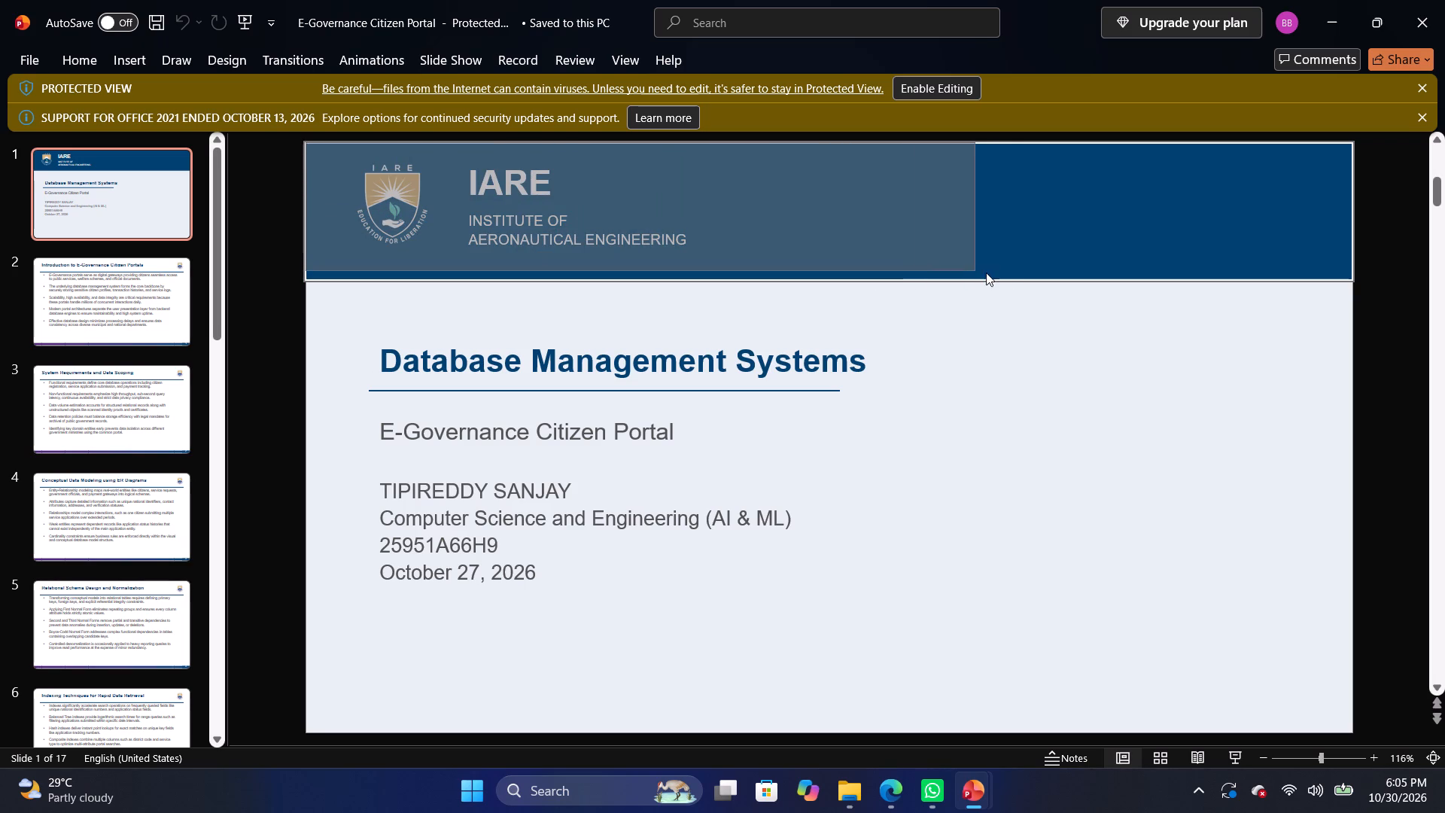
drag(986, 273, 1013, 276)
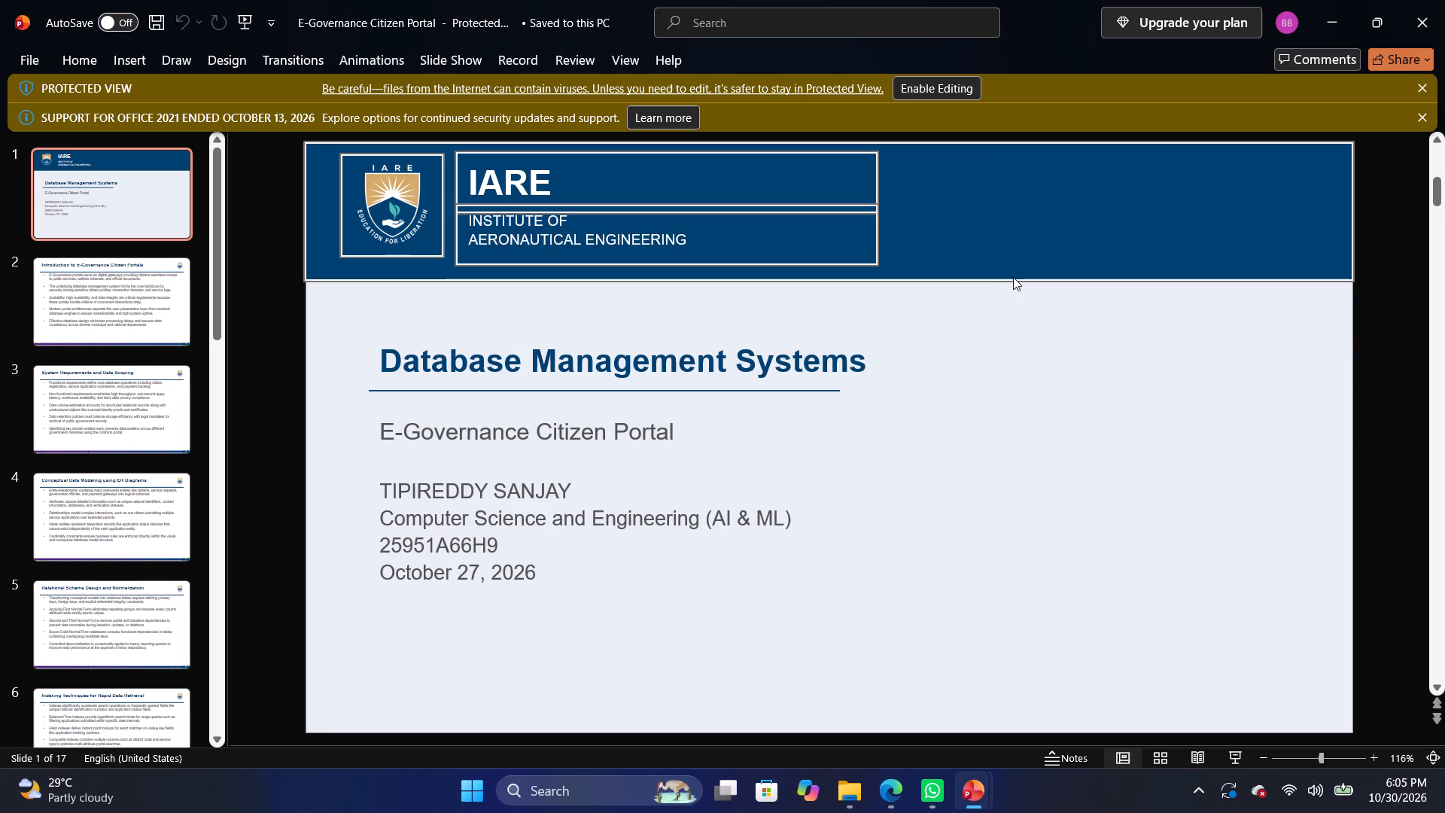
key(ctrl+c)
key(ctrl+b)
click(1008, 359)
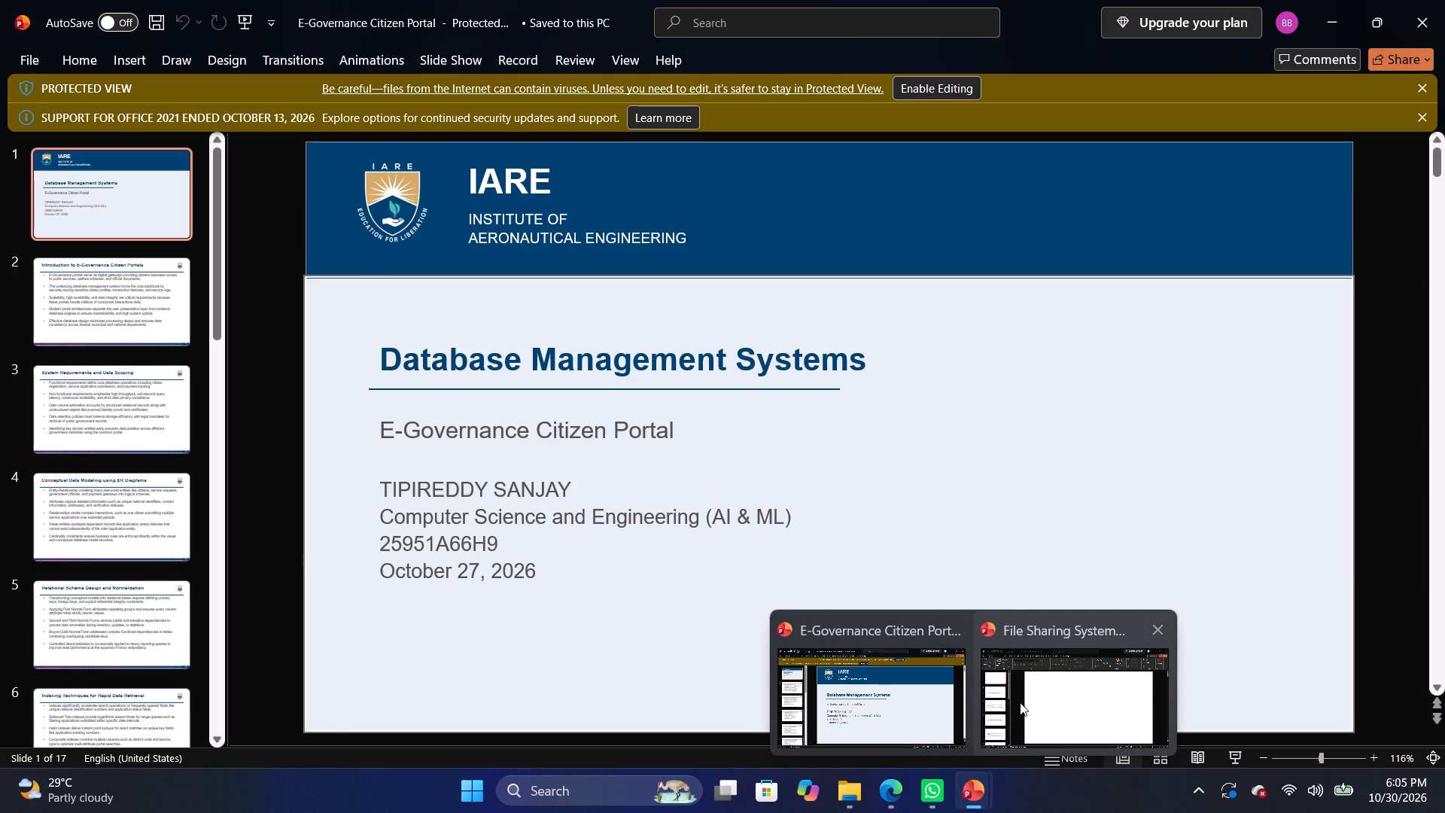
Paste the header band, logo and institute text onto slide 1 of File Sharing System, flush with the slide's top edge and spanning its width.
click(1020, 702)
key(ctrl+v)
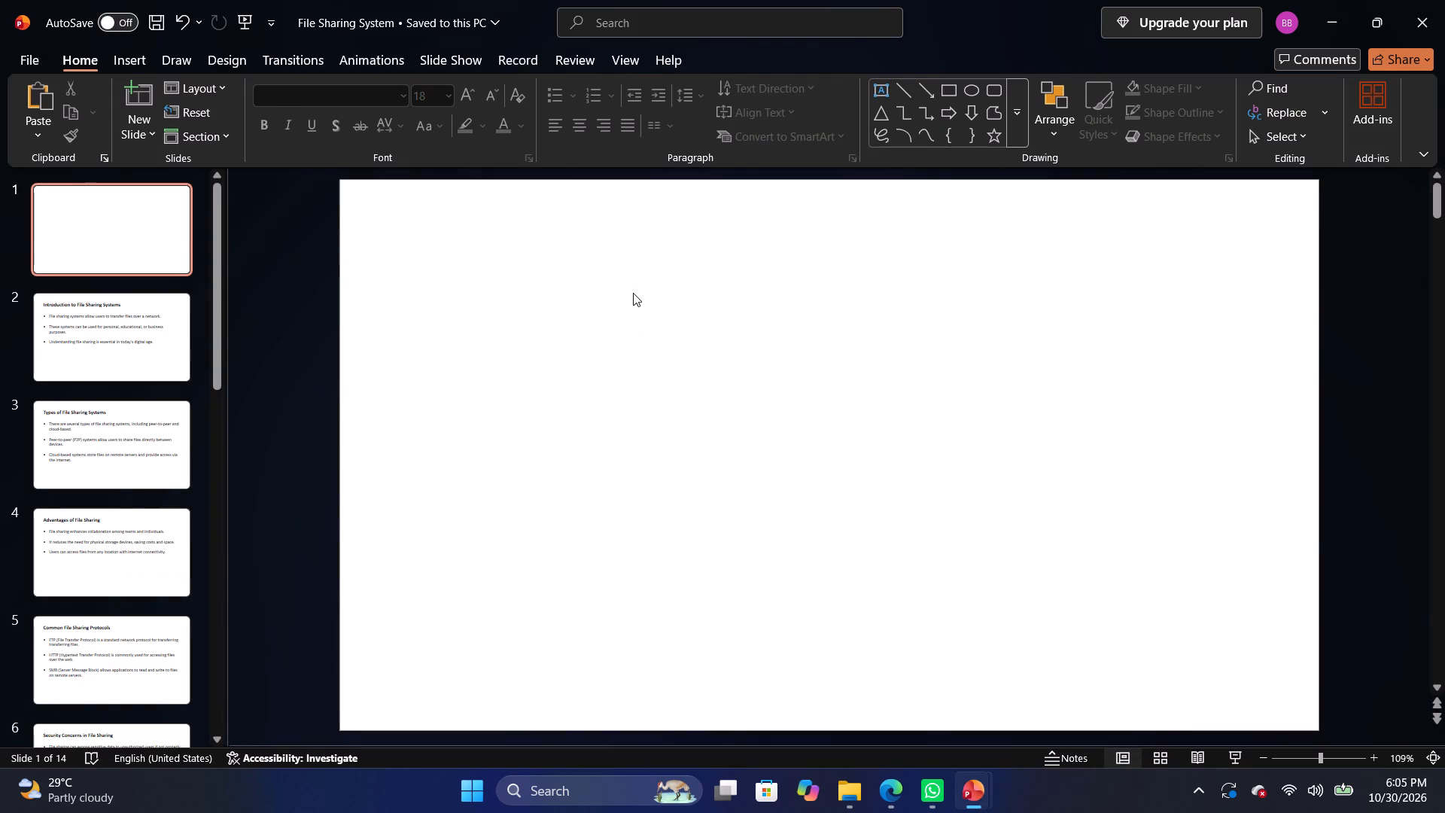
click(772, 429)
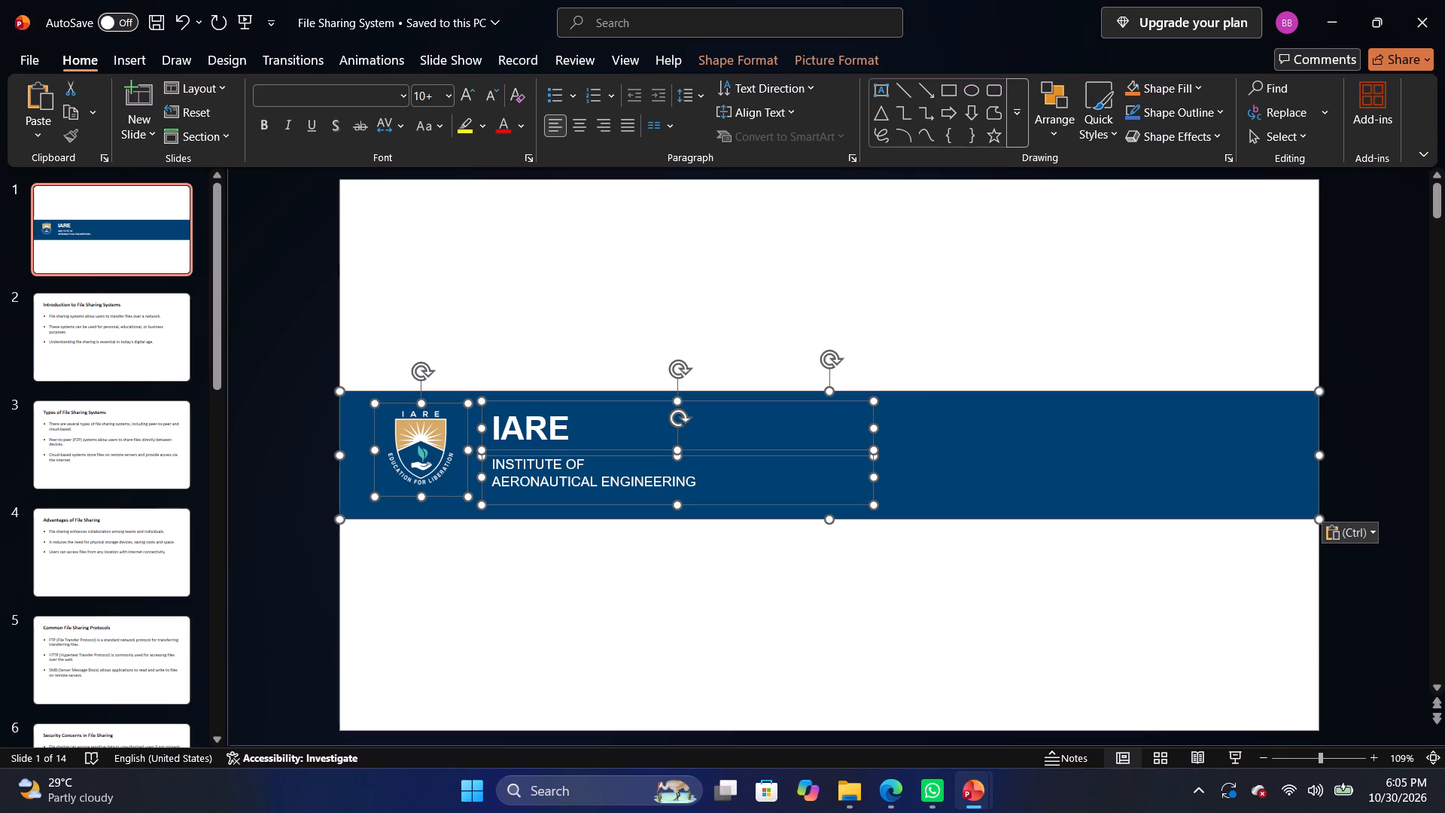
drag(709, 394, 695, 233)
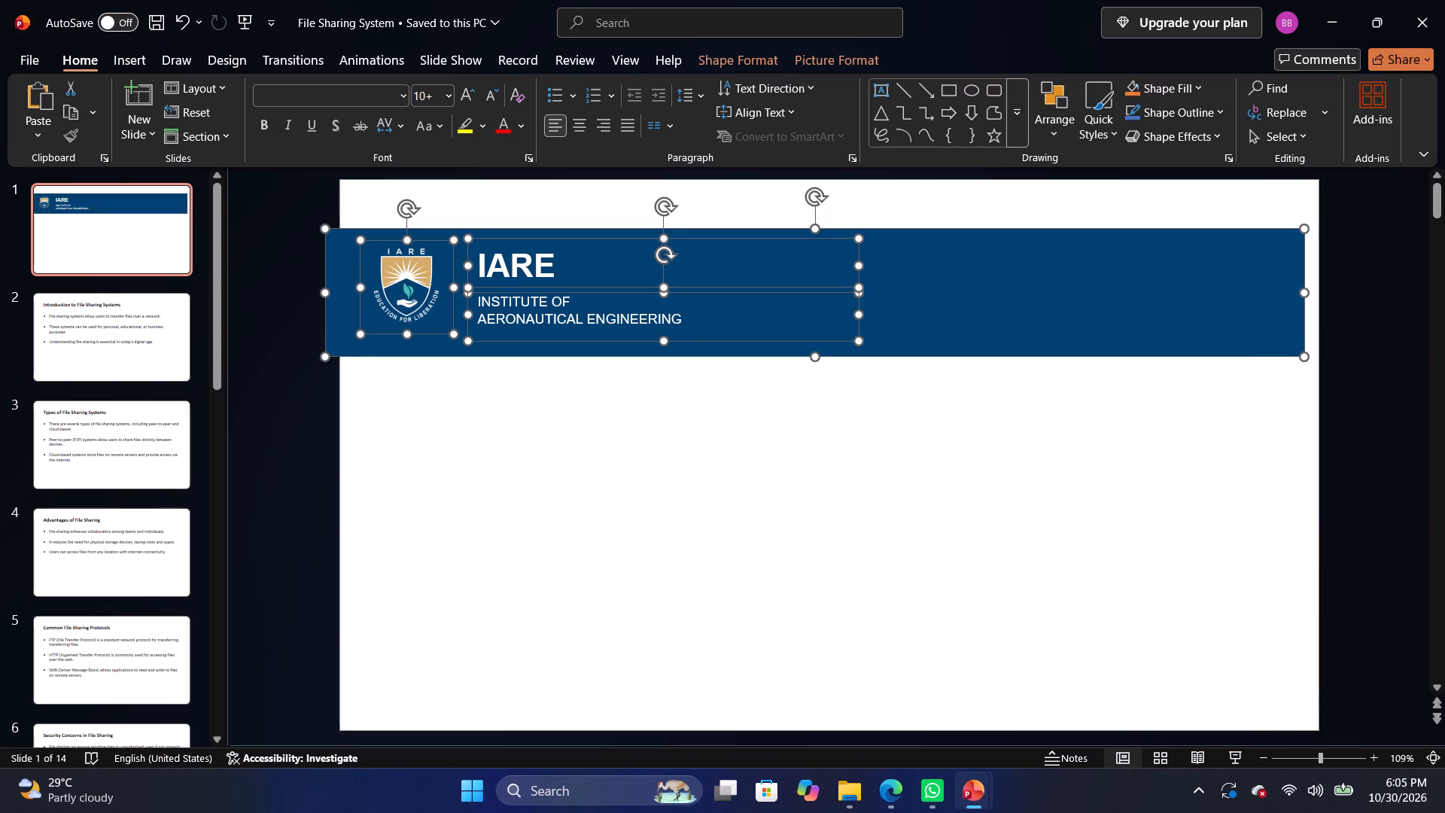
drag(715, 228, 727, 178)
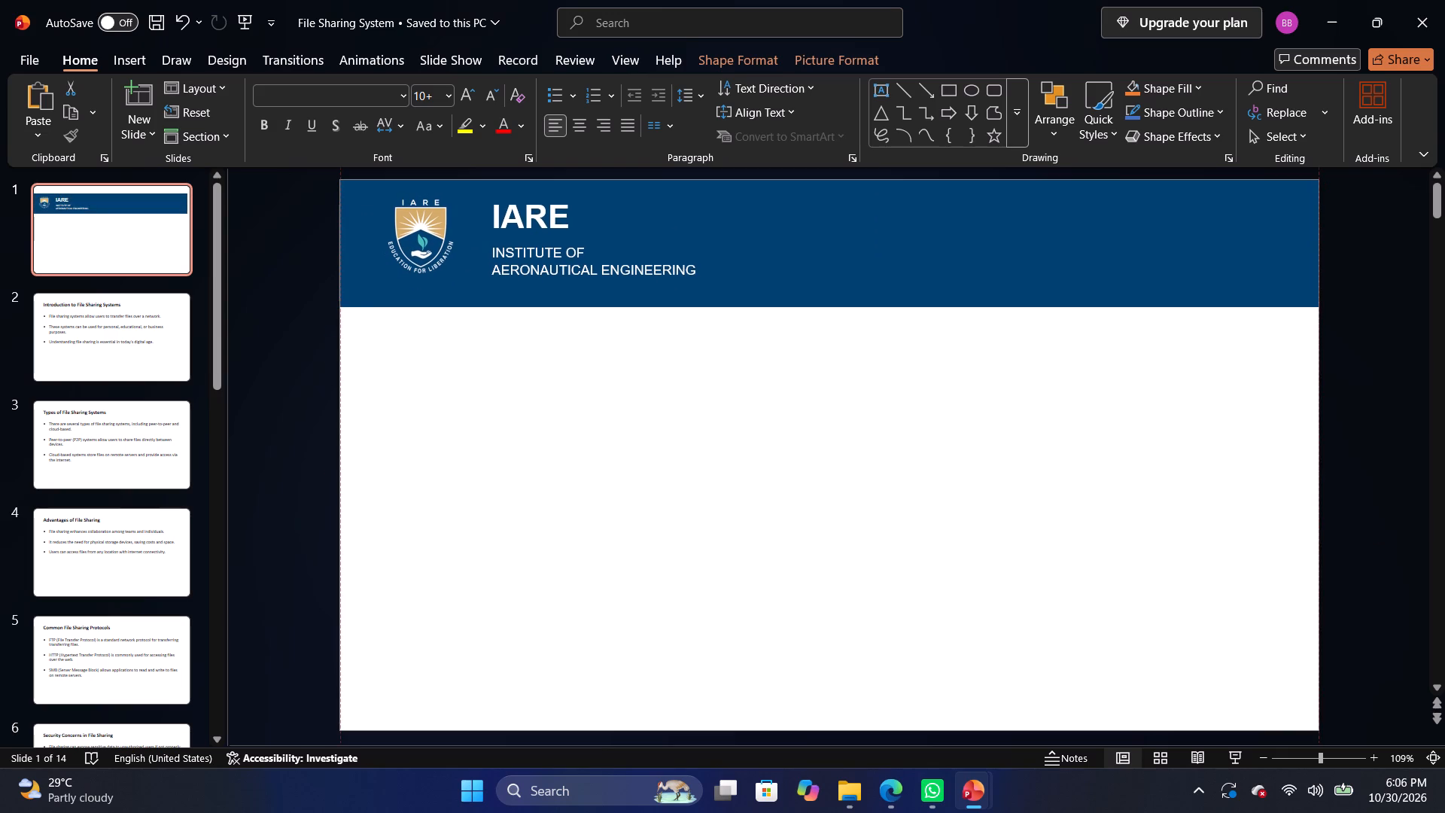
drag(727, 178, 726, 178)
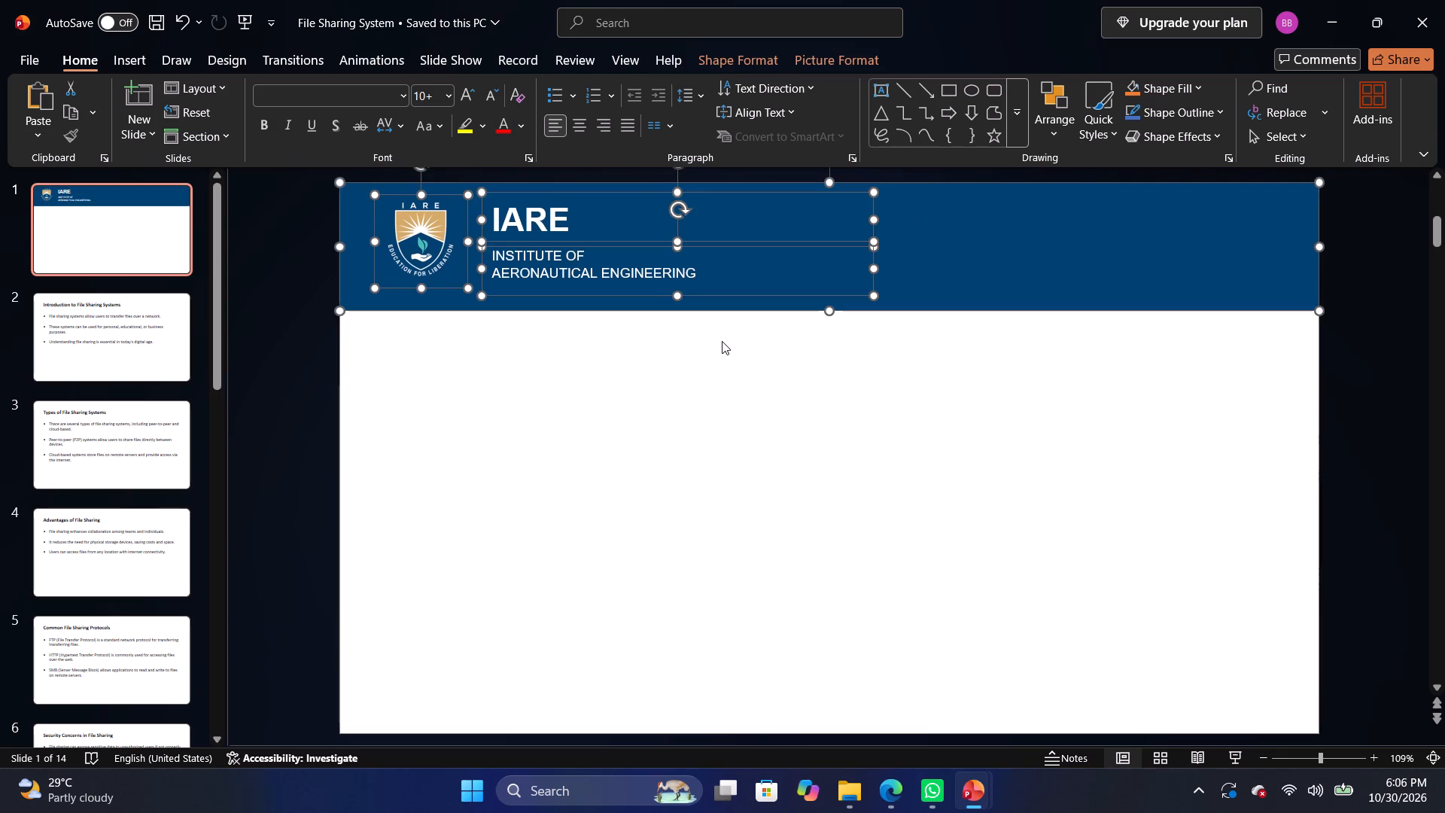
click(722, 341)
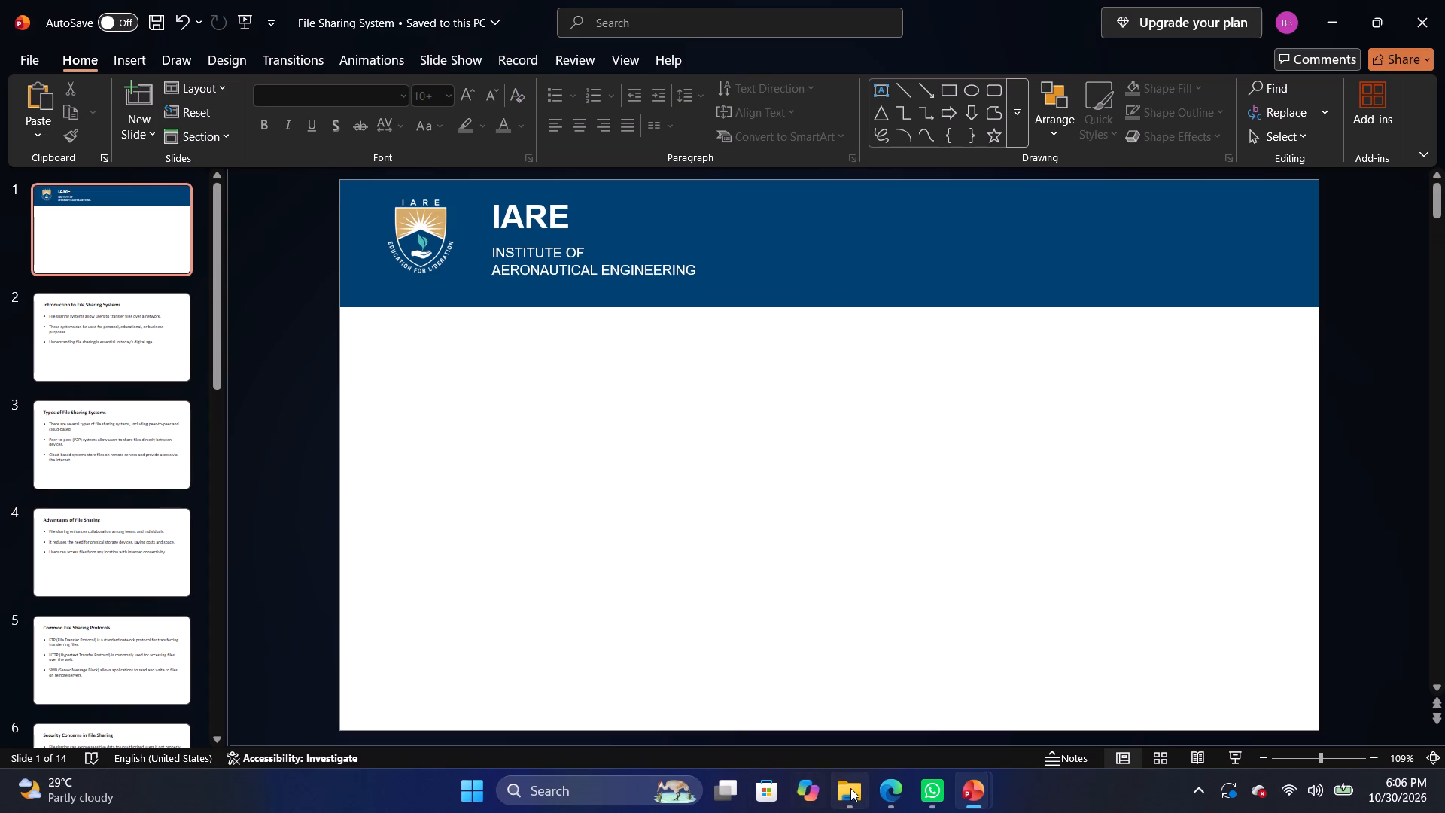
In the E-Governance Citizen Portal presentation, copy the "Database Management Systems" title text from slide 1.
click(835, 696)
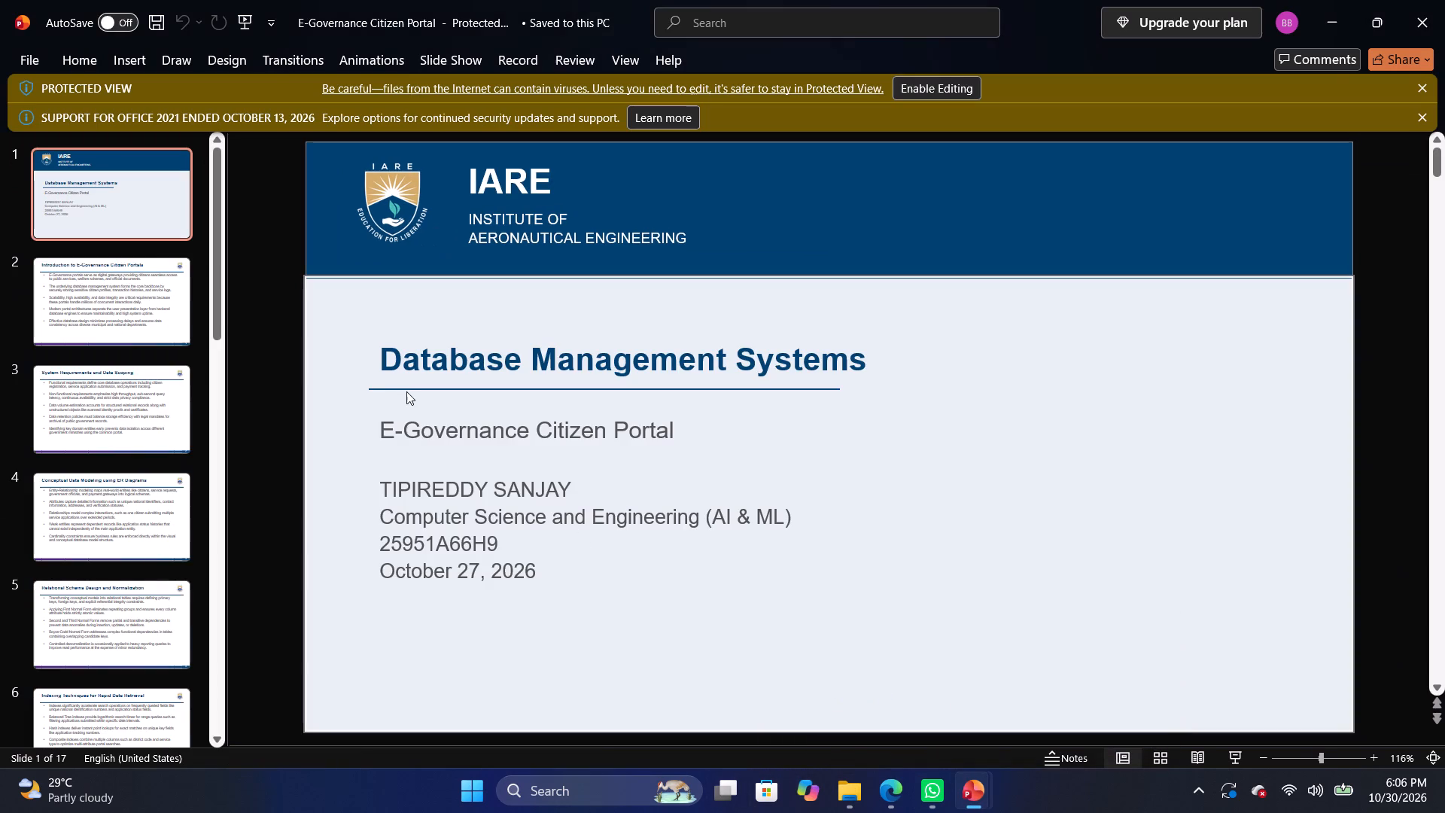
drag(379, 345, 506, 523)
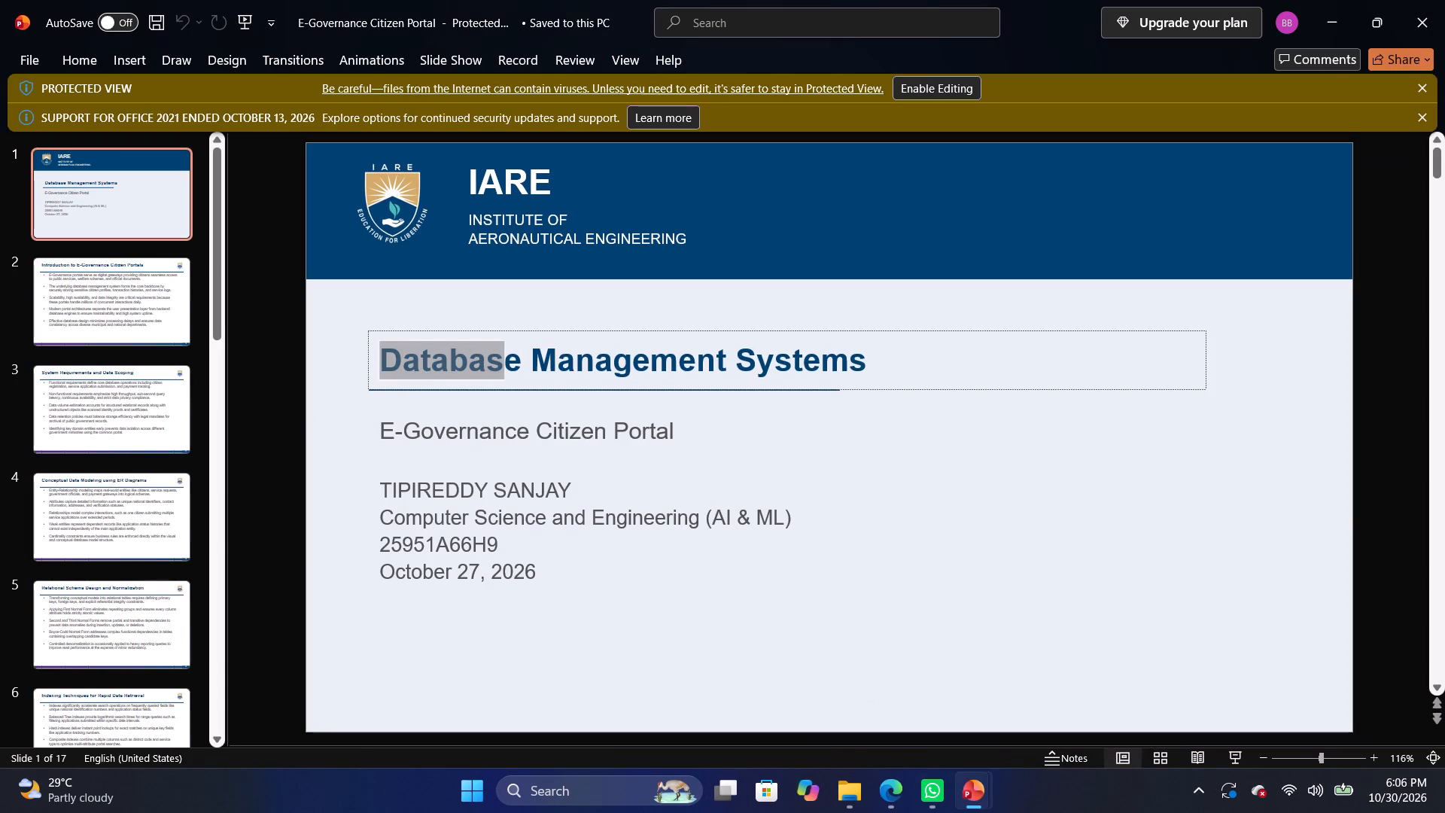
drag(506, 523, 904, 501)
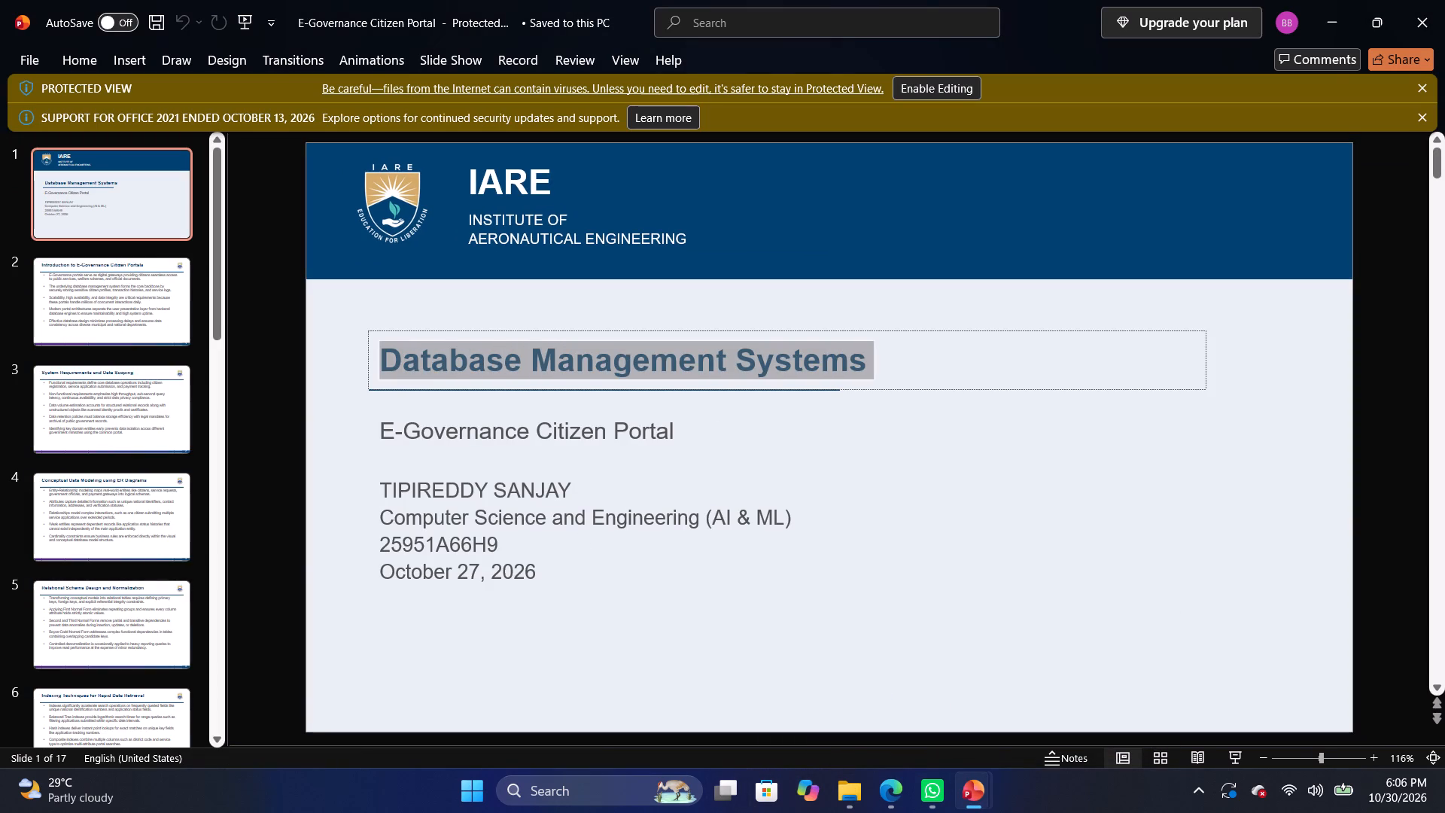
drag(904, 501, 909, 406)
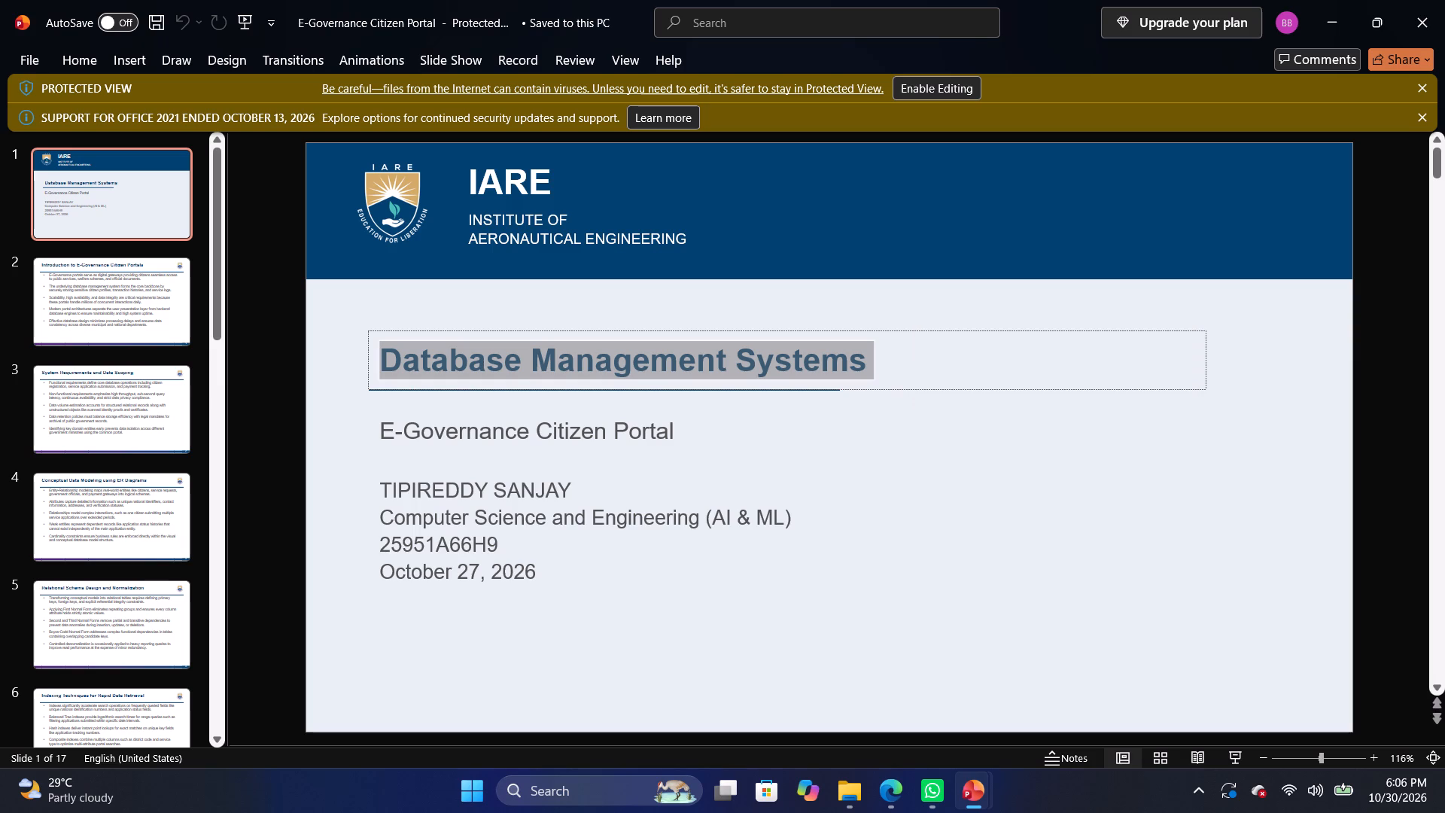
key(ctrl+c)
click(909, 406)
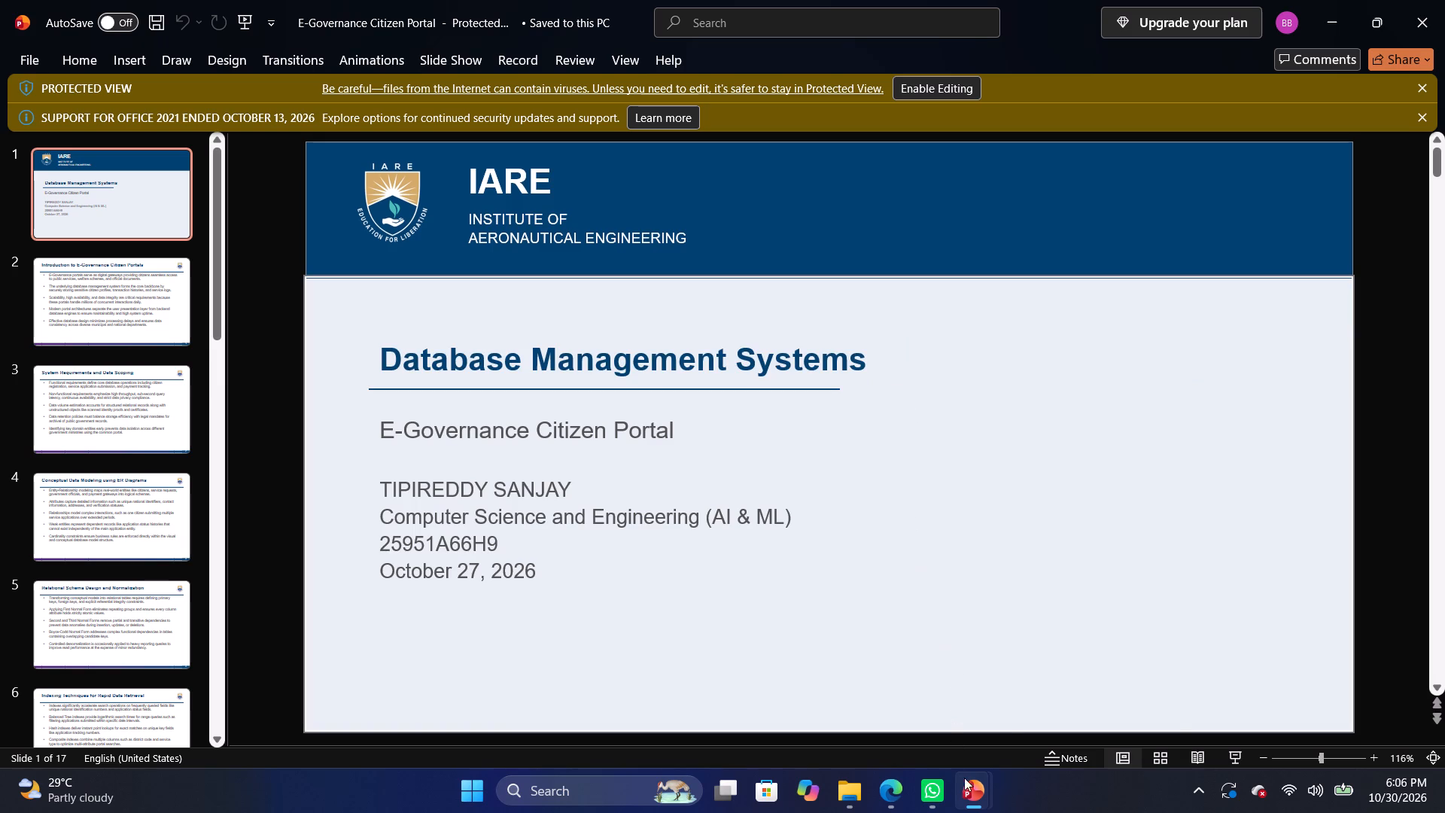
Paste the "Database Management Systems" title onto slide 1 of File Sharing System and place it below the header, aligned near the logo.
click(1090, 684)
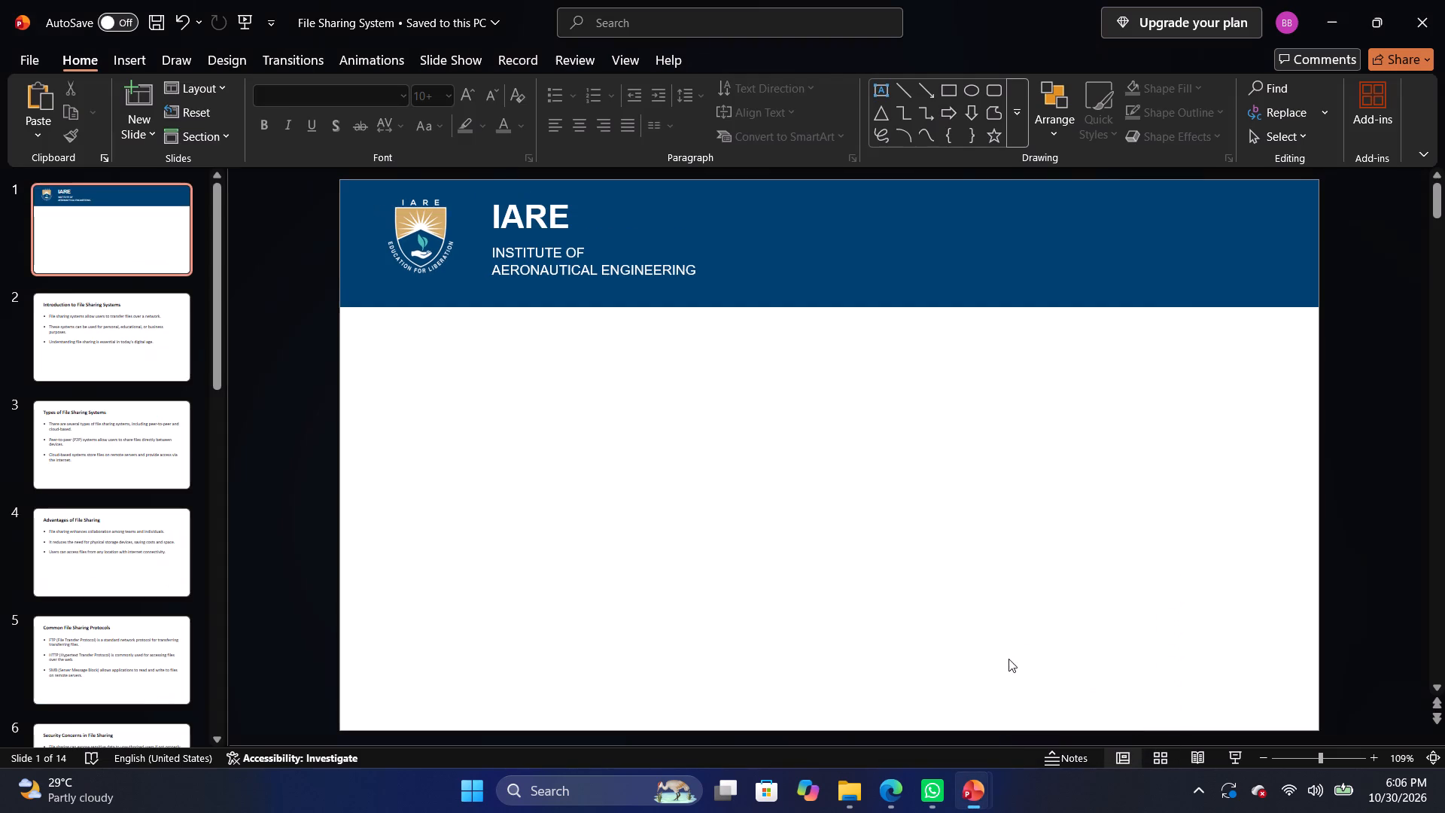
click(386, 388)
key(ctrl+v)
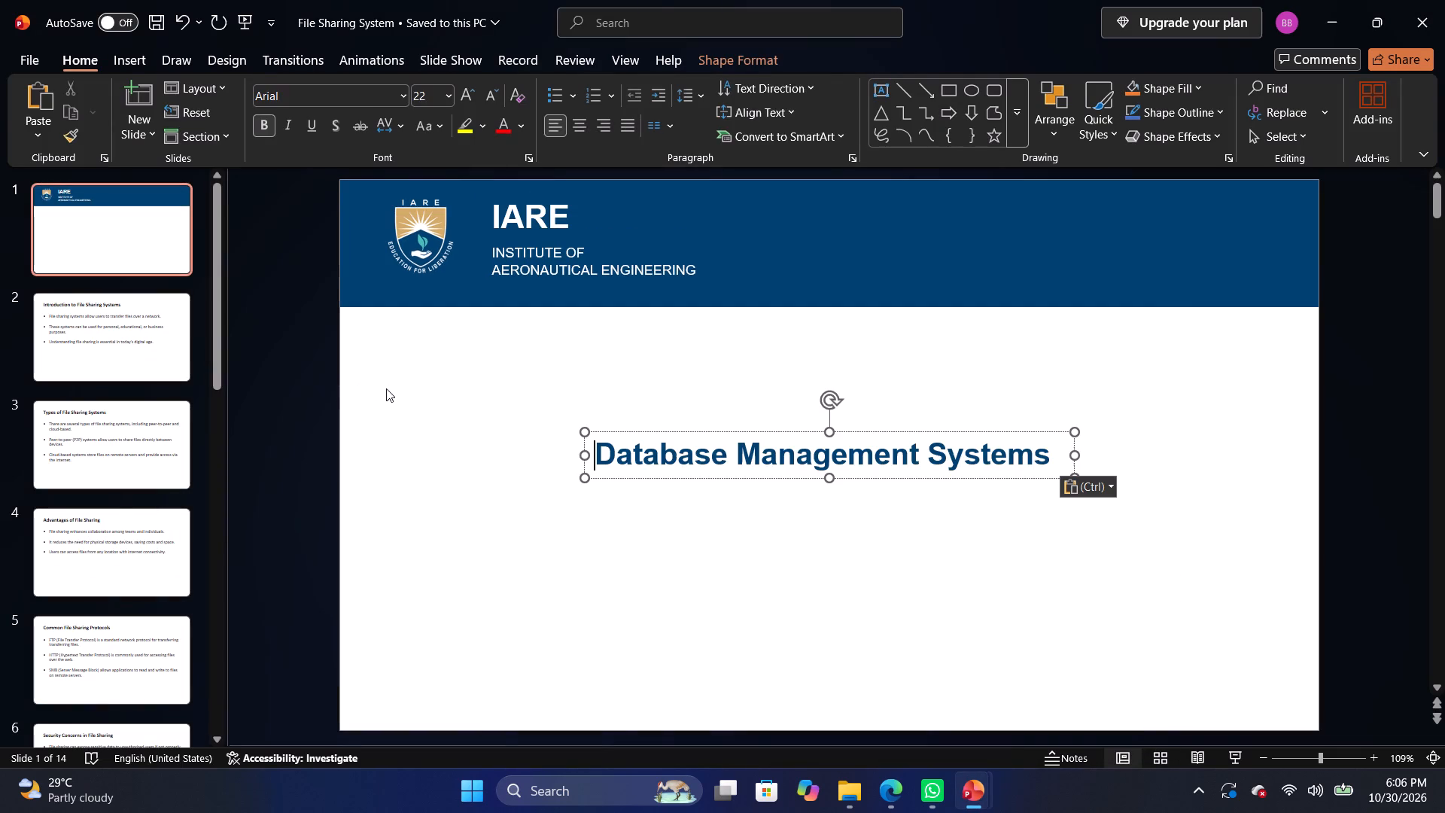
drag(718, 434, 698, 427)
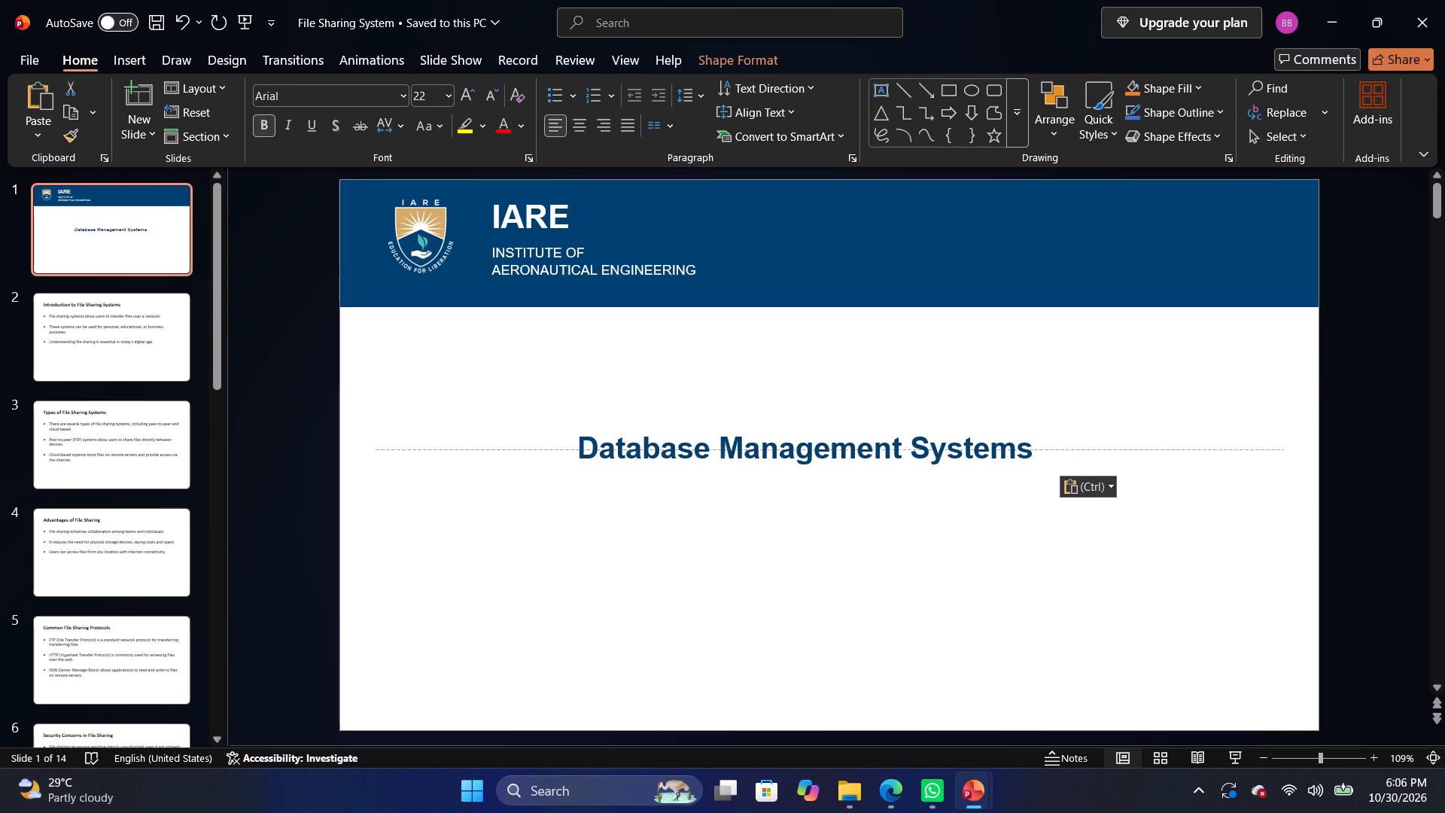
drag(698, 427, 516, 379)
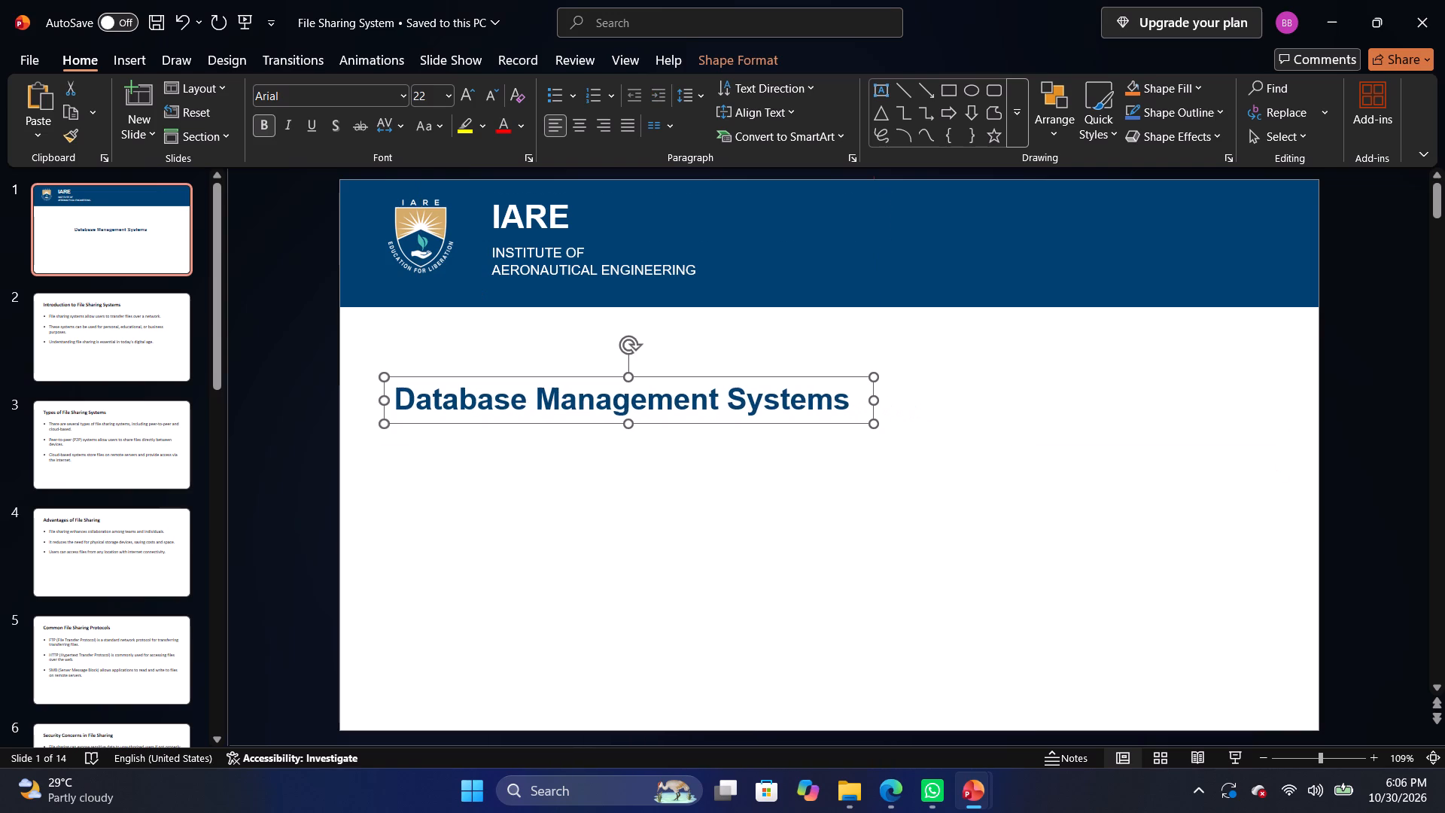
click(573, 540)
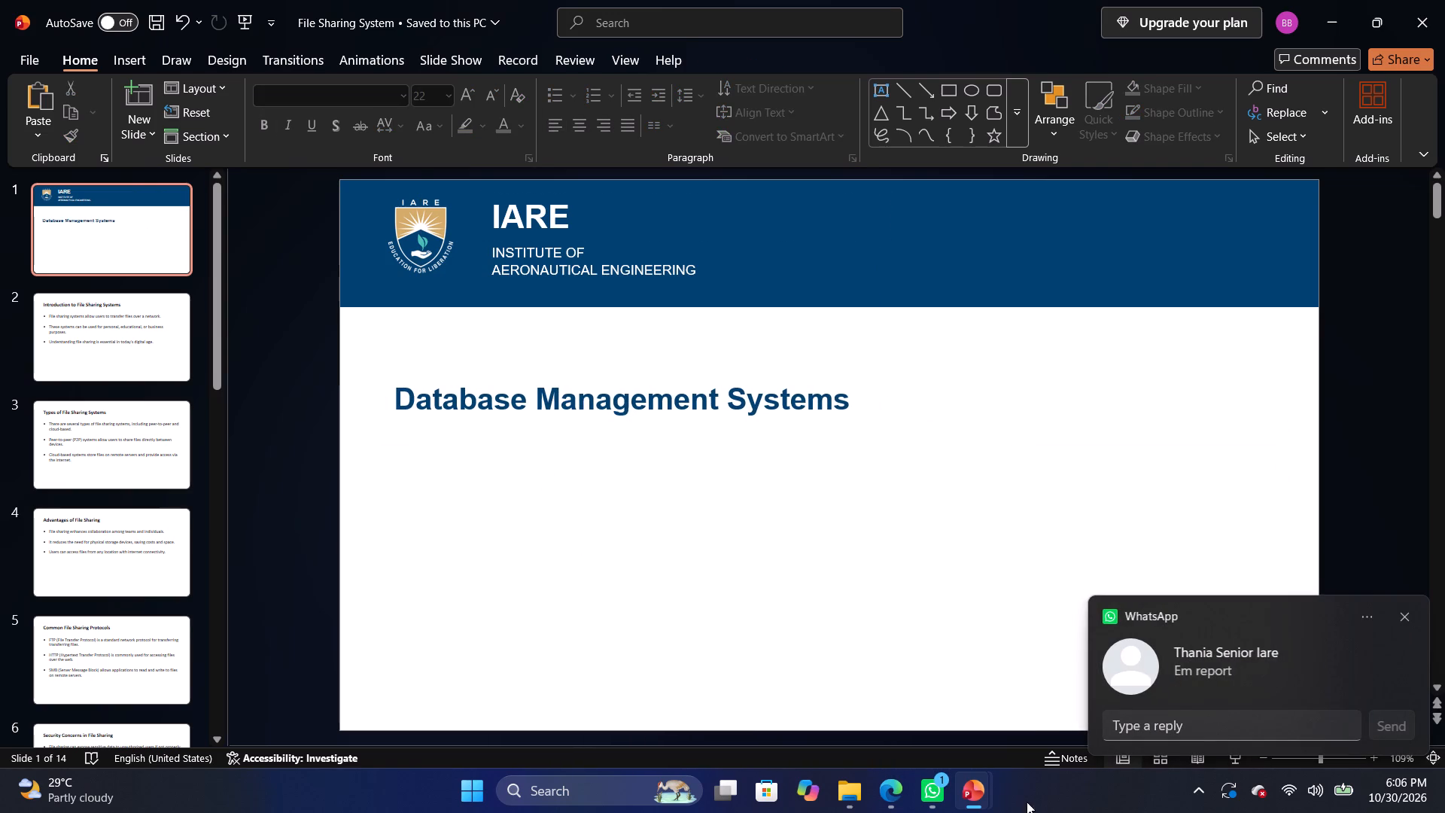
In the E-Governance Citizen Portal presentation, copy the "E-Governance Citizen Portal" subtitle text from slide 1.
click(899, 711)
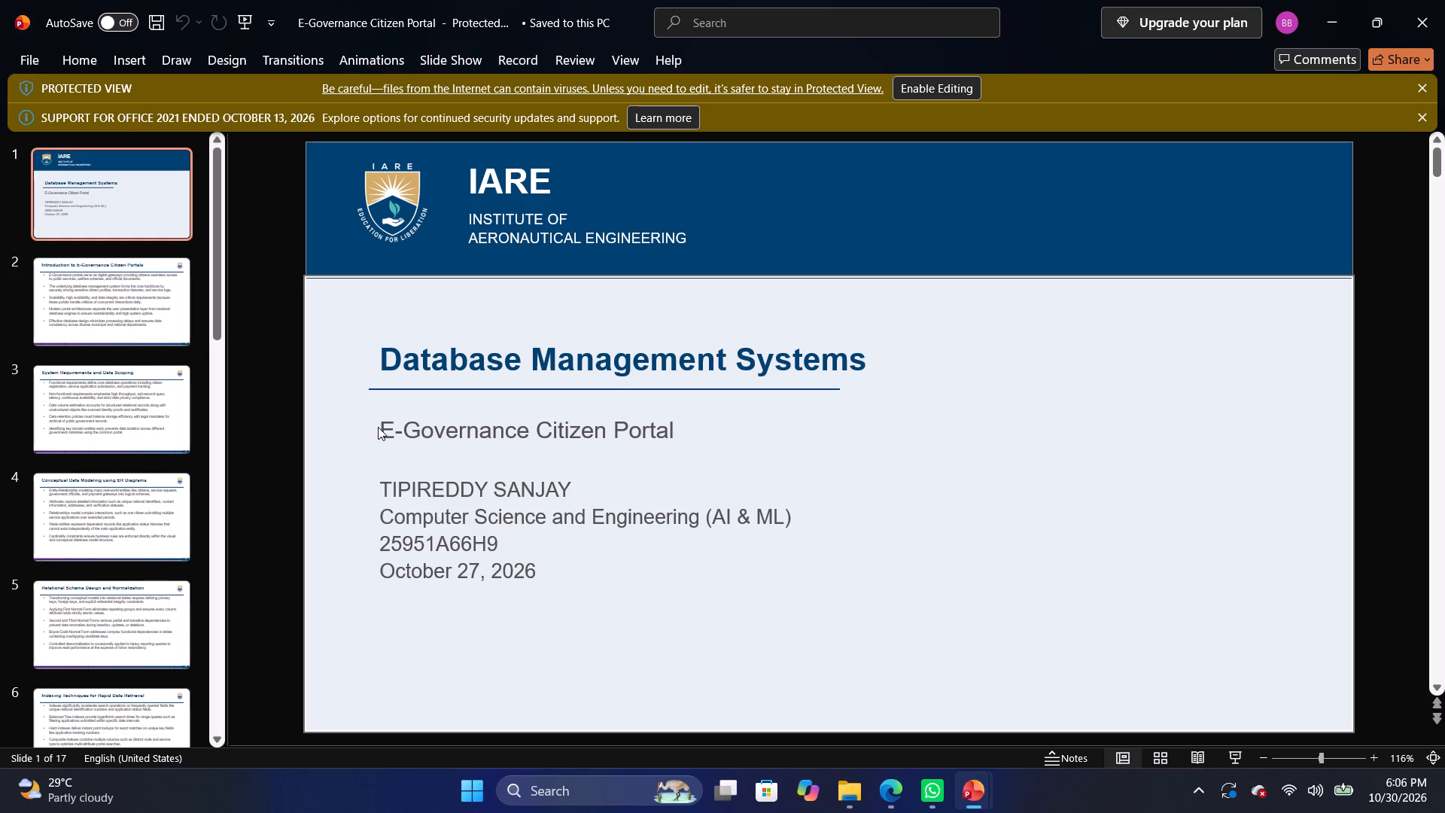
drag(382, 423, 516, 577)
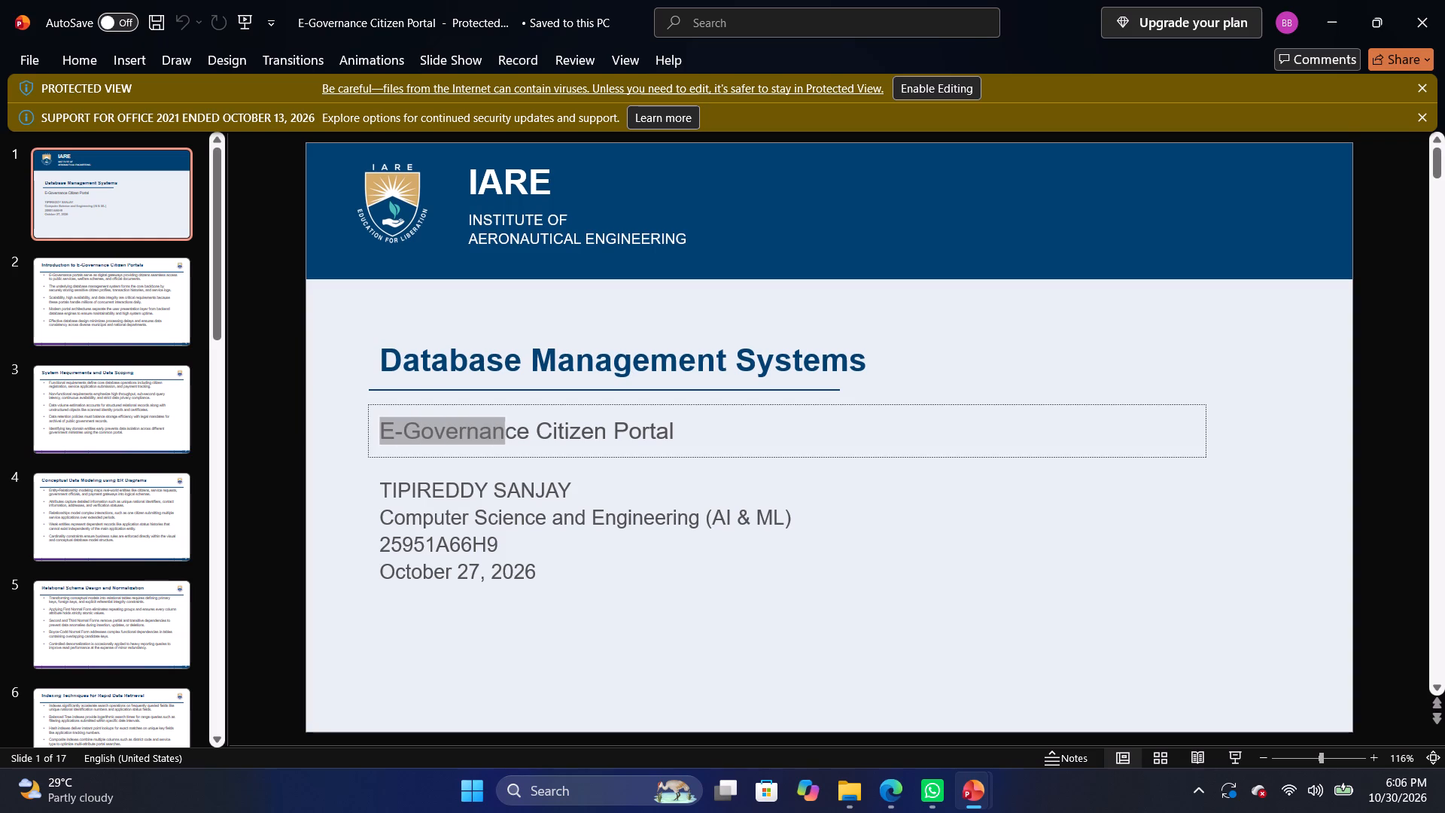
drag(516, 577, 754, 518)
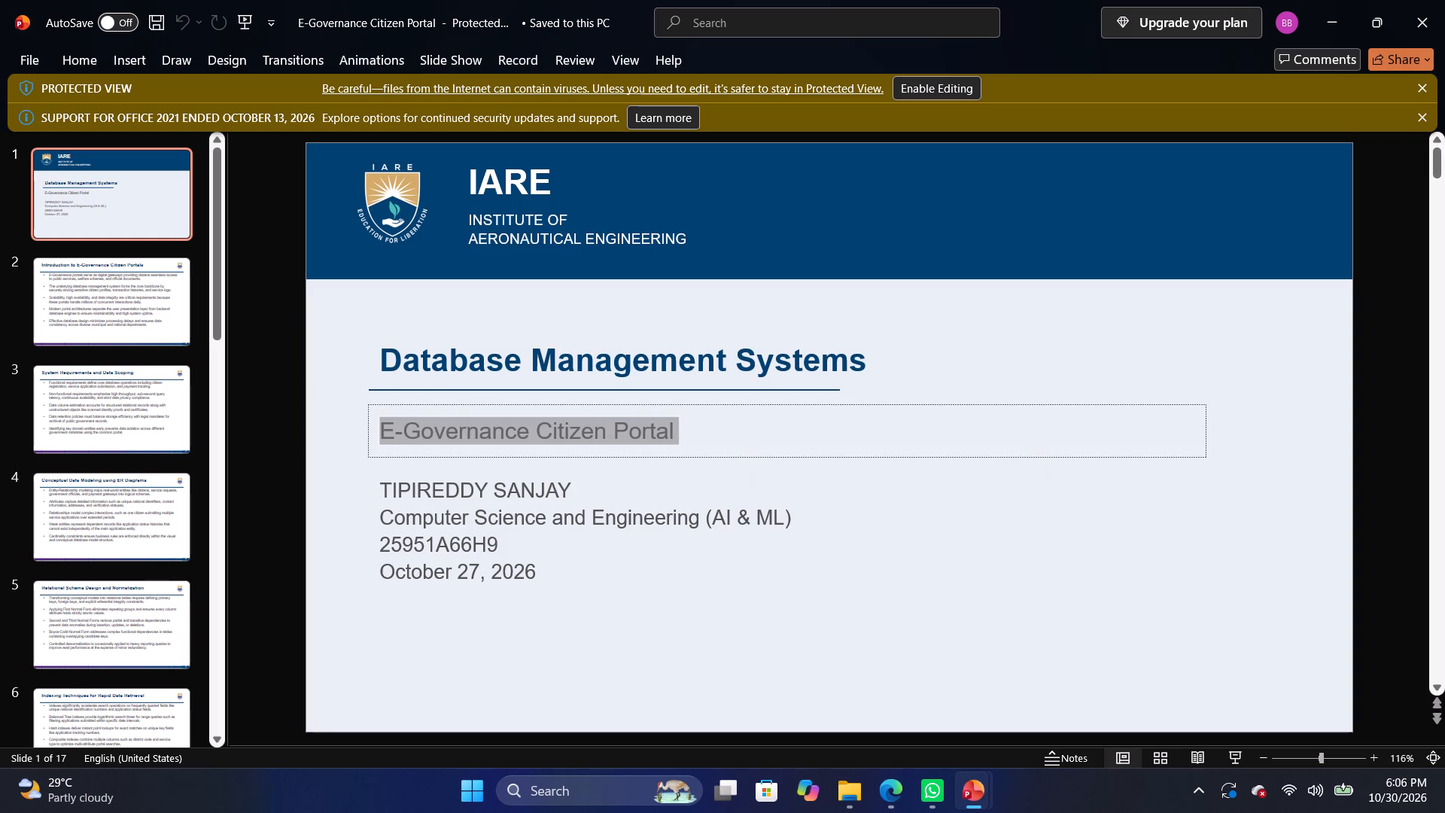
key(ctrl+c)
click(754, 518)
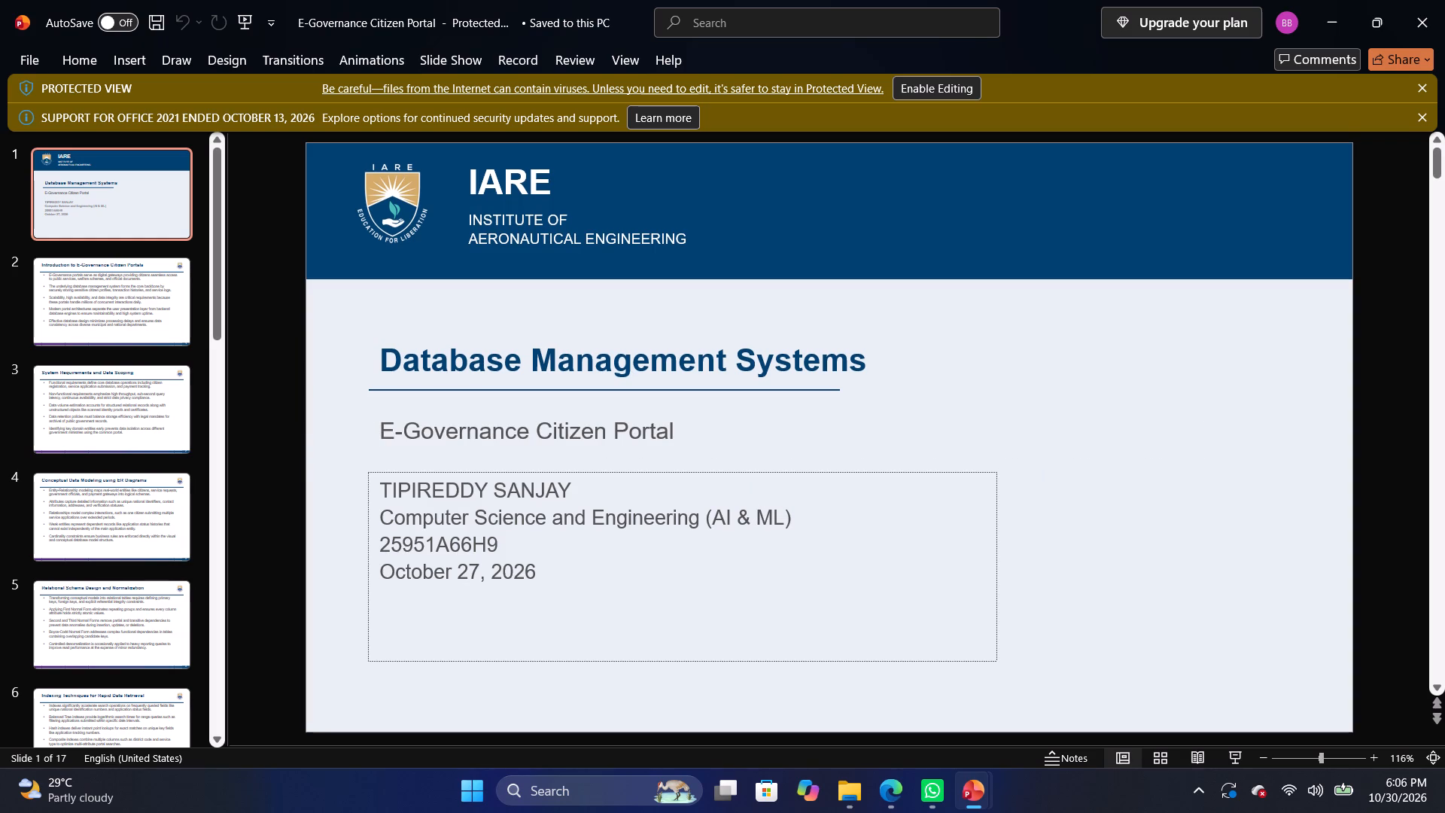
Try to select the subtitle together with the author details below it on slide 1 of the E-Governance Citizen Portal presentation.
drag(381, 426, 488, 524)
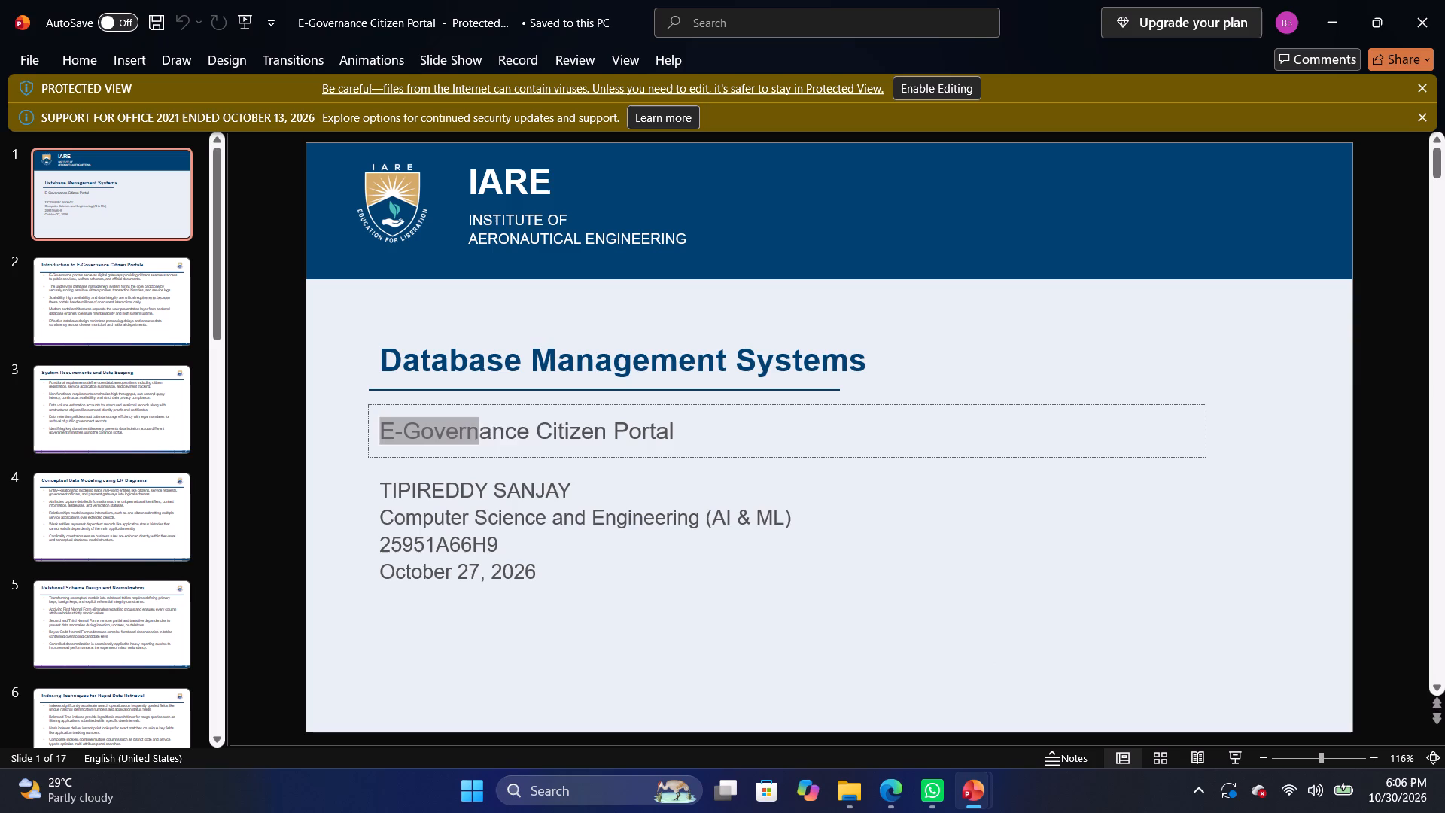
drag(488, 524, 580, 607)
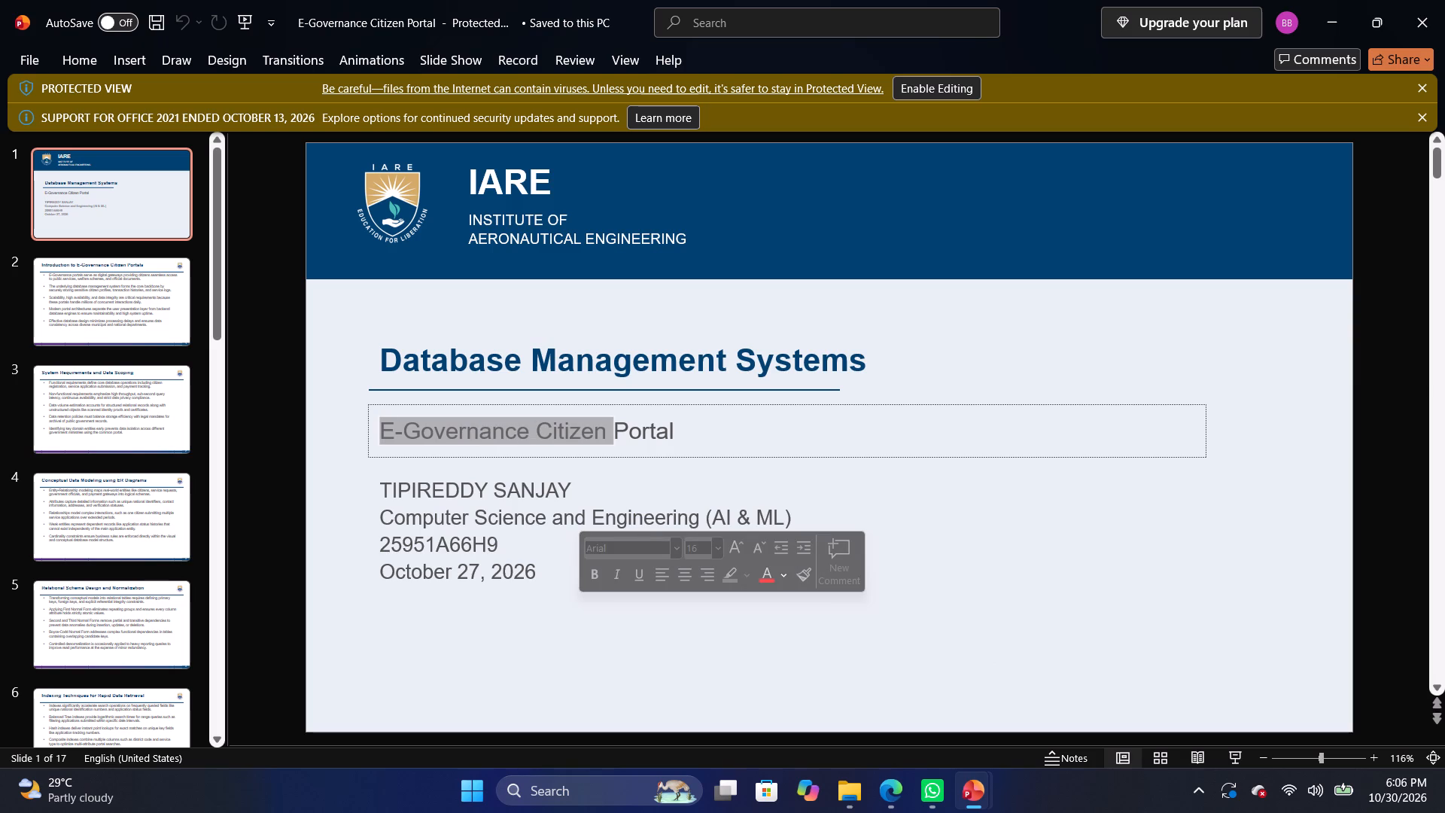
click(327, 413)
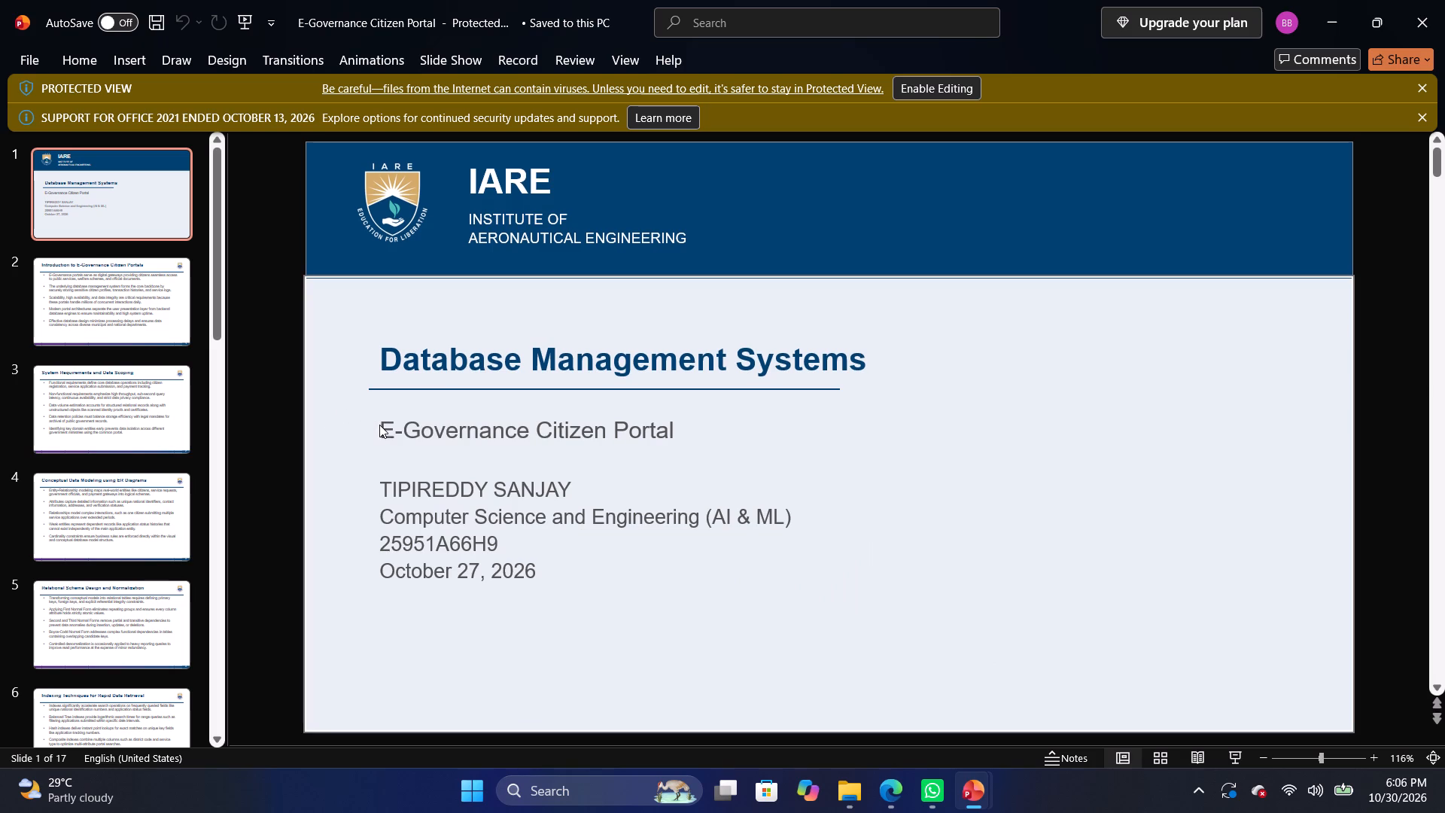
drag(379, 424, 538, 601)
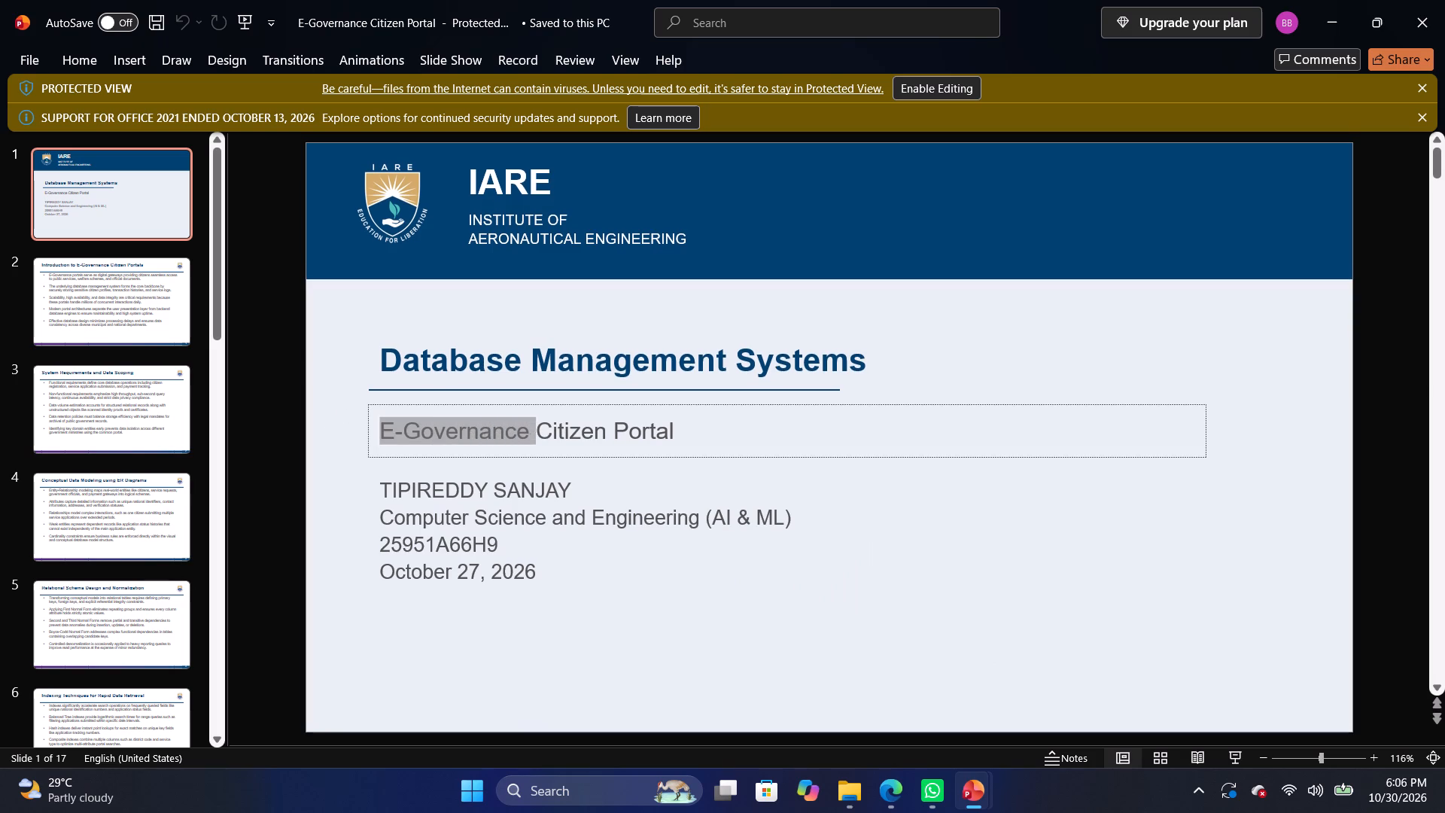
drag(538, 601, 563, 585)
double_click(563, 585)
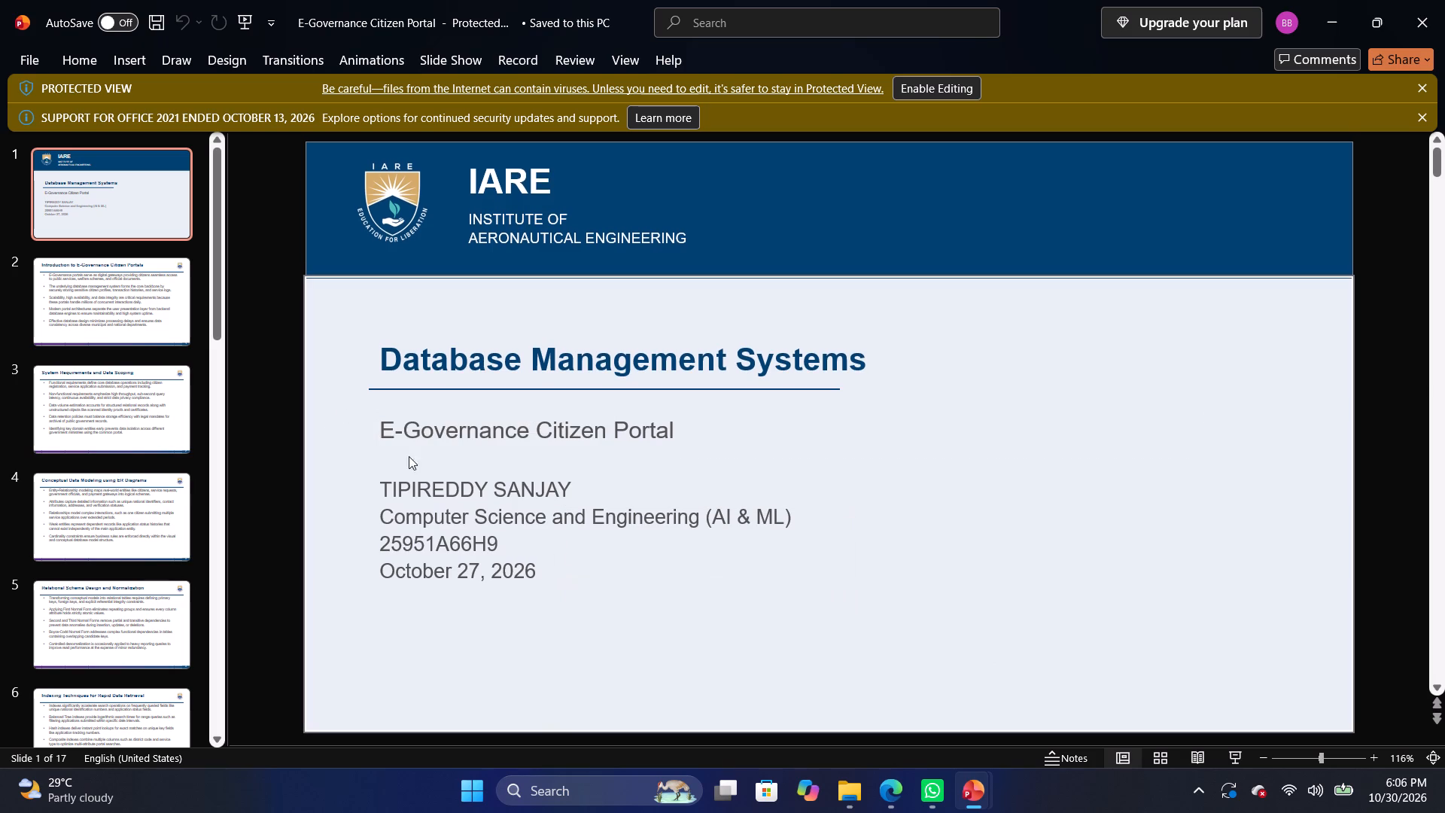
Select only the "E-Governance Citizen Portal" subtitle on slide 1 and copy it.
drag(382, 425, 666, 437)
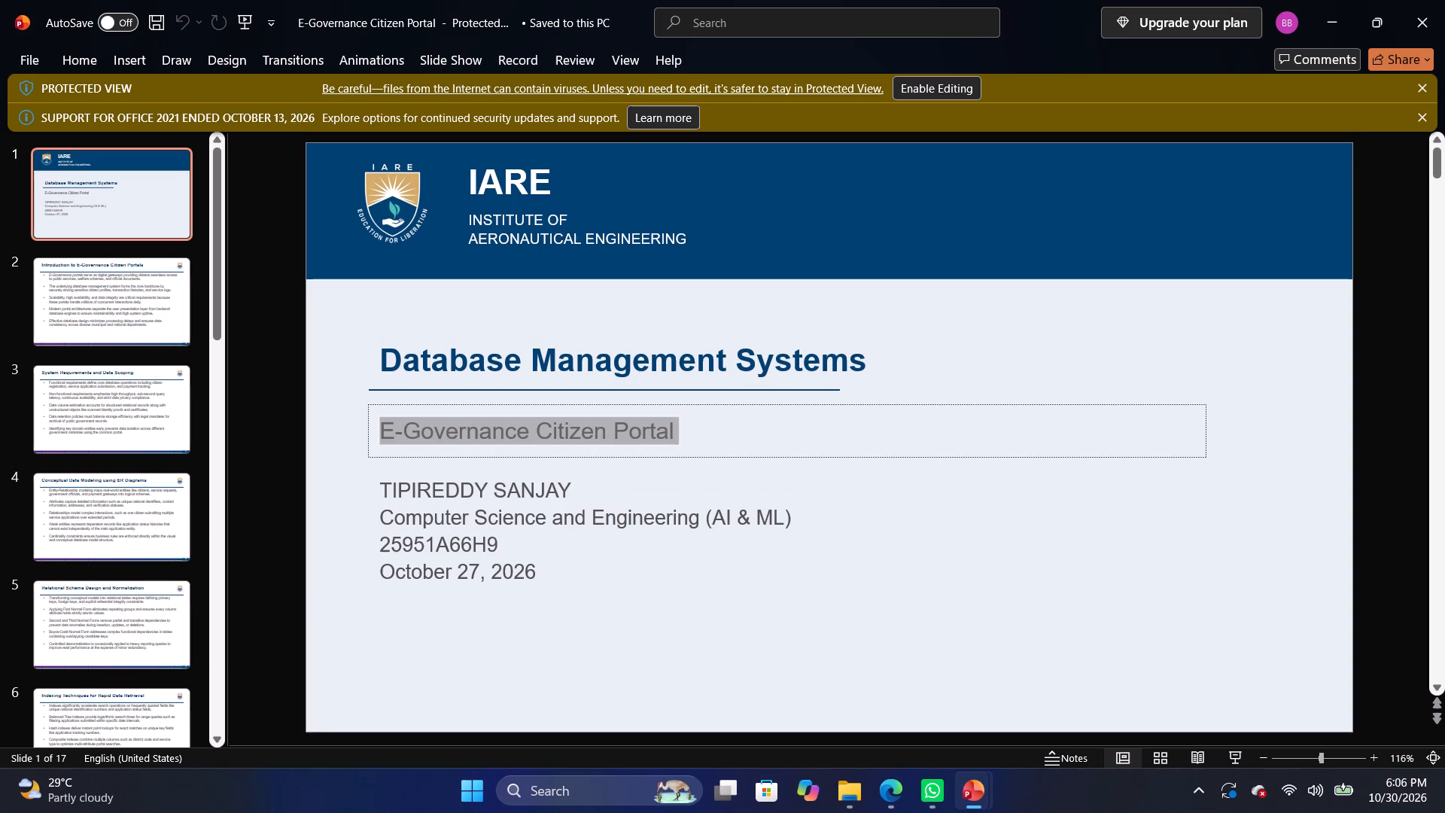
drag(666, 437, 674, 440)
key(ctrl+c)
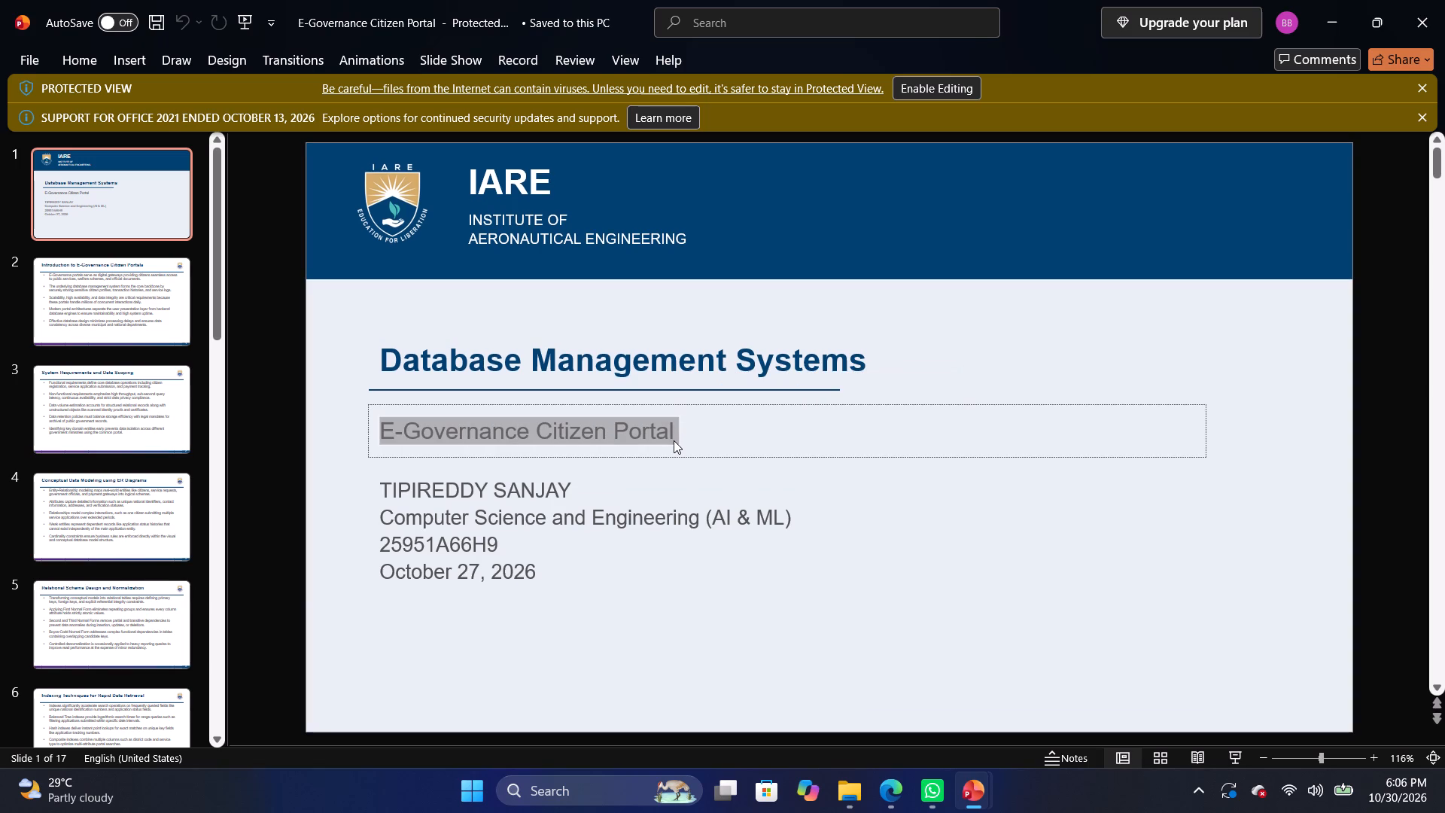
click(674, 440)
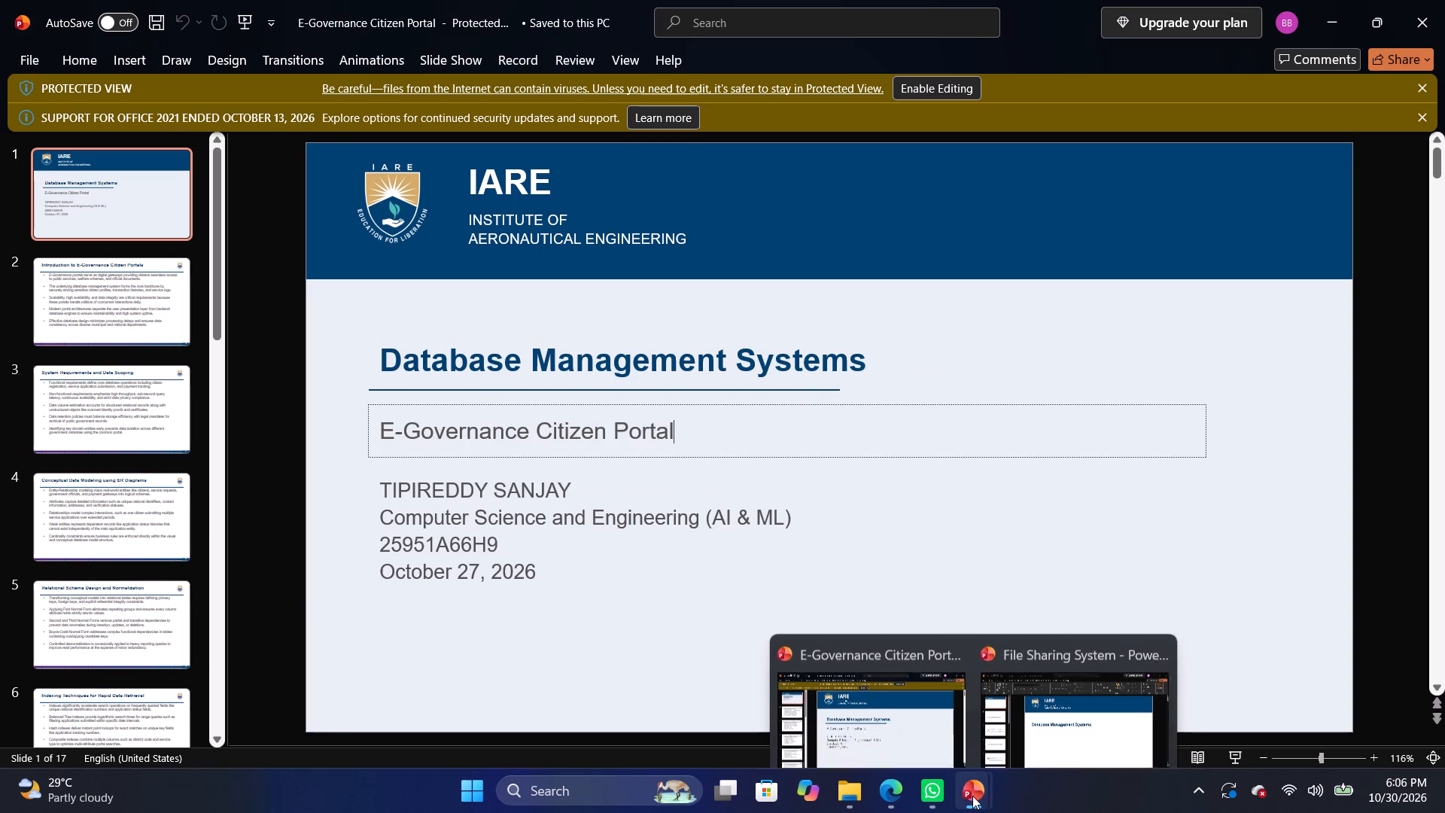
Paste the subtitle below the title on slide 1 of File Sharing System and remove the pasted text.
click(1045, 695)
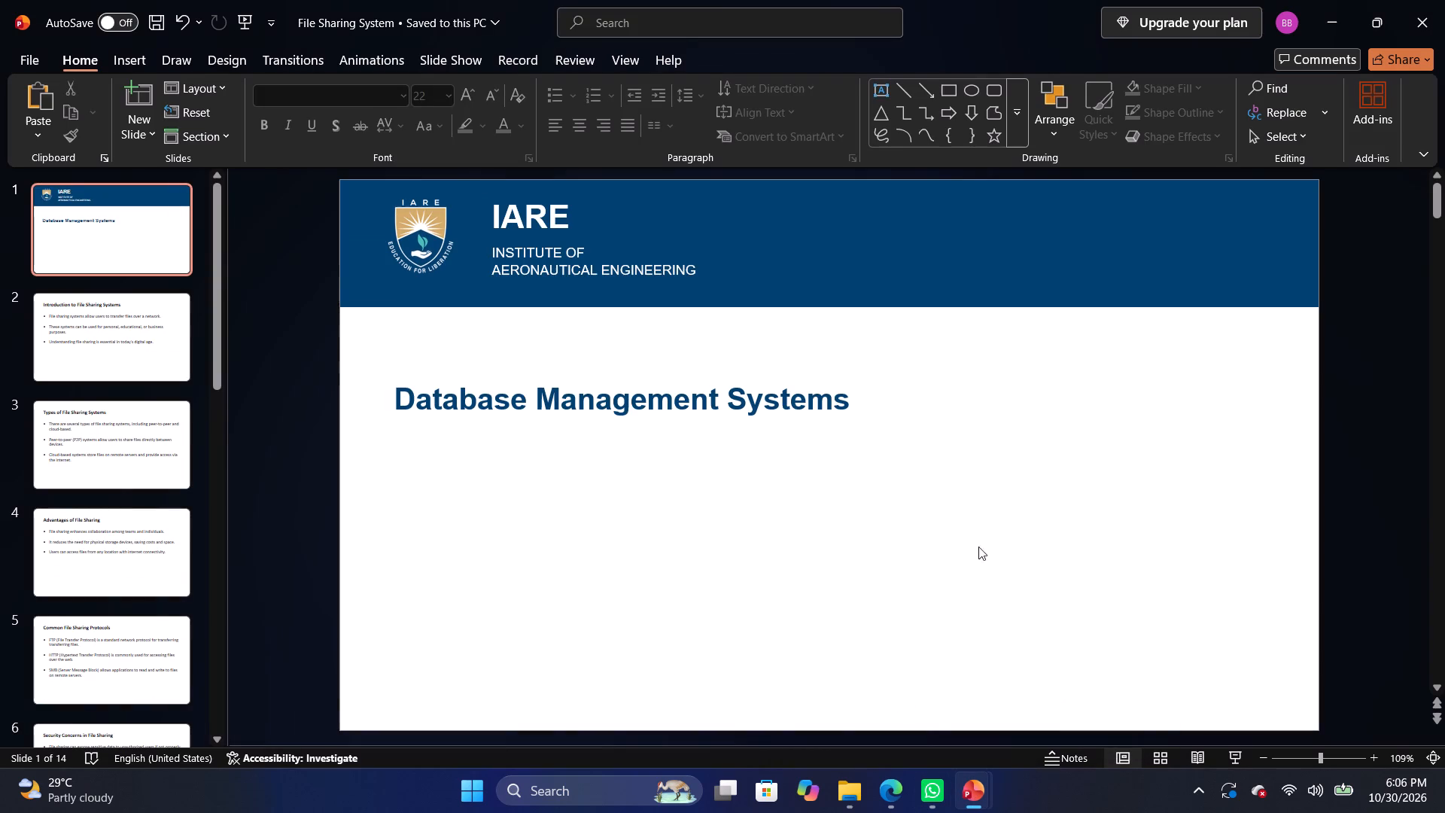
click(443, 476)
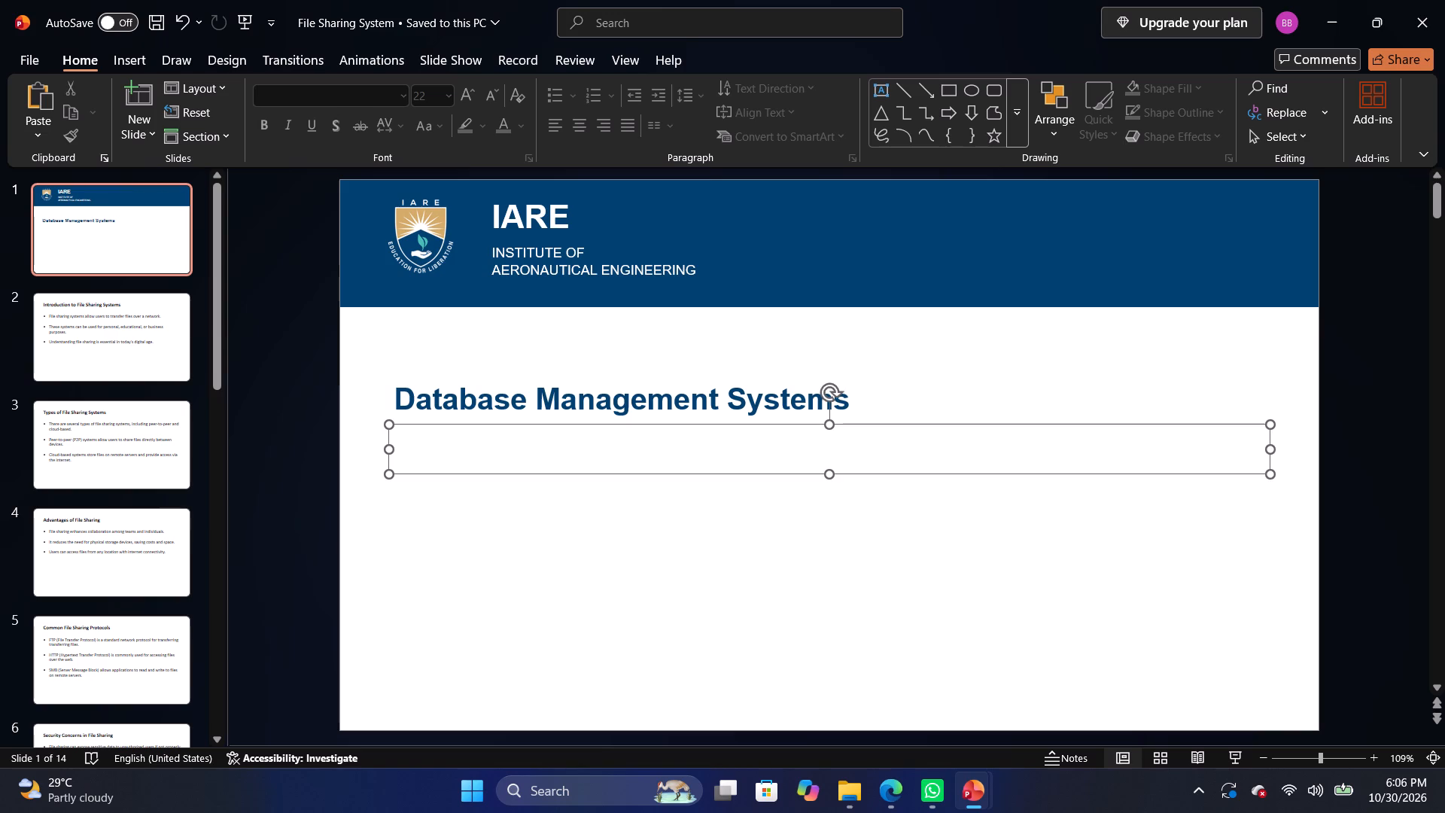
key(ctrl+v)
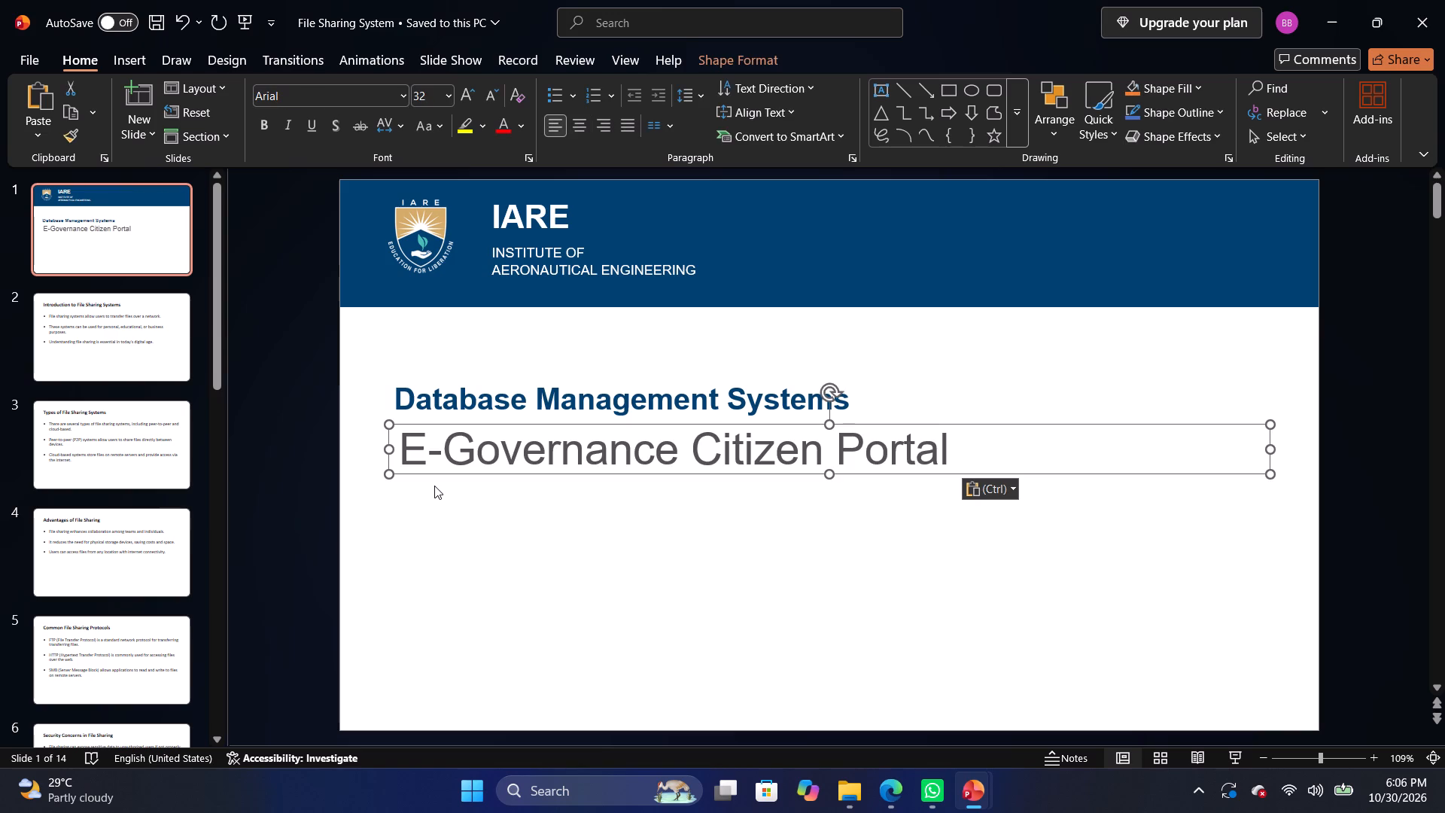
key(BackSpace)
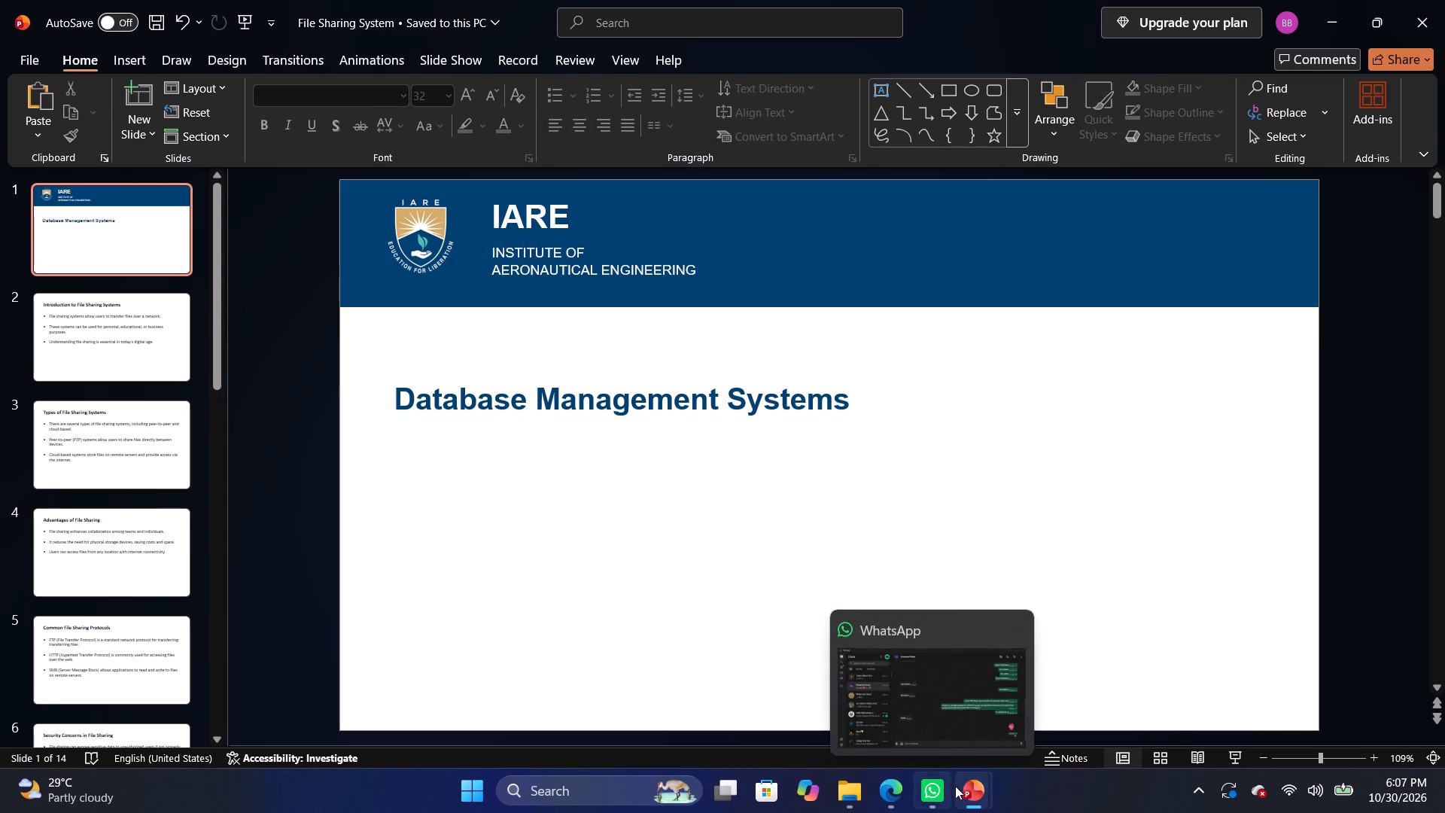
In the E-Governance Citizen Portal presentation, copy the full "E-Governance Citizen Portal" subtitle from slide 1 again.
click(897, 701)
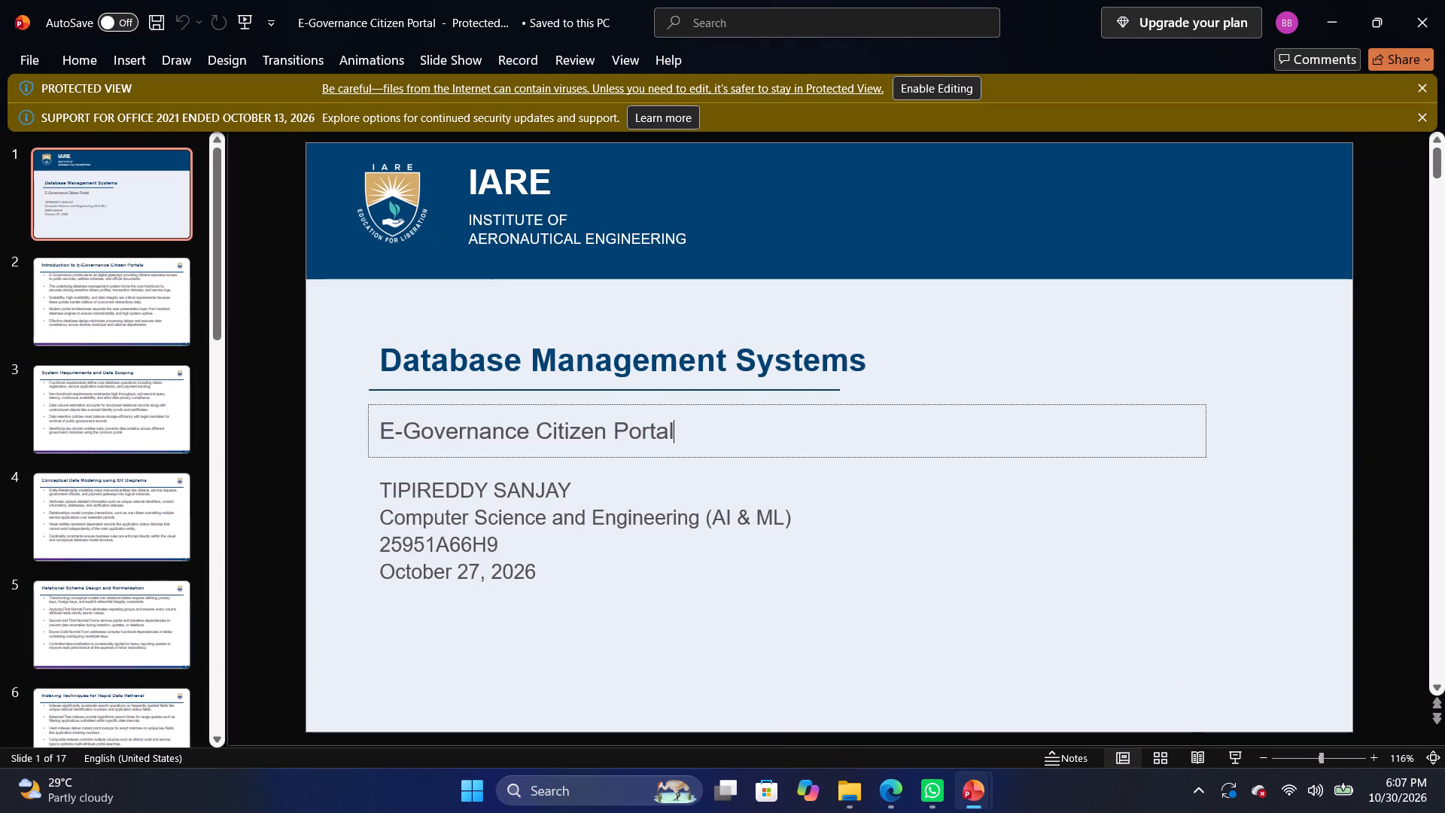
click(676, 429)
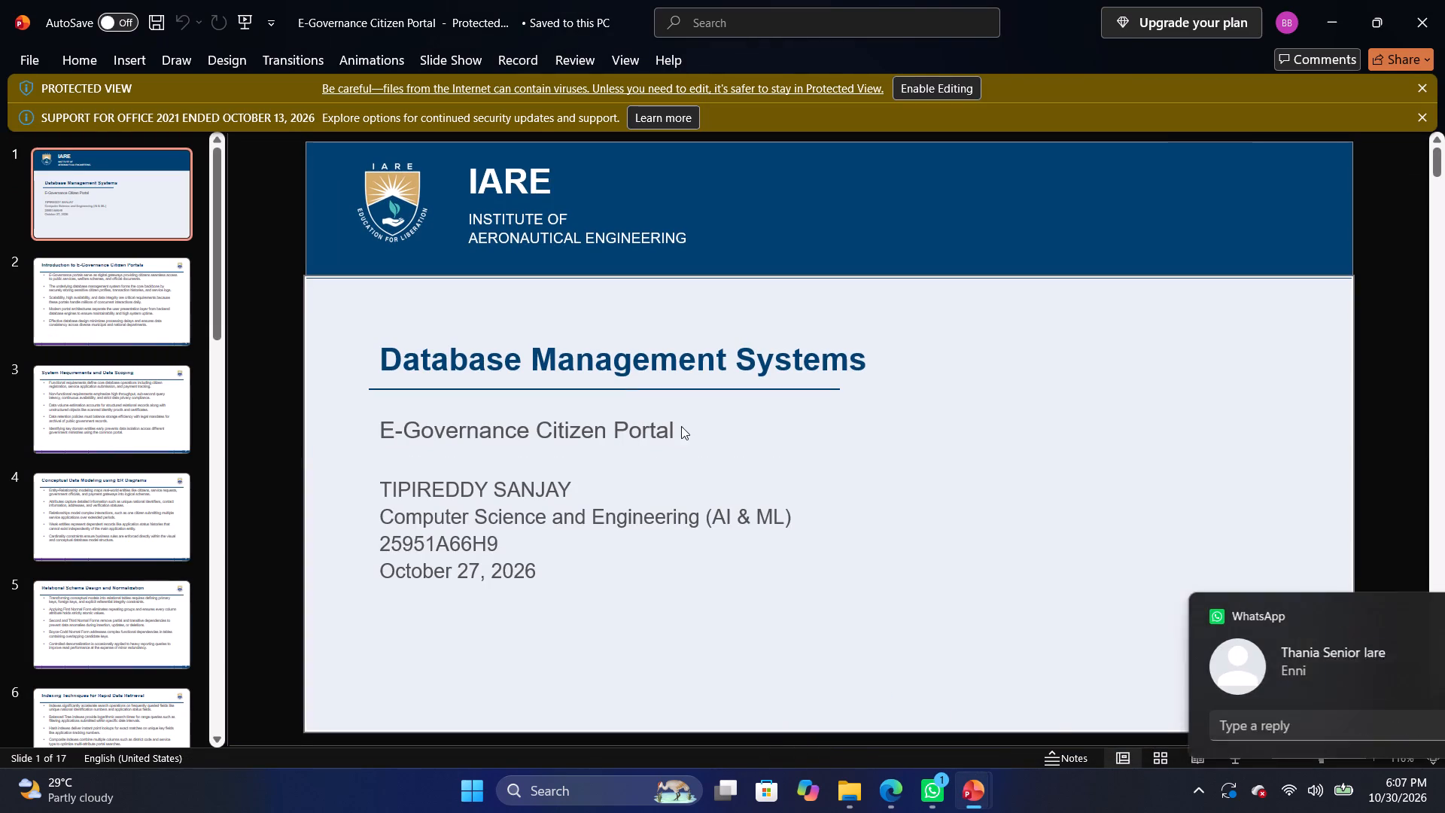
drag(674, 430, 552, 440)
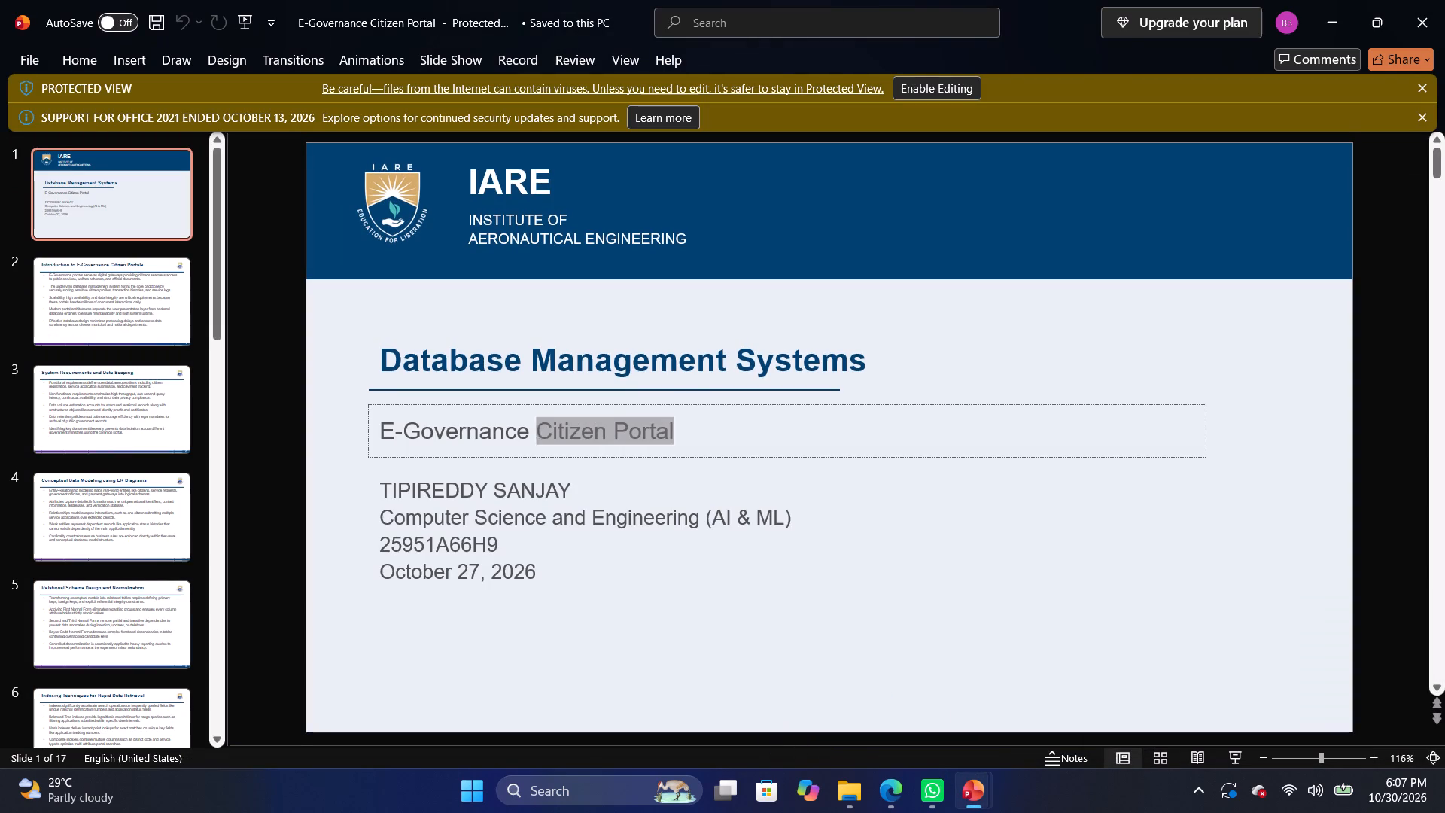
drag(552, 440, 413, 435)
key(ctrl+c)
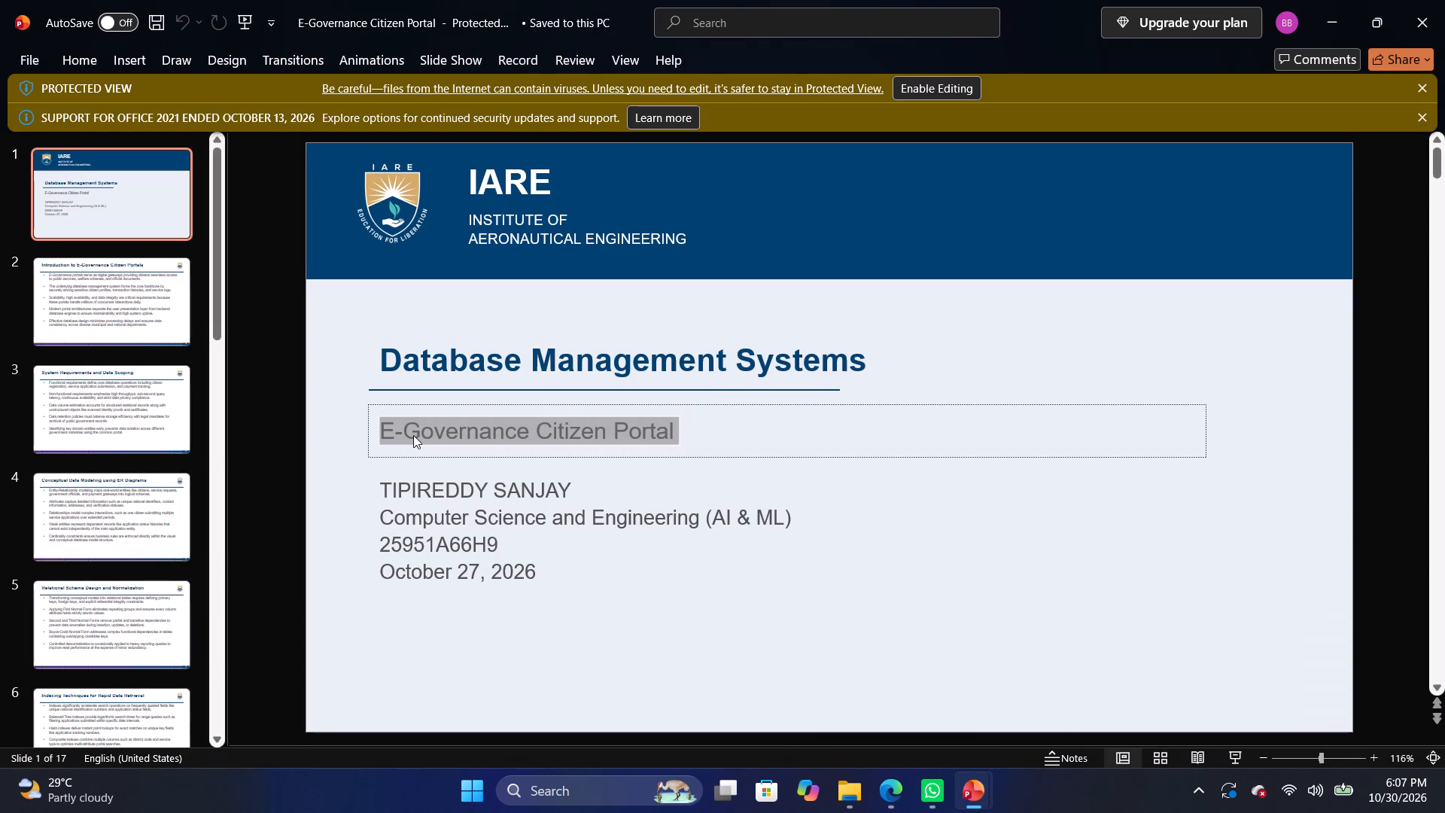
click(747, 511)
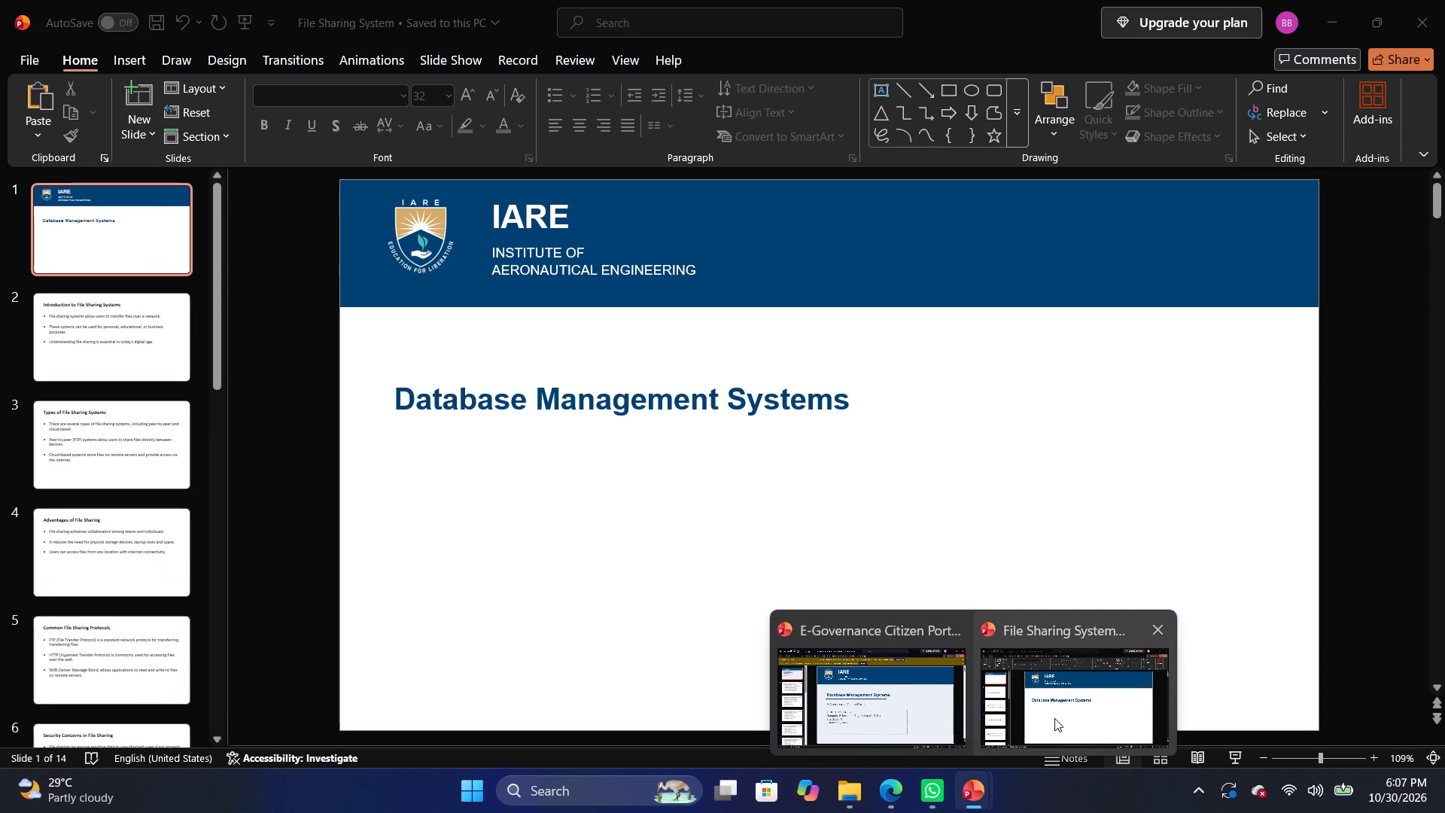
Paste the "E-Governance Citizen Portal" subtitle onto slide 1 of File Sharing System and place it just below the title, starting near the title's left edge.
click(1054, 718)
click(433, 486)
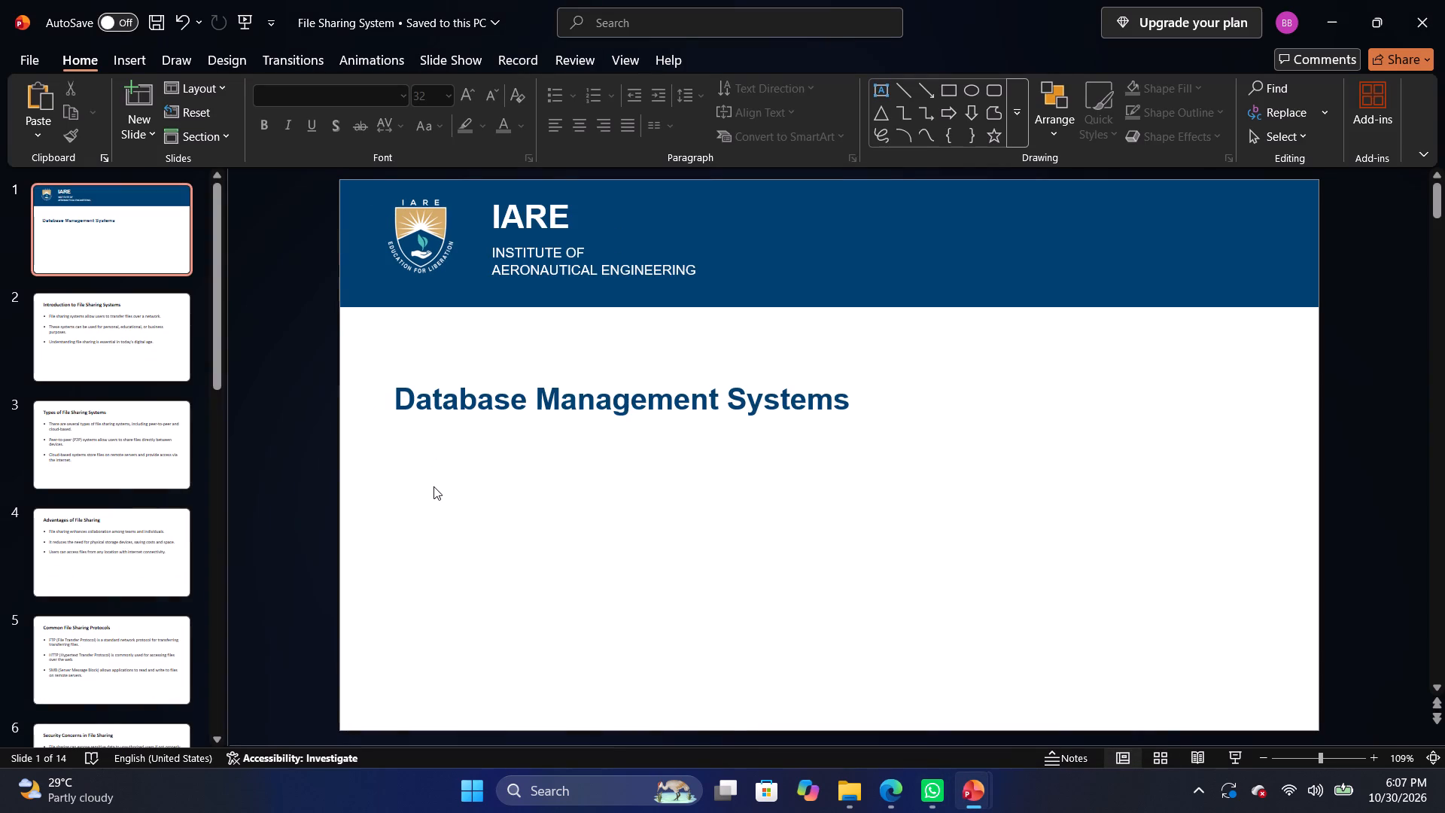
key(ctrl+v)
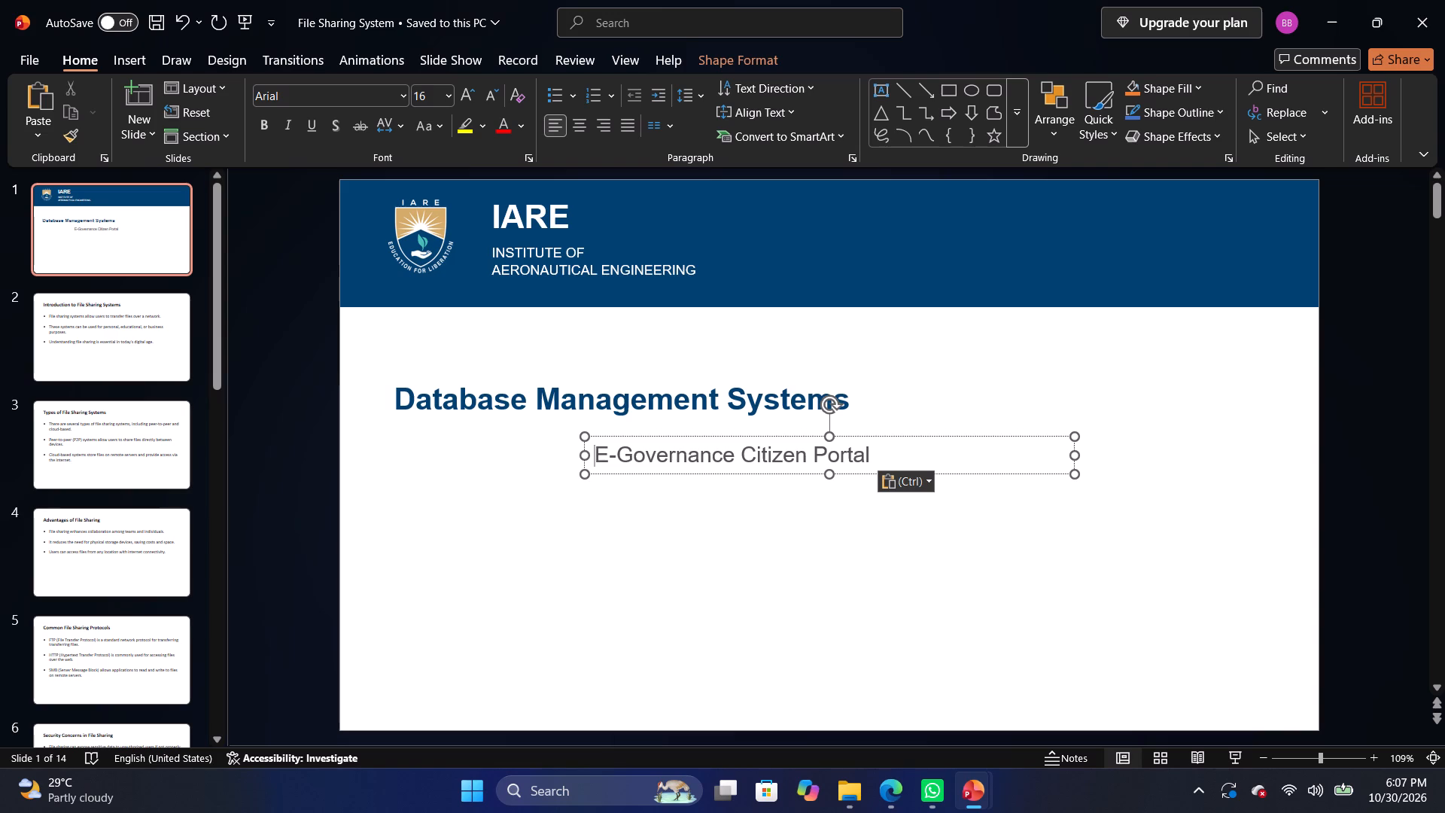
drag(700, 449, 655, 449)
drag(655, 449, 663, 448)
click(713, 514)
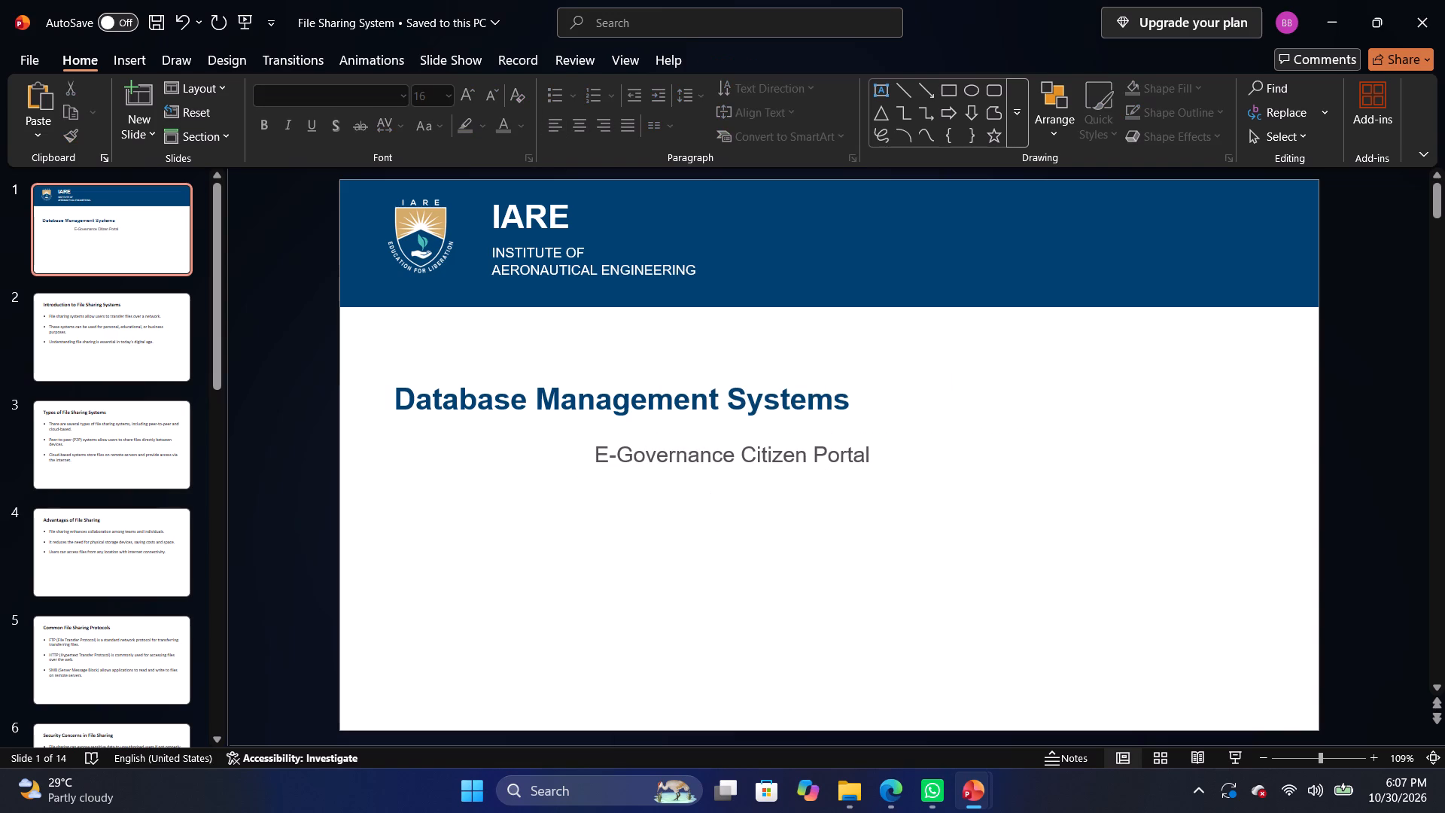
click(713, 461)
drag(717, 436, 686, 439)
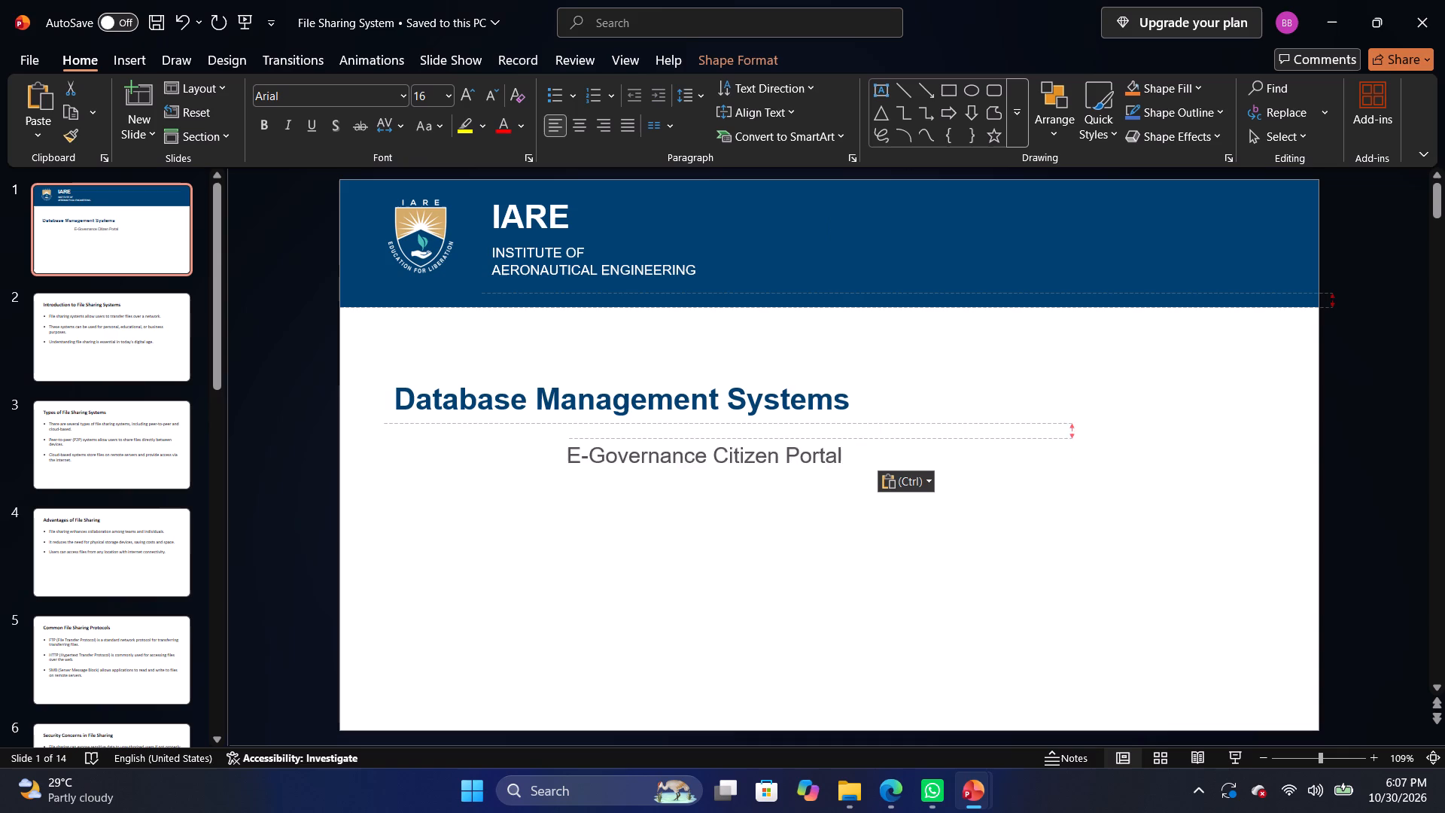
drag(686, 439, 525, 443)
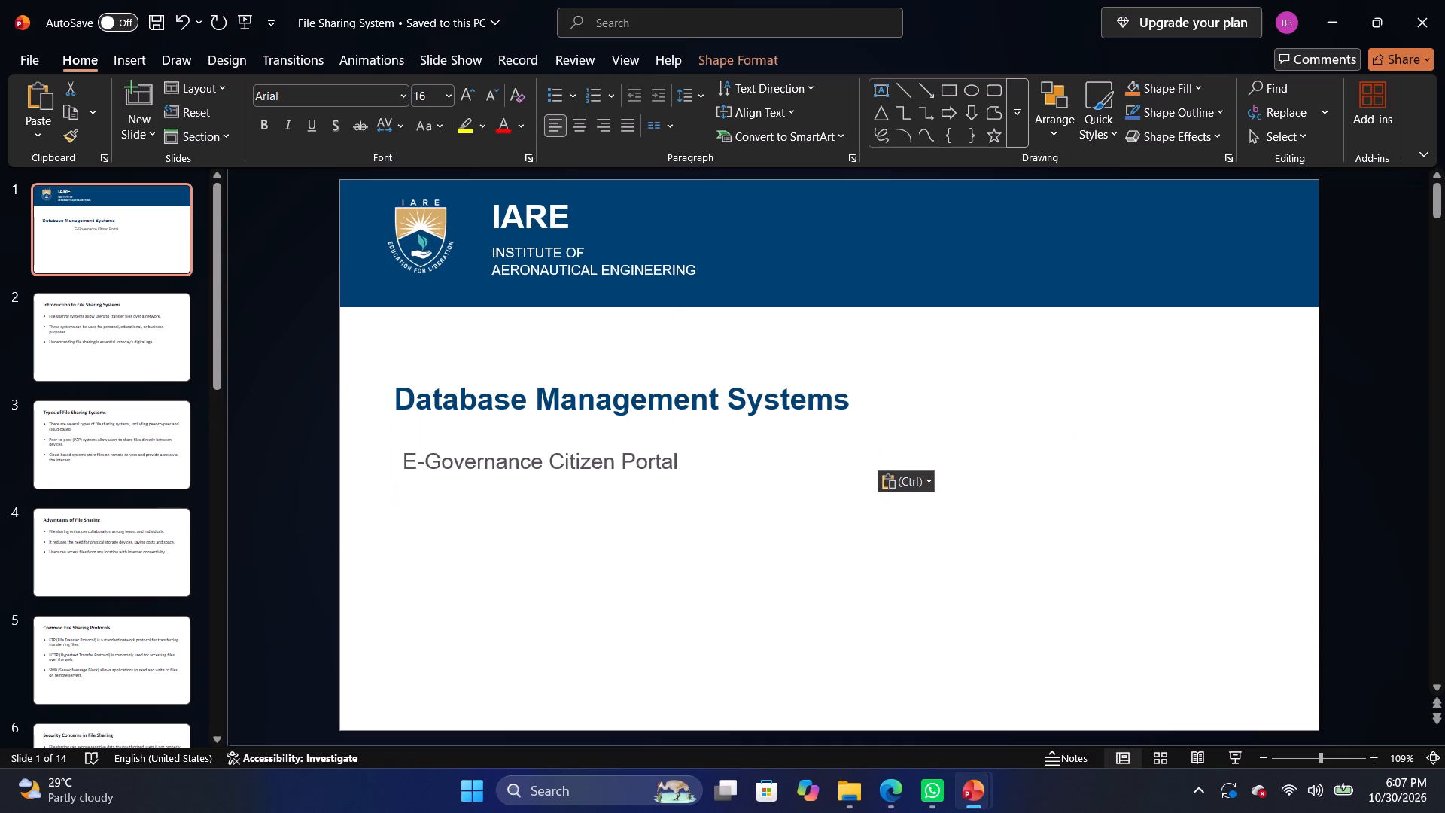
drag(525, 443, 522, 455)
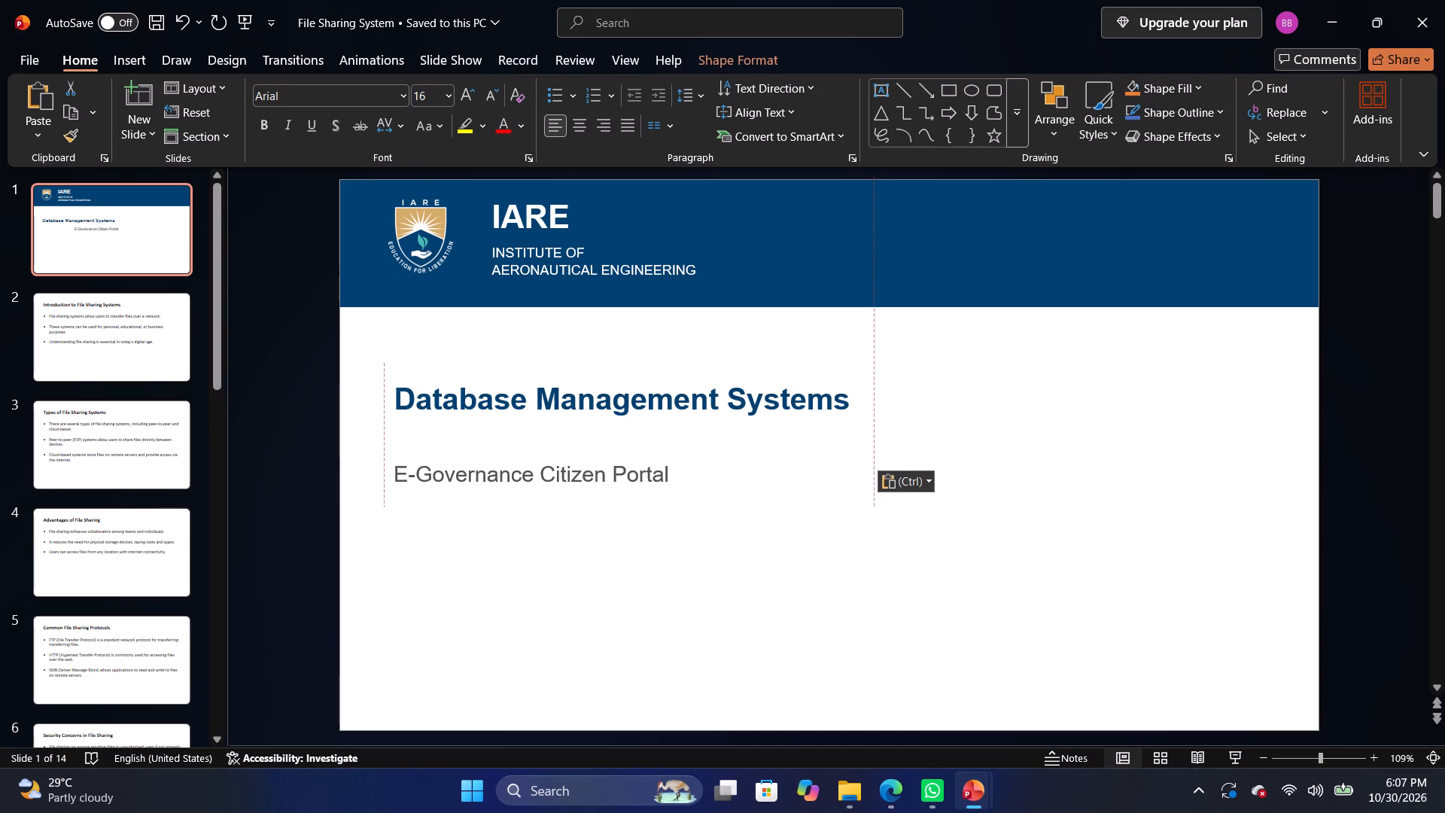
drag(522, 455, 522, 448)
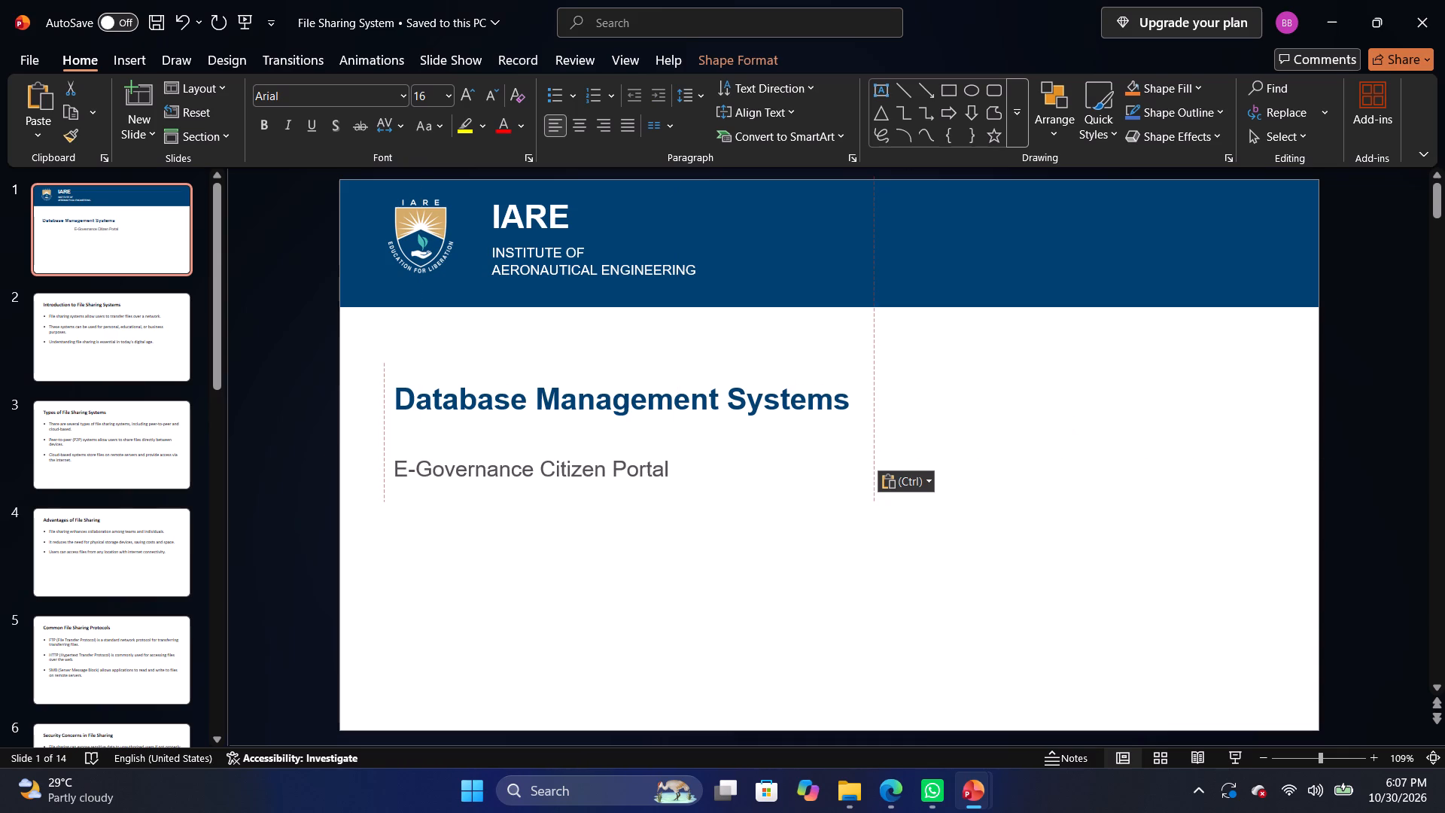
drag(522, 448, 524, 449)
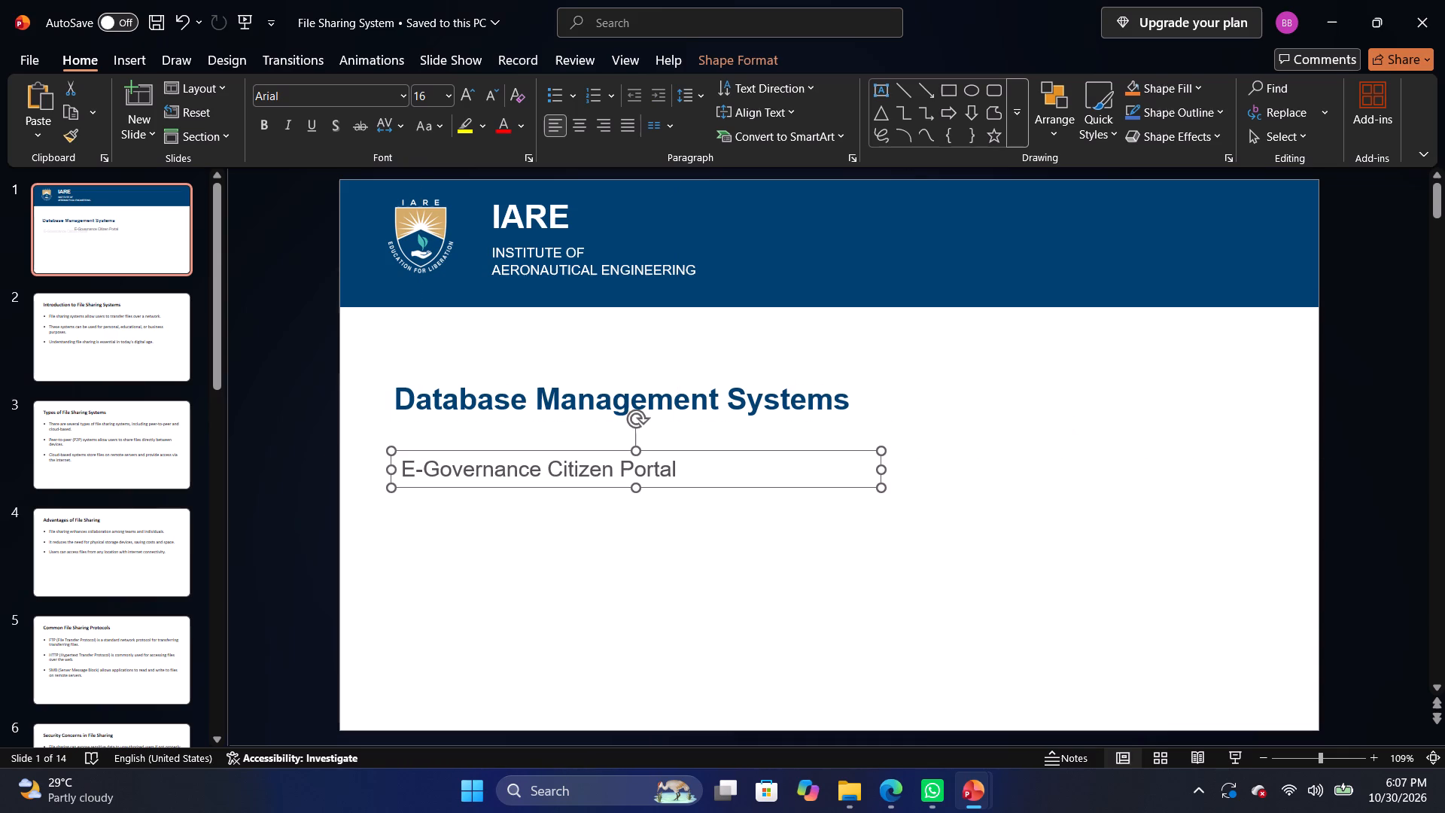
click(650, 556)
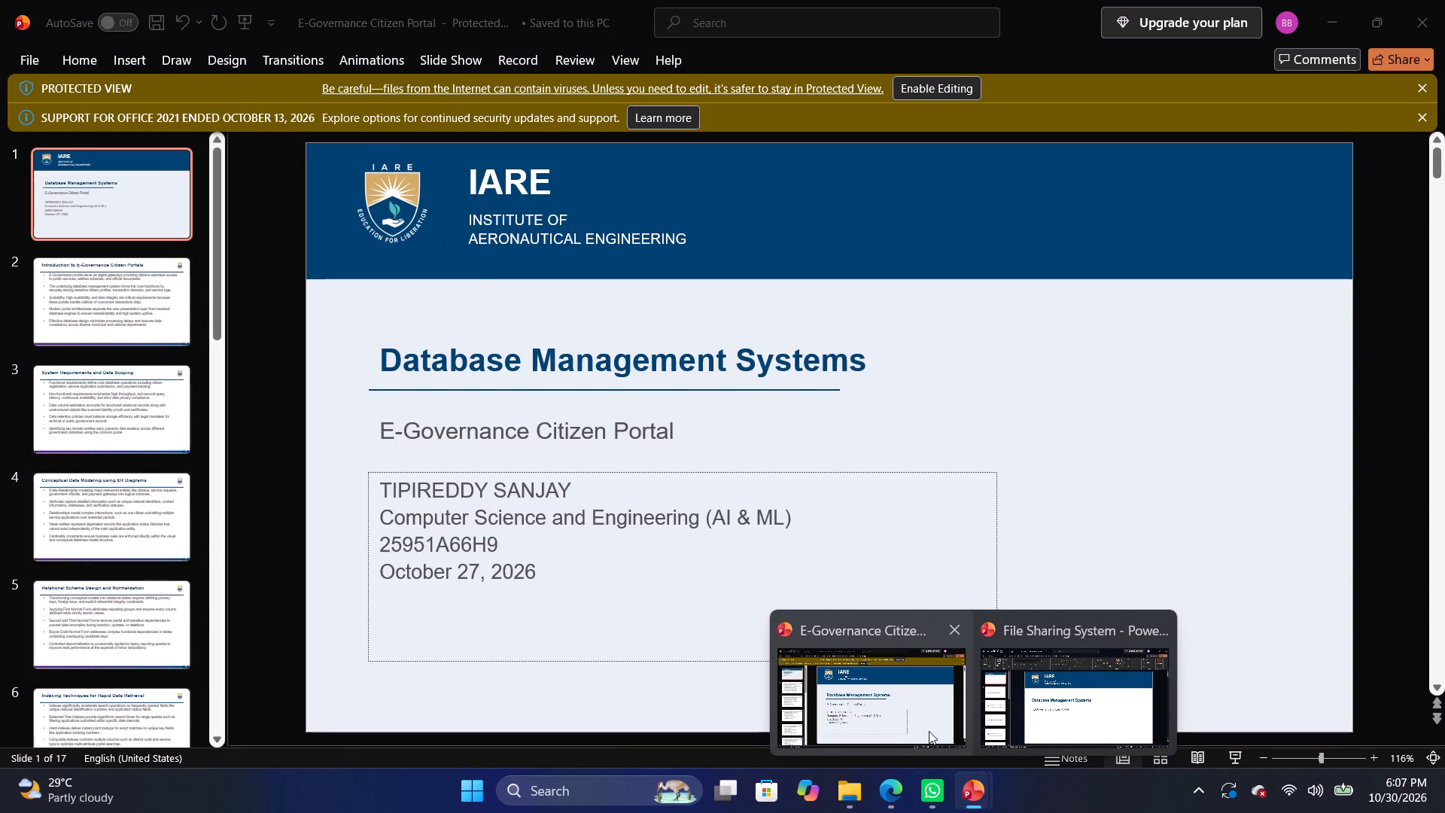
Return to slide 1 of the E-Governance Citizen Portal presentation.
click(928, 726)
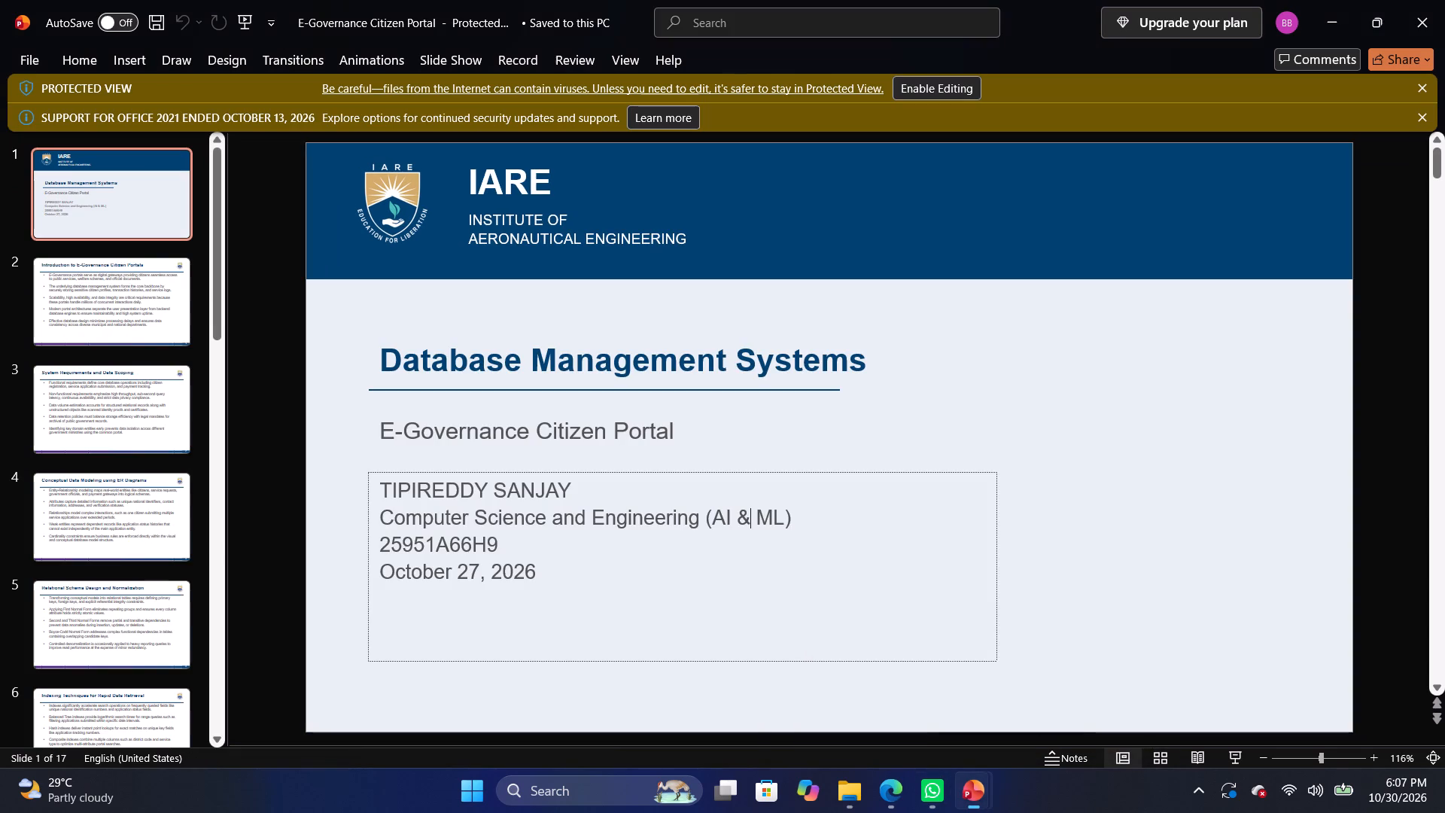
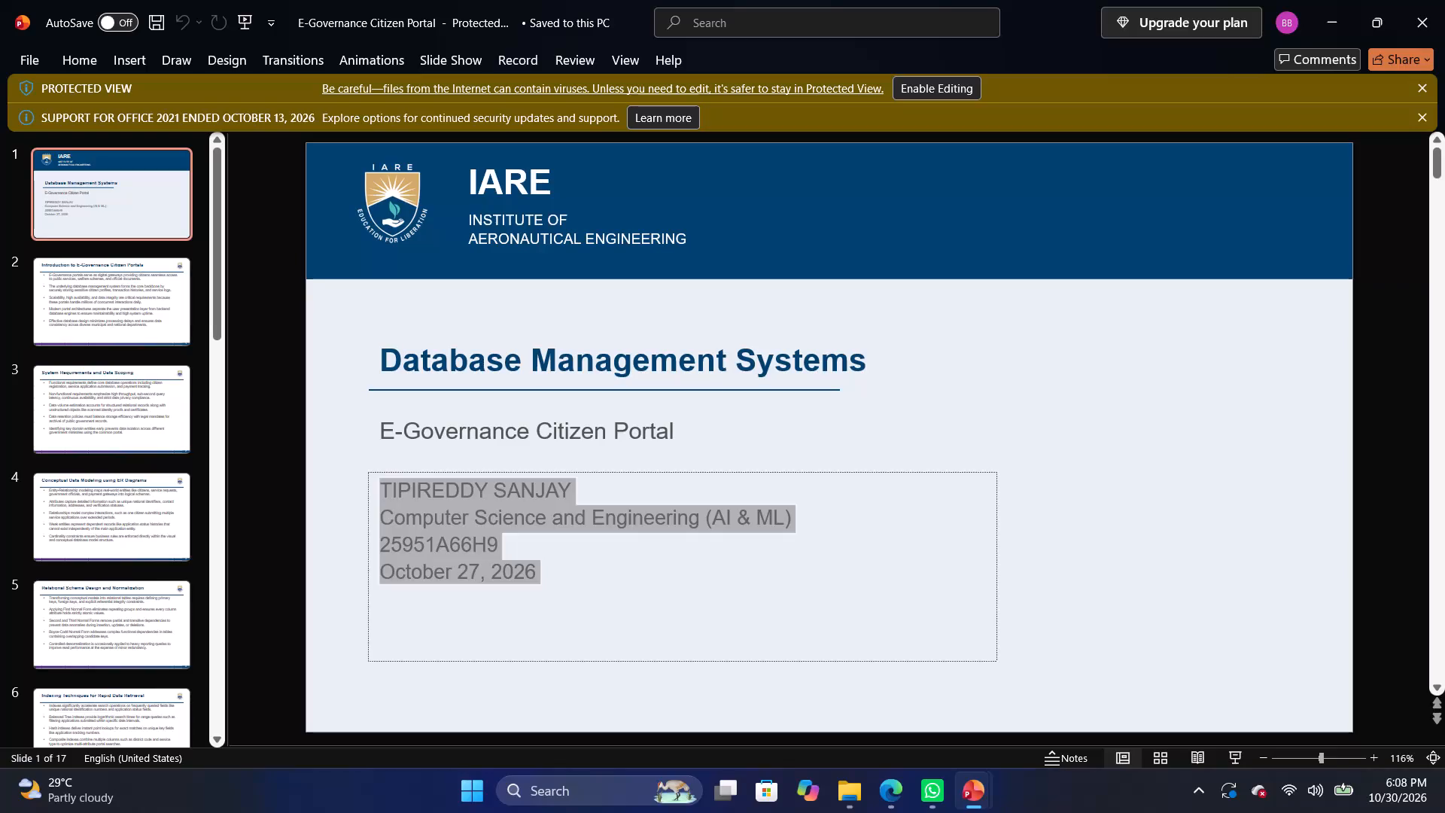
Paste the copied four-line student details onto slide 1 of File Sharing System and place them below the subtitle, aligned with its left edge.
click(564, 604)
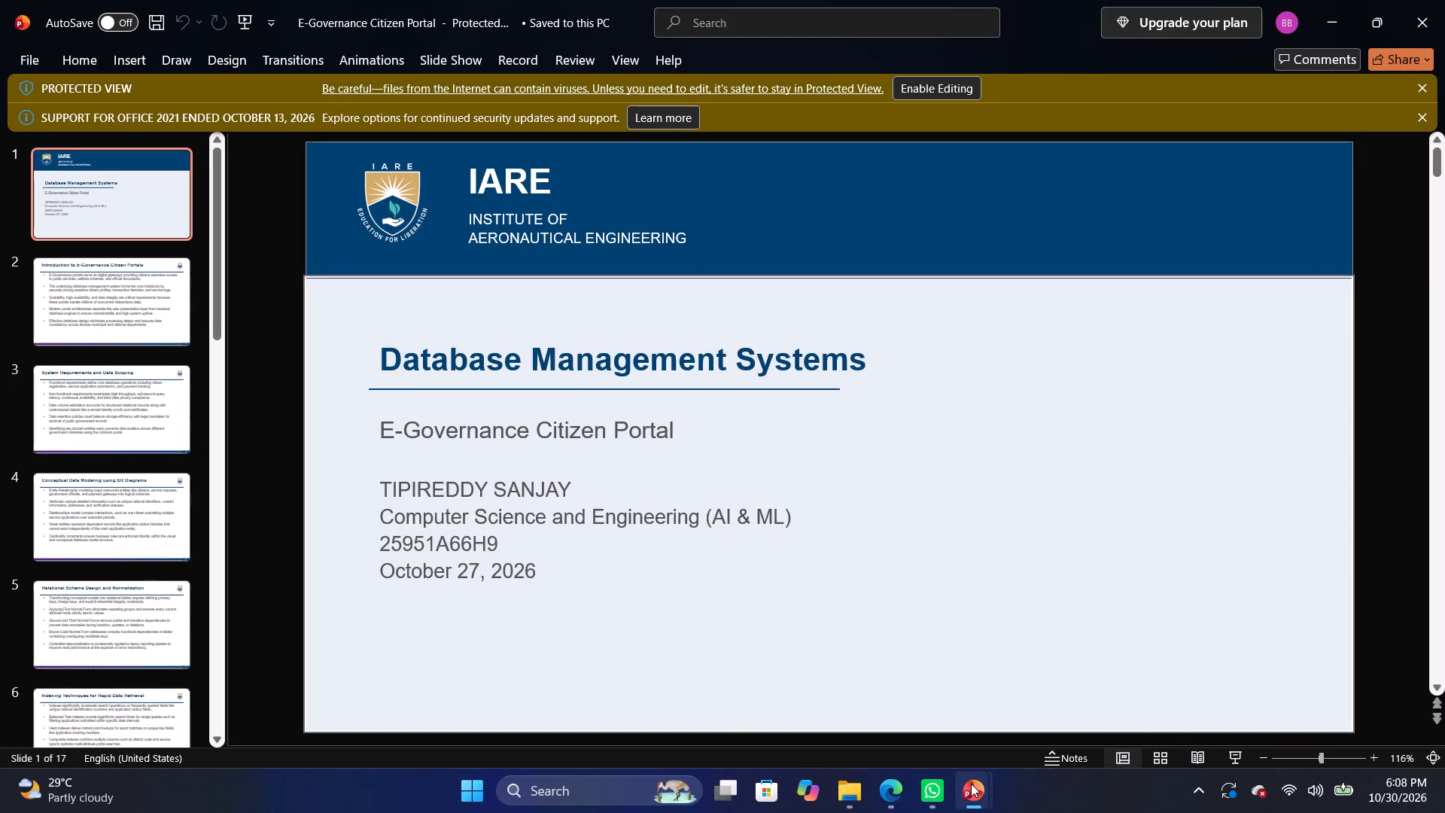
click(1040, 722)
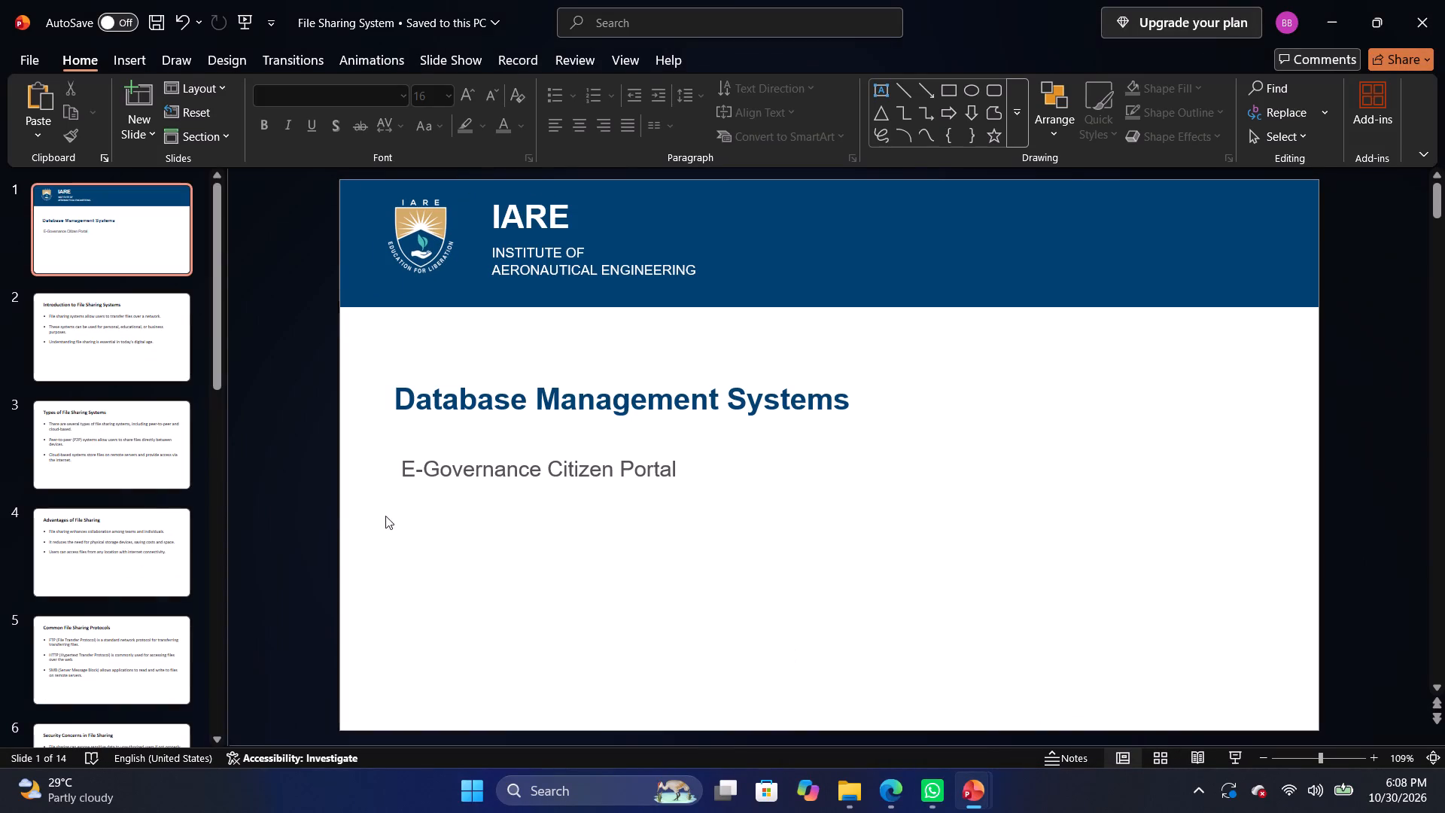
click(468, 584)
key(ctrl+v)
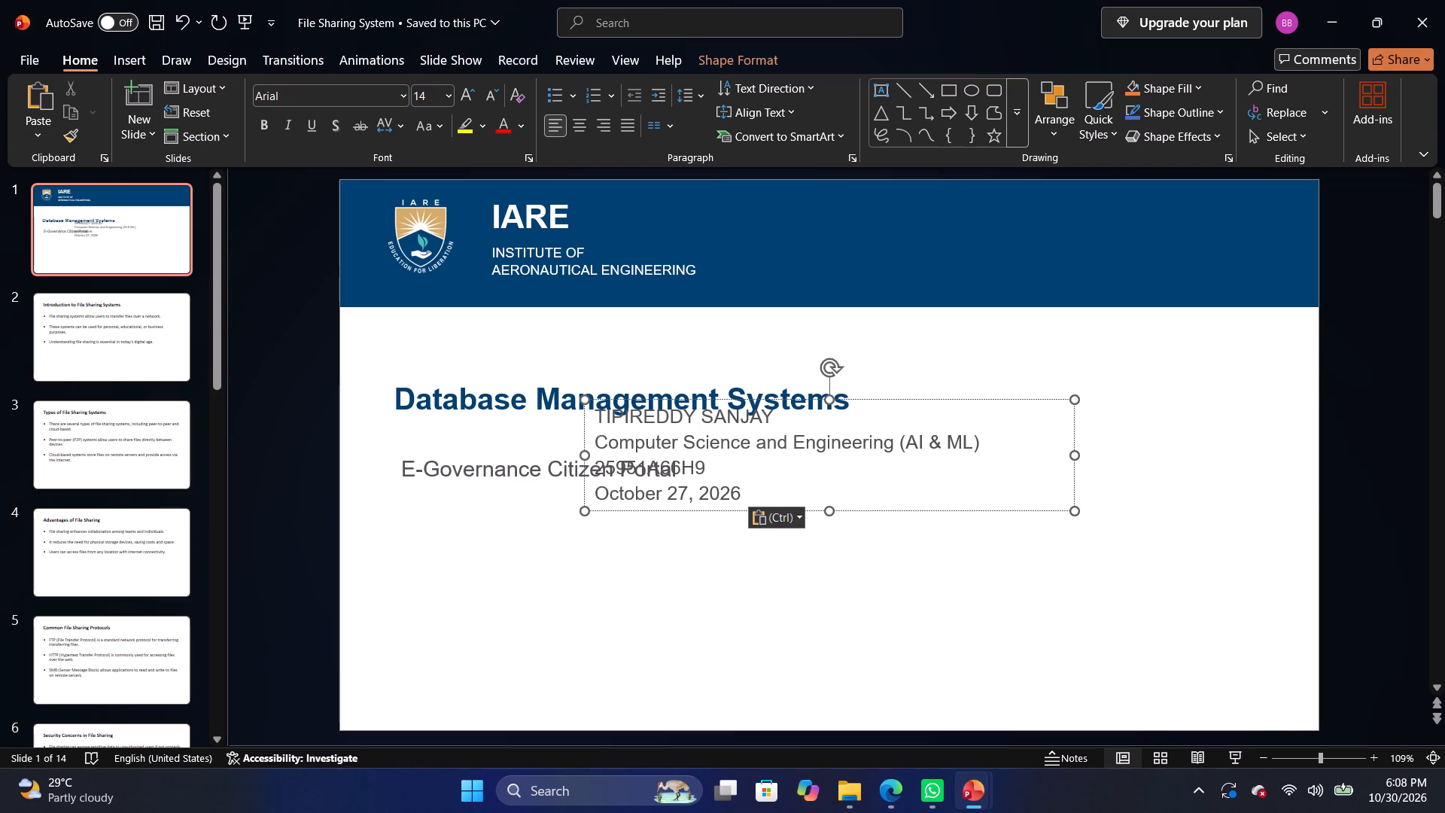
drag(861, 400, 699, 526)
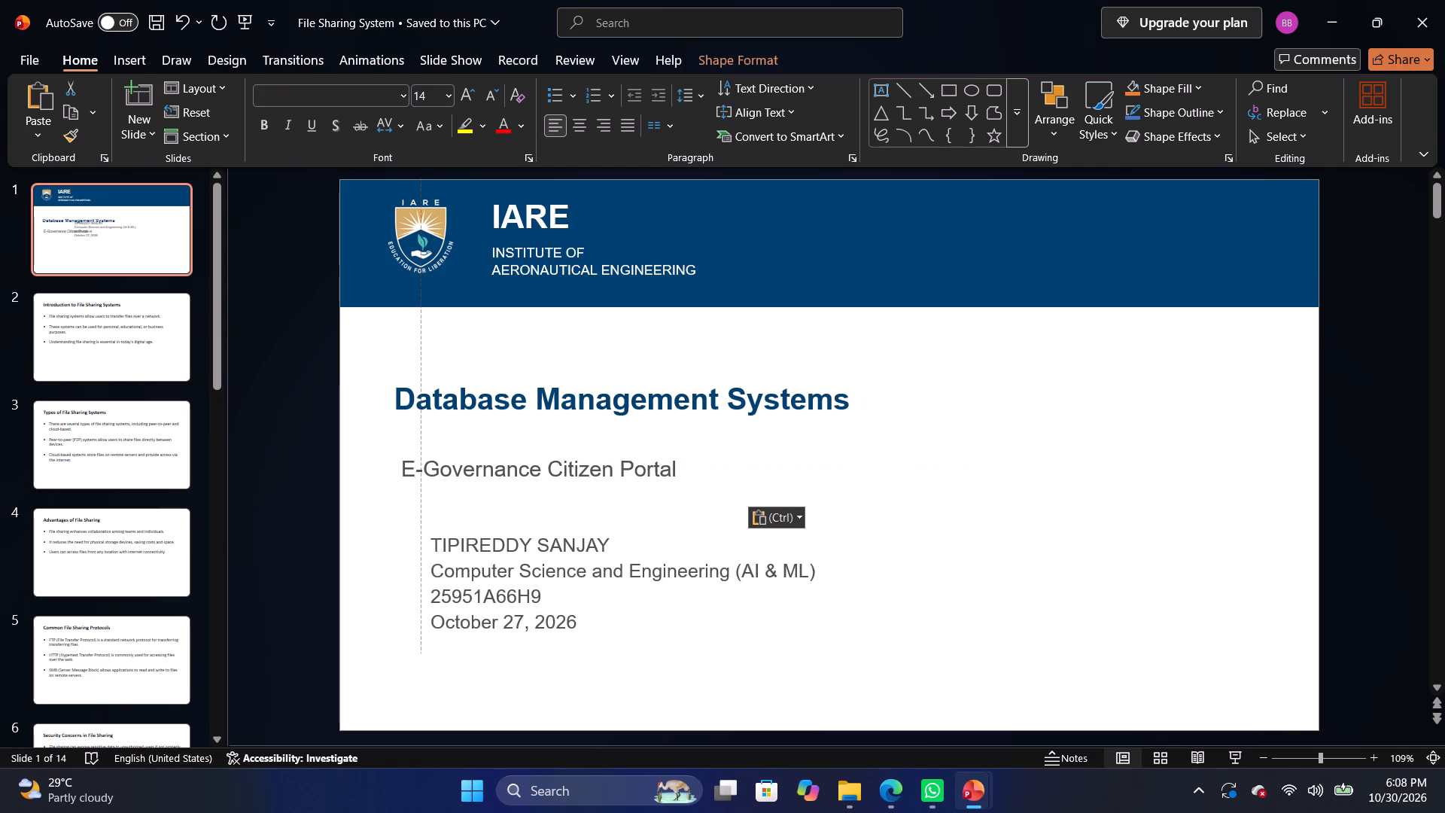
drag(699, 526, 666, 518)
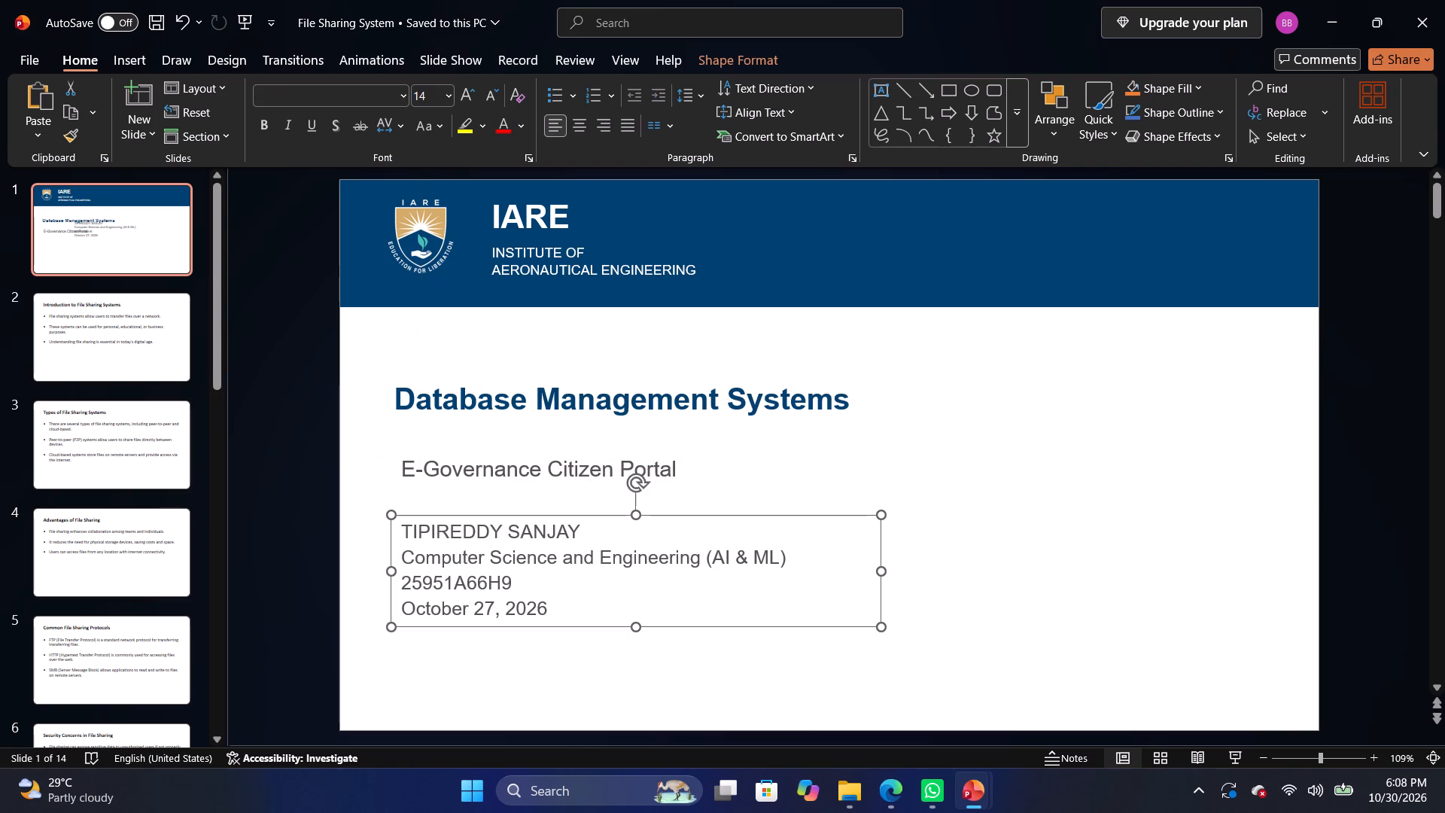
Replace the student name and roll number in the details block on slide 1 with the new student's, writing the name in capitals.
click(672, 586)
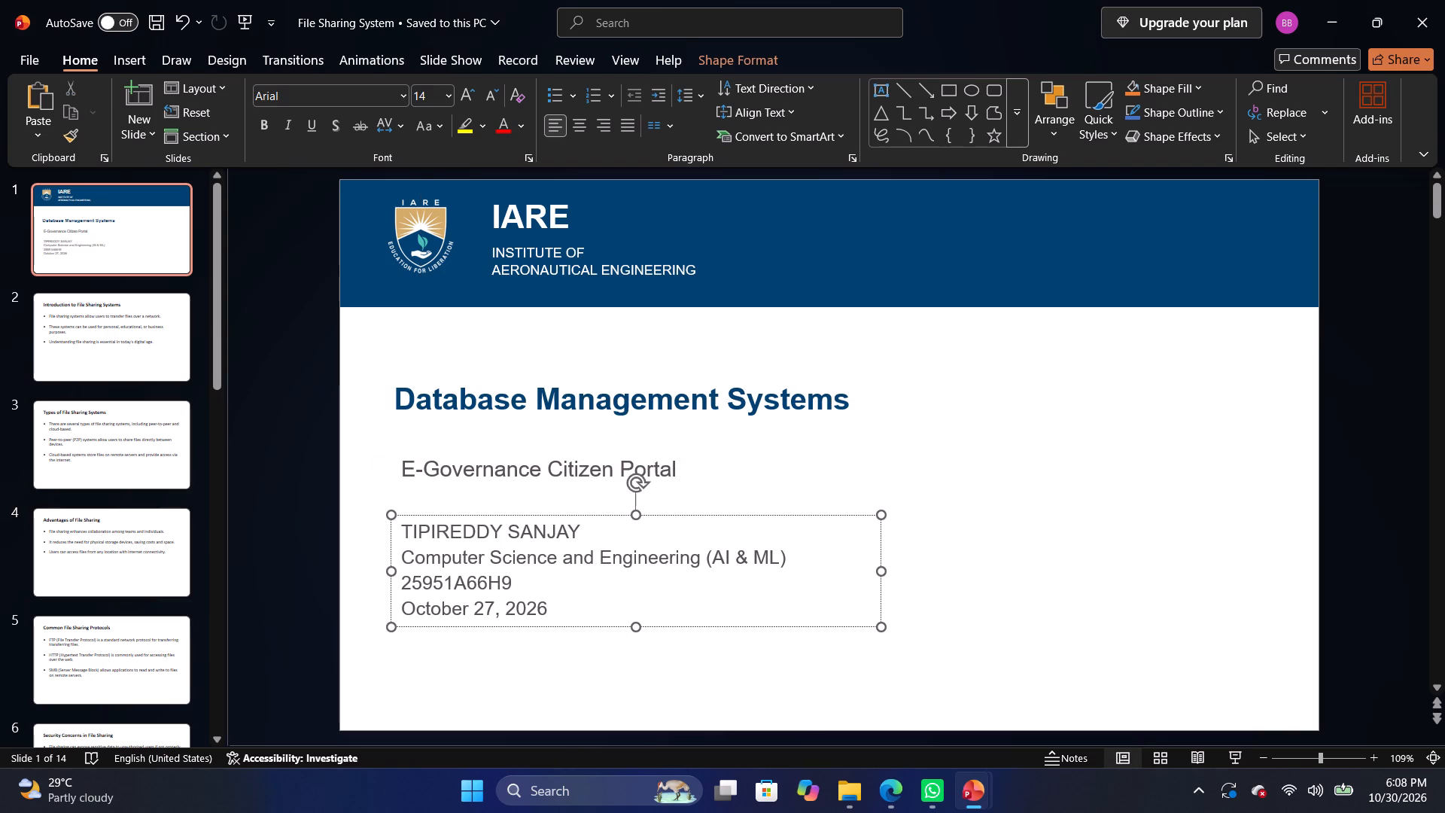
click(598, 534)
key(BackSpace)
key(BackSpace)
key(BackSpace)
key(BackSpace)
key(BackSpace)
key(BackSpace)
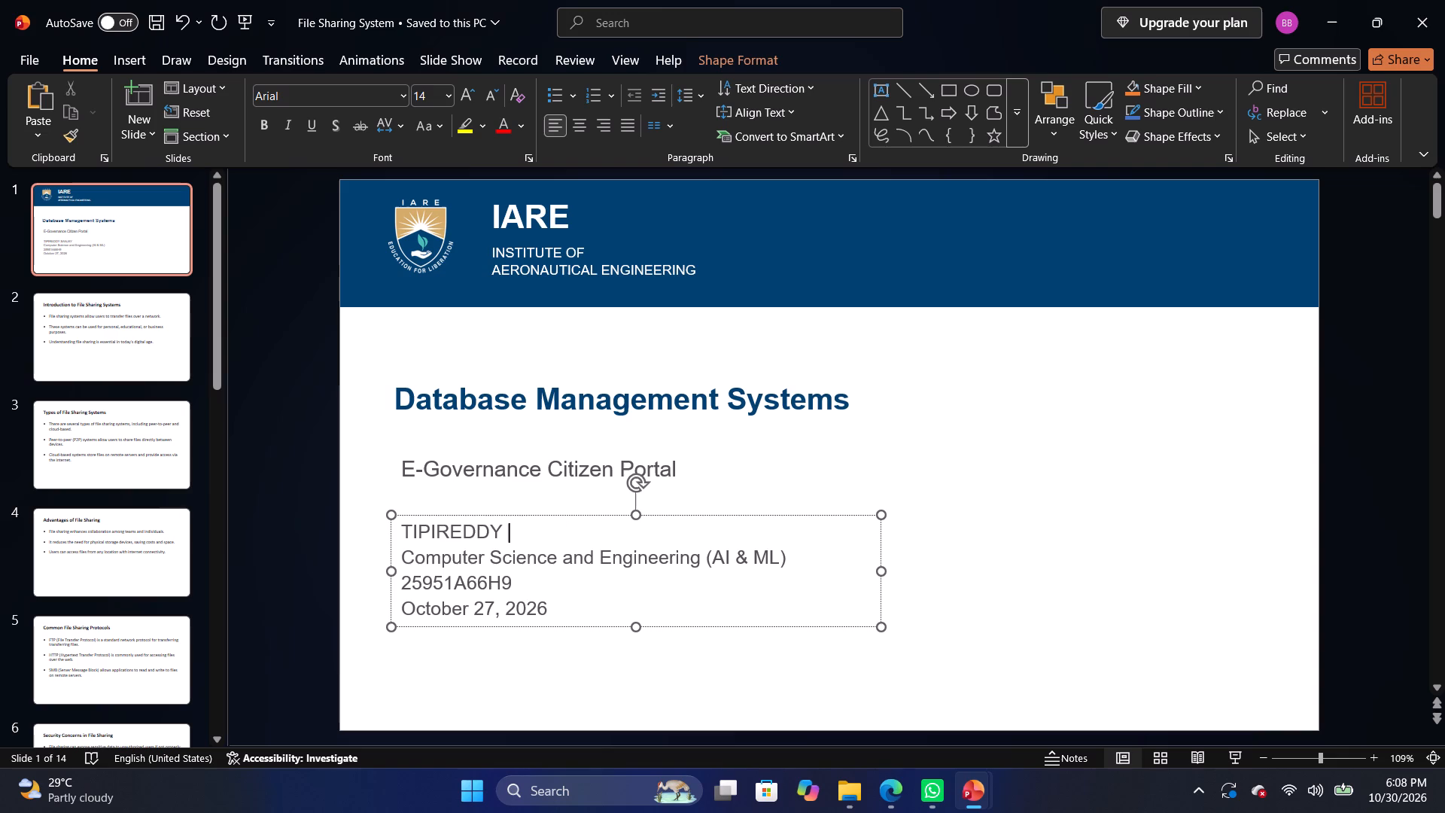
key(BackSpace)
key(BackSpace)
key(BackSpace)
key(BackSpace)
key(BackSpace)
key(BackSpace)
key(BackSpace)
key(BackSpace)
key(BackSpace)
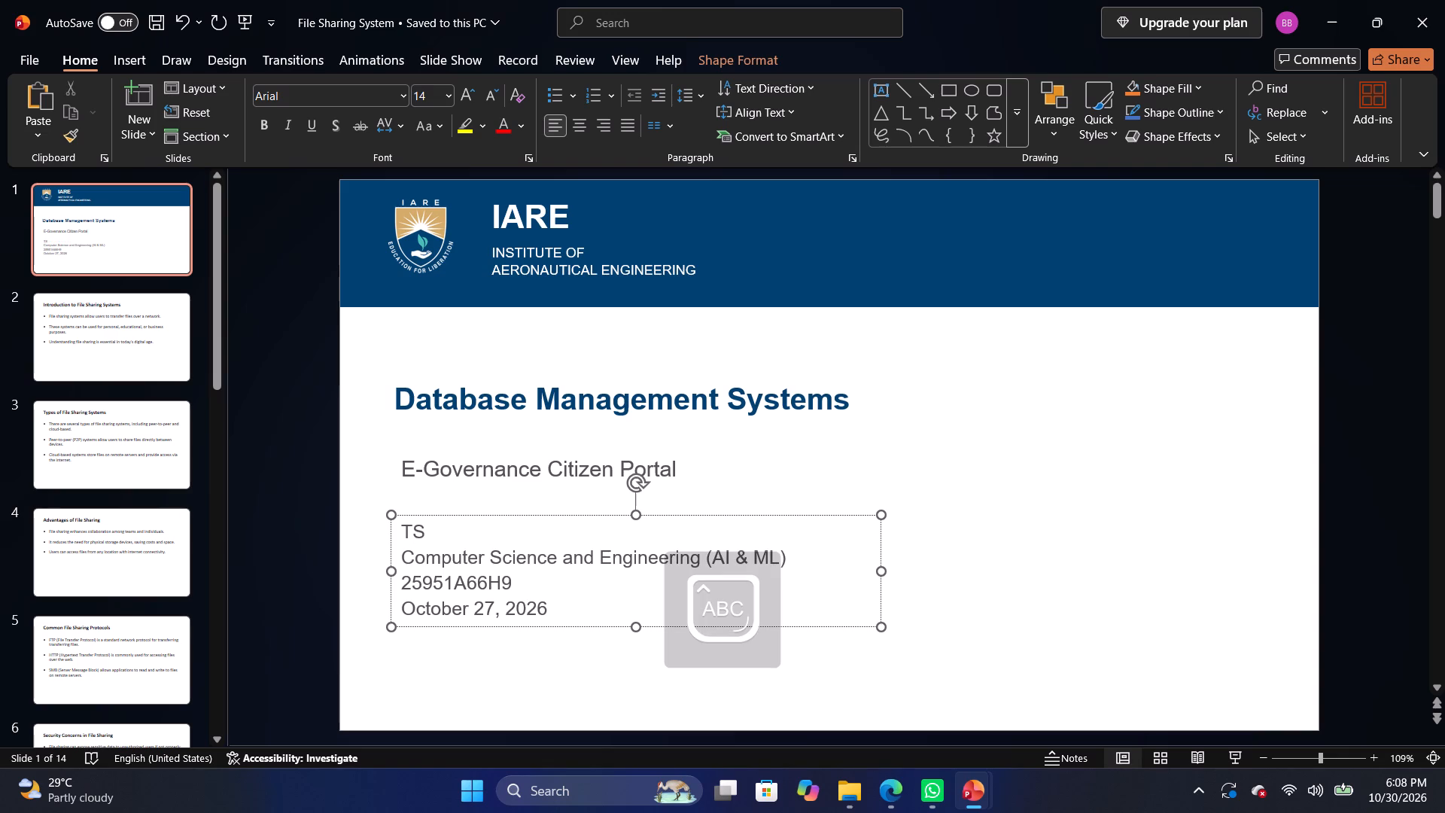
click(413, 528)
key(BackSpace)
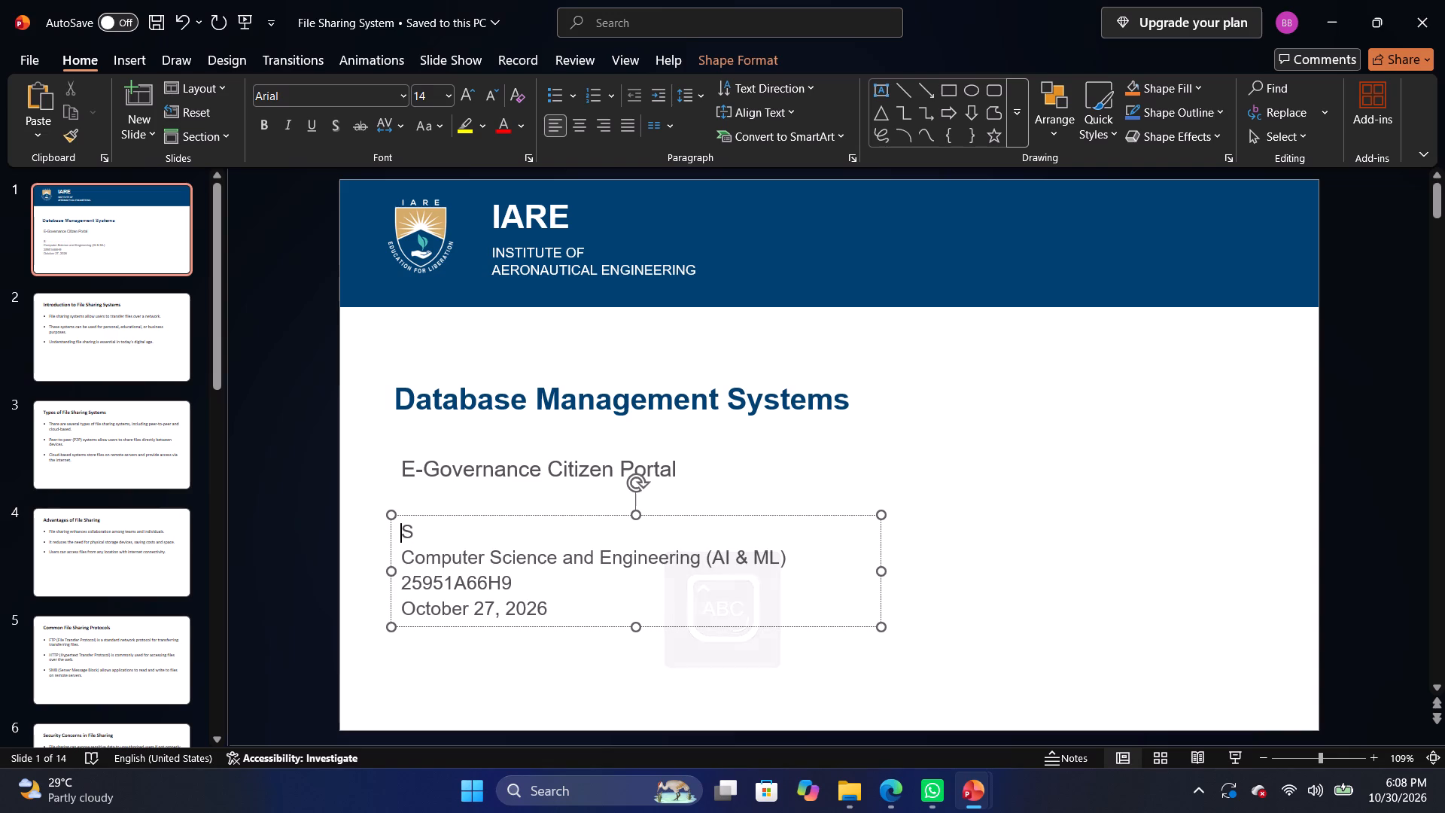
click(428, 530)
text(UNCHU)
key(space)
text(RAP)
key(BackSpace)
Finish entering the new student's name in capitals and correct the last two characters of the roll number in slide 1's details block.
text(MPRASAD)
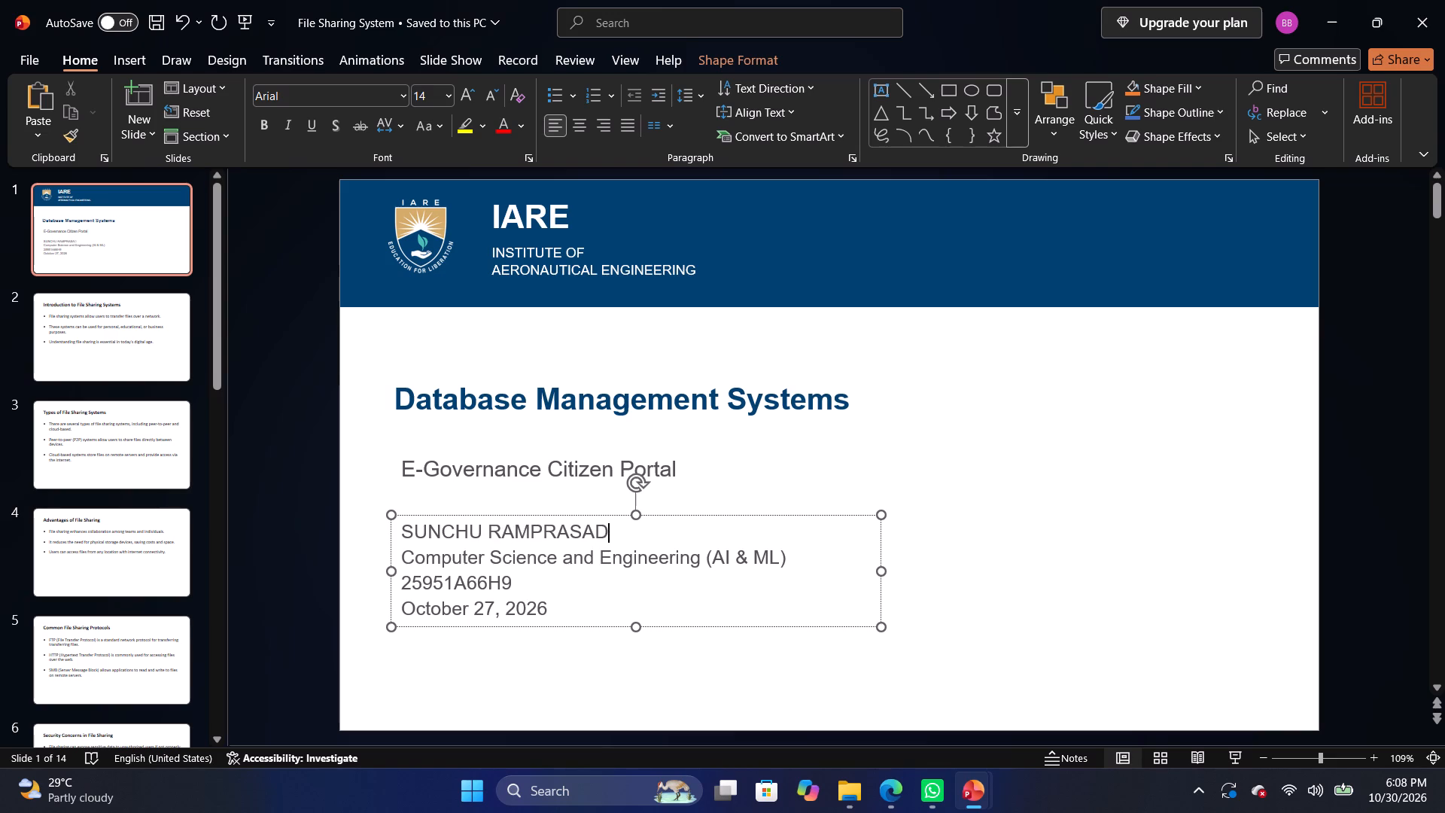
click(519, 592)
key(BackSpace)
key(BackSpace)
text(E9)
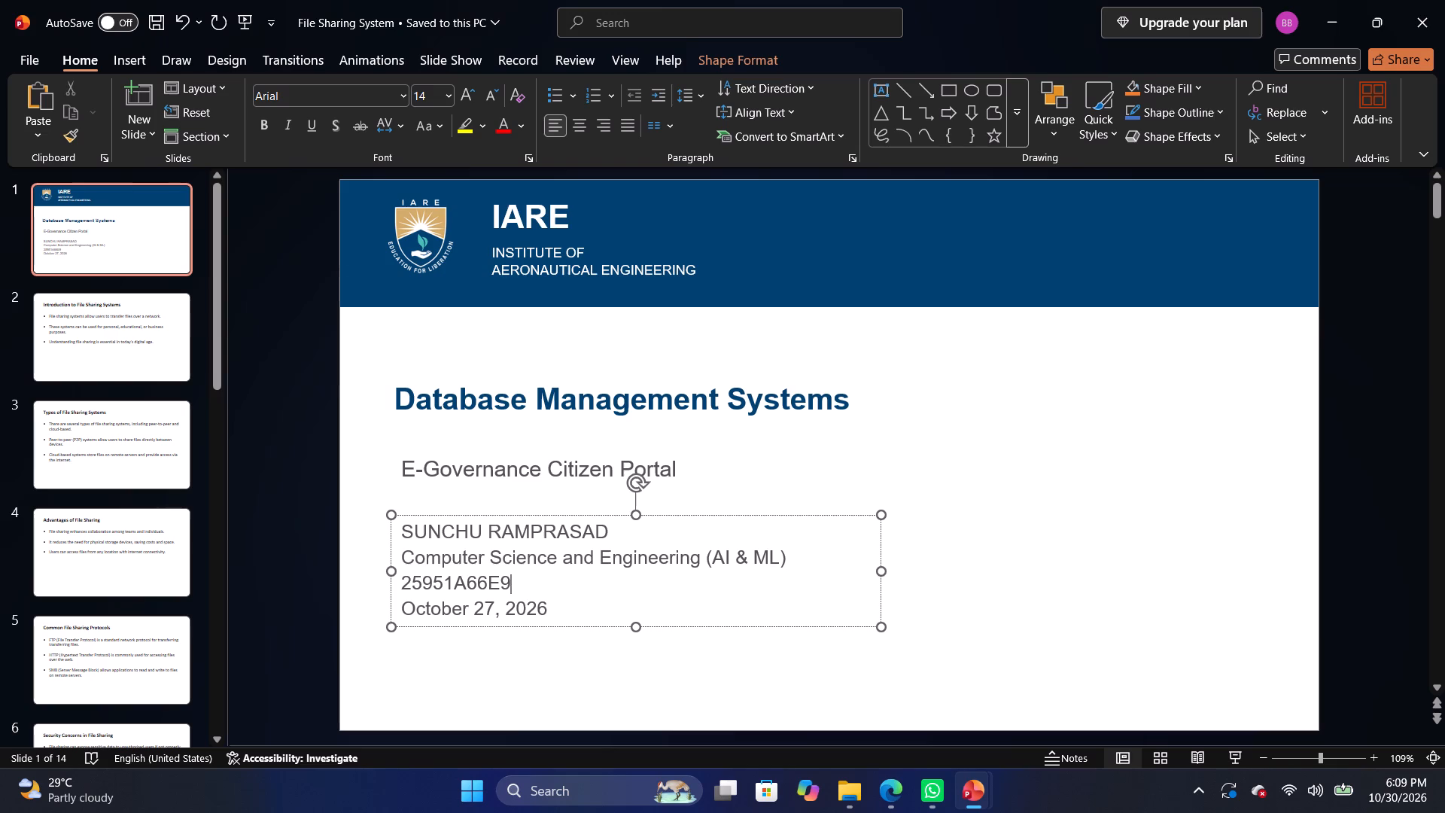
click(578, 608)
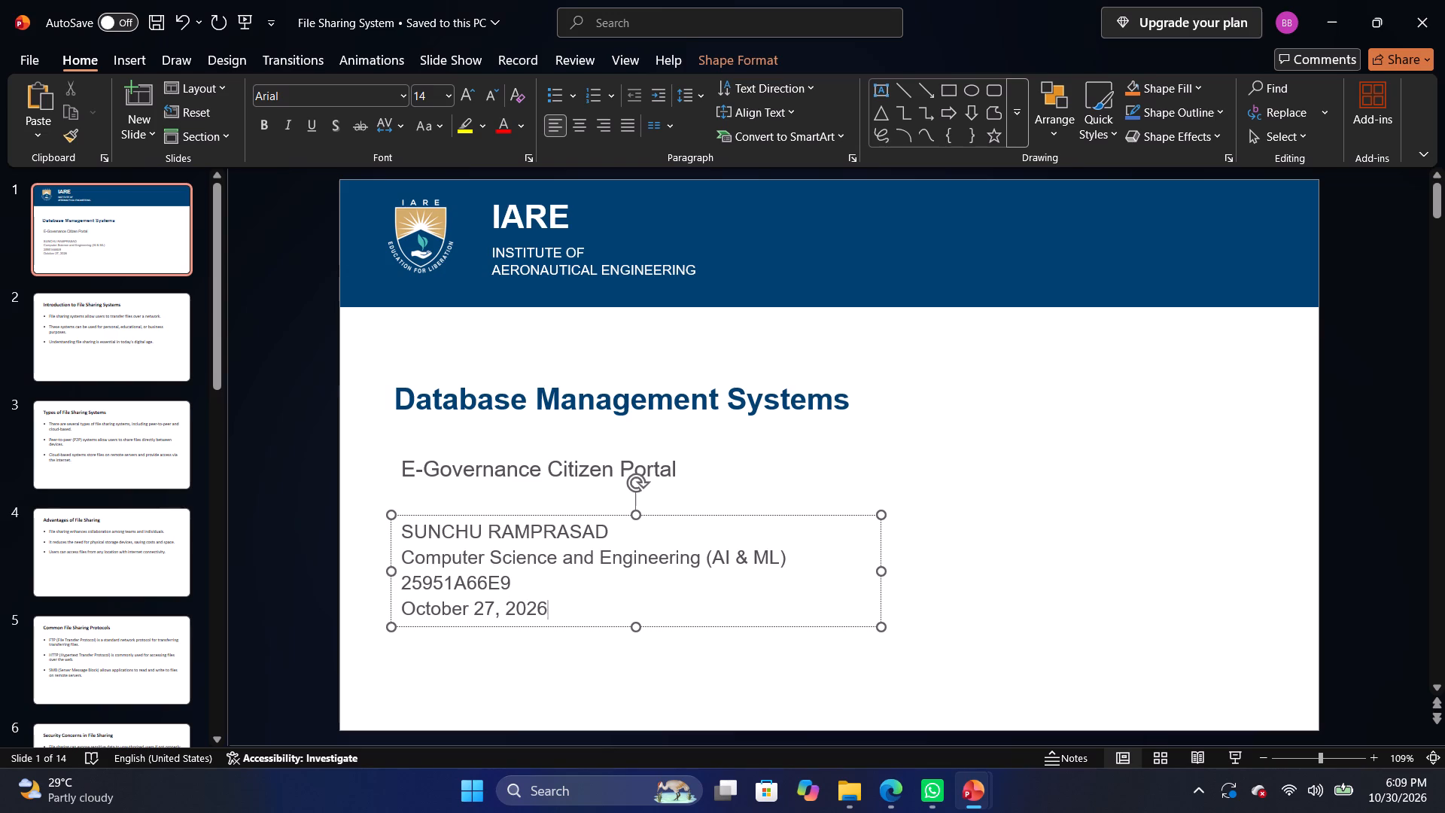
Place the text cursor at the end of the "E-Governance Citizen Portal" subtitle on slide 1, and switch to Microsoft Edge.
click(684, 471)
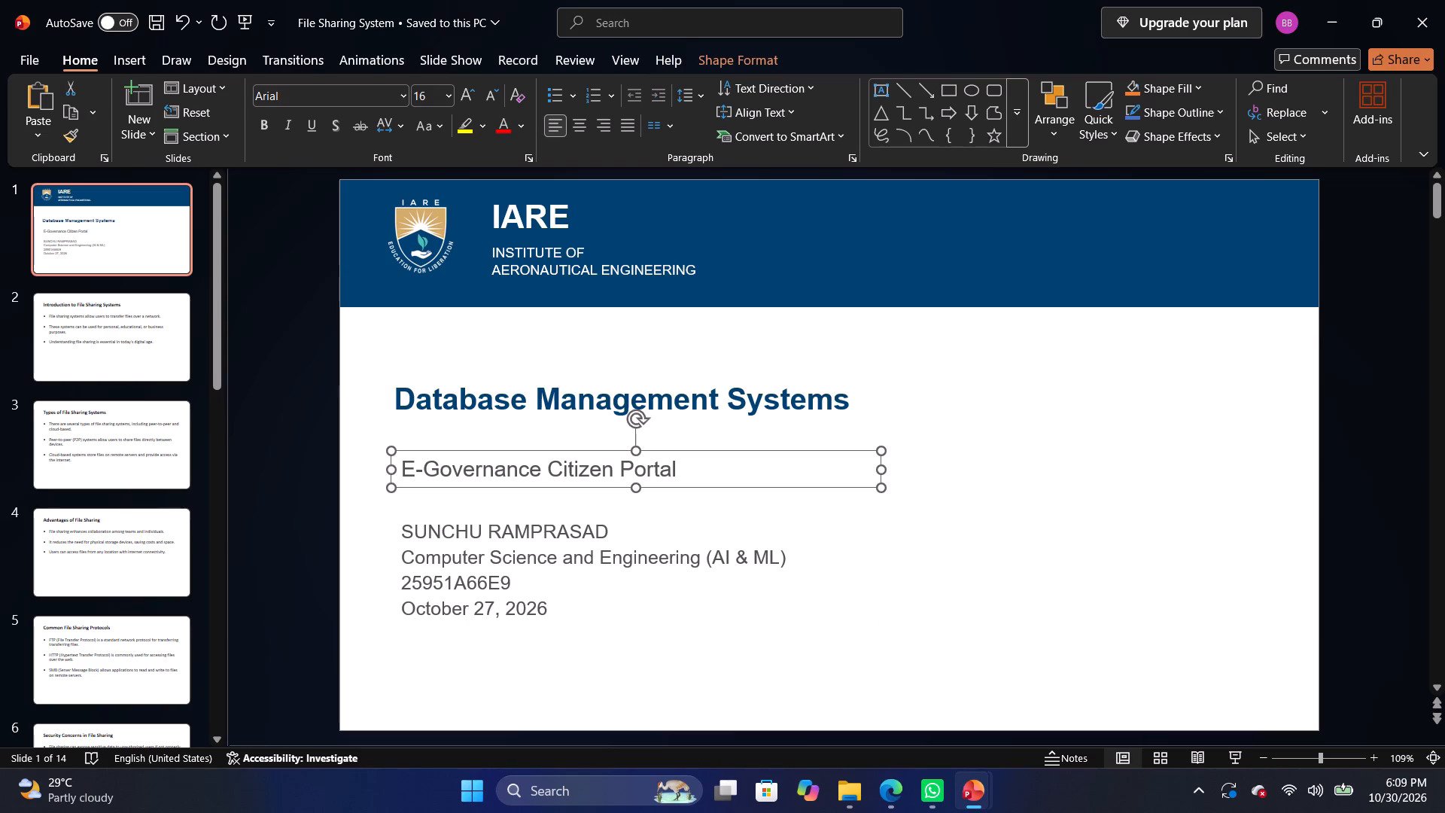
click(677, 467)
click(890, 795)
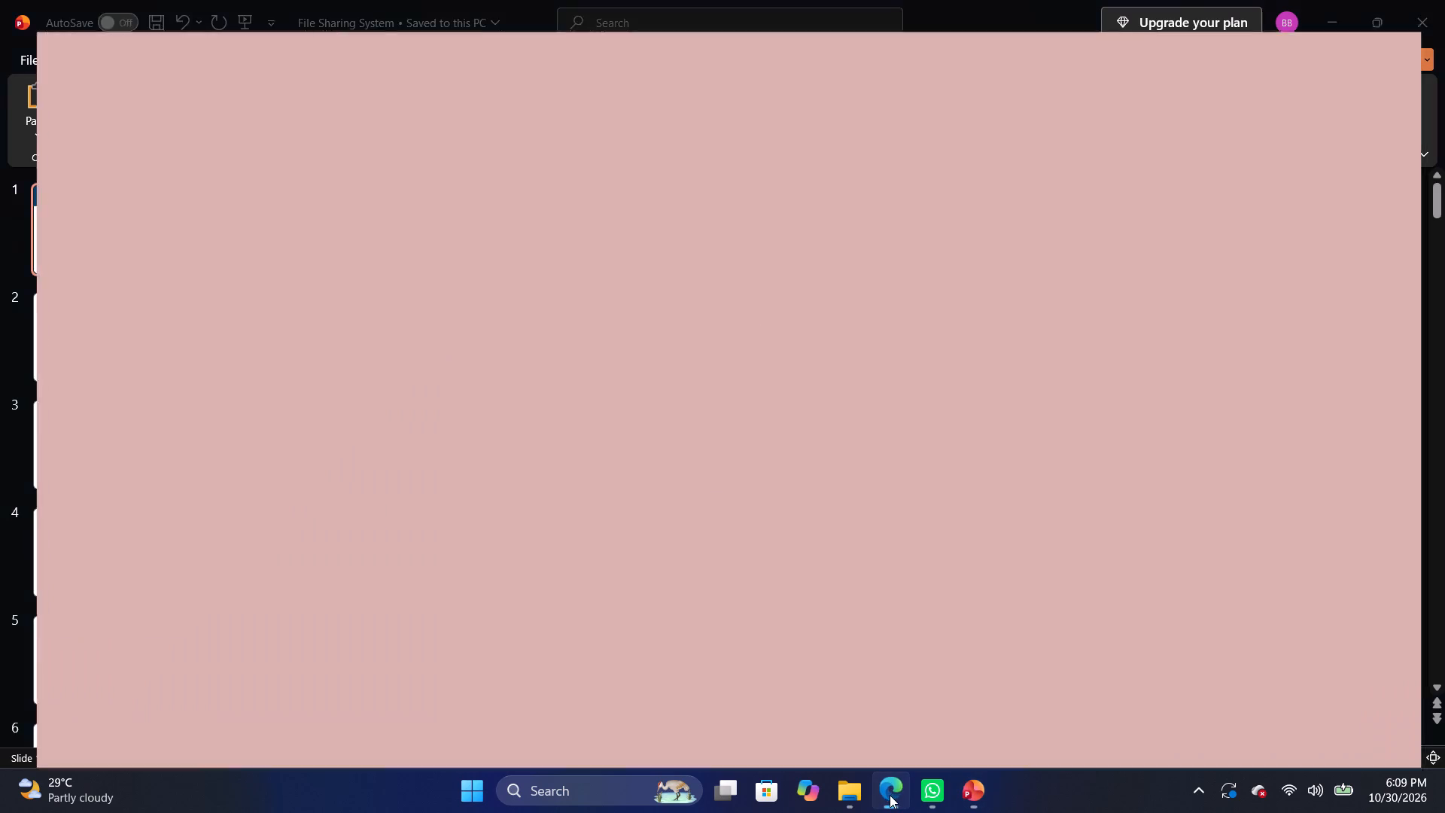
In Edge, get the Database Management Systems assignment question on the IARE AAT-II page to check the project topic.
click(677, 11)
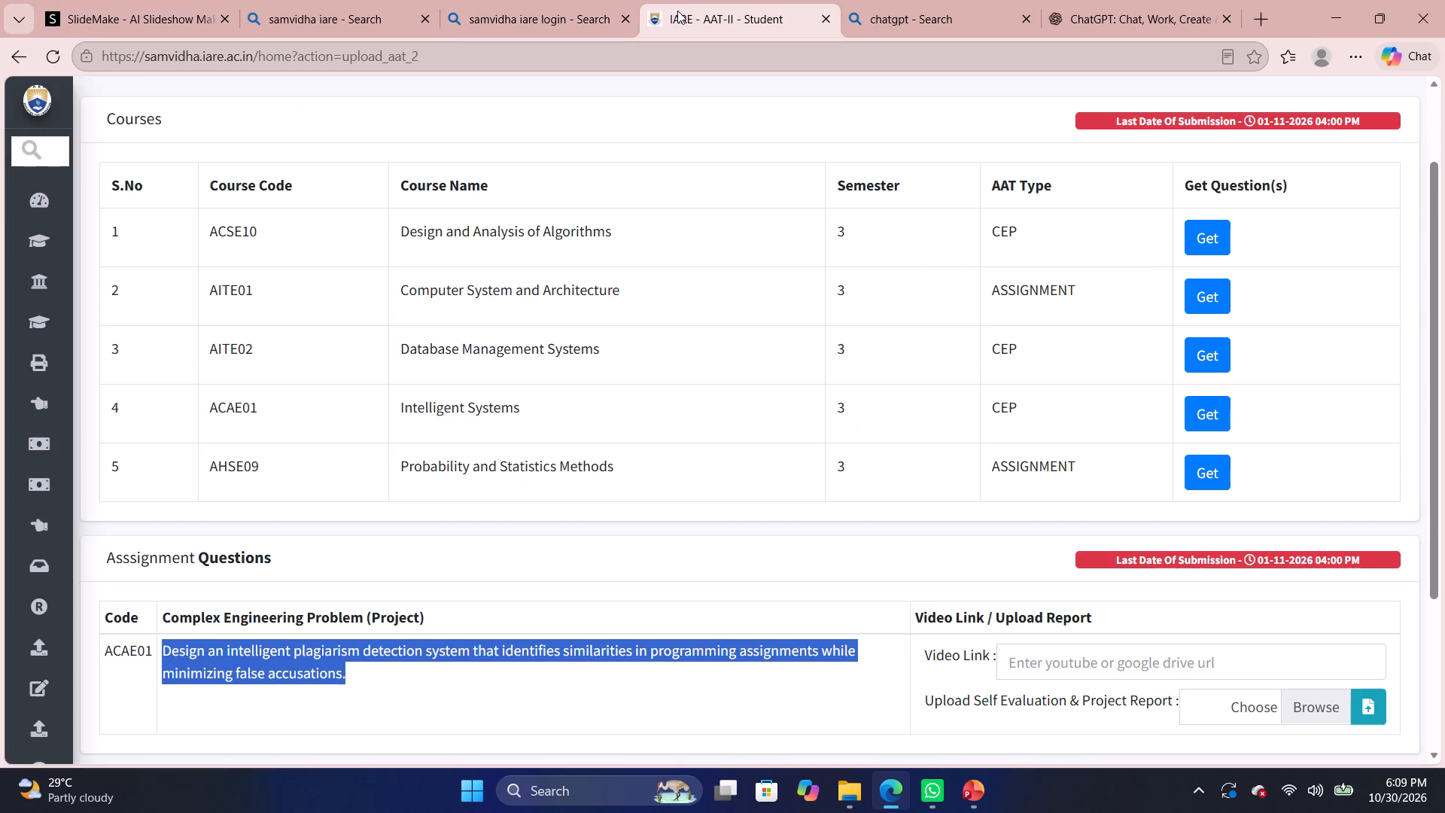
click(1184, 364)
click(722, 526)
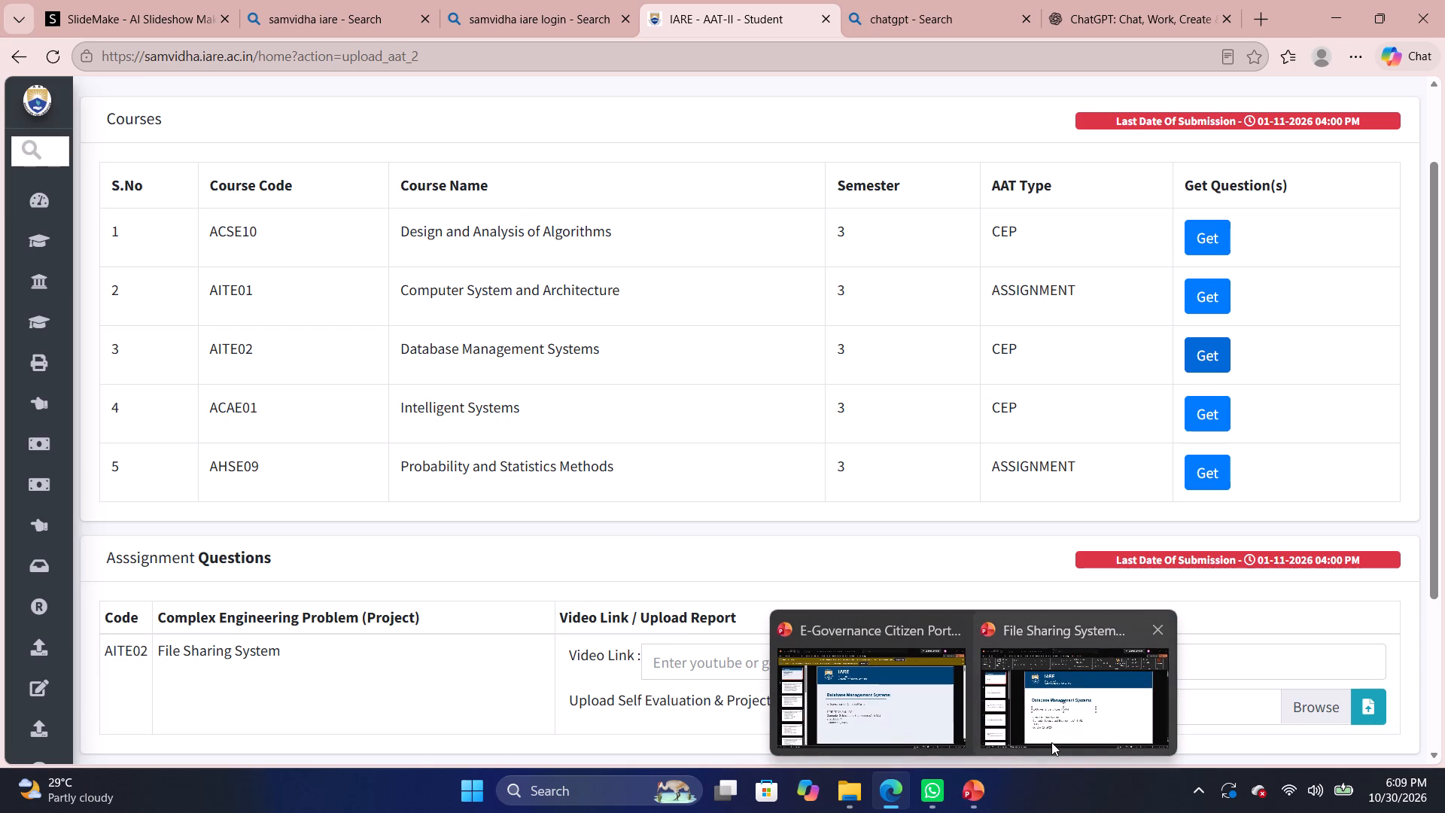
Back in the File Sharing System presentation, replace the "E-Governance Citizen Portal" subtitle on slide 1 with "File Sharing System".
click(1053, 732)
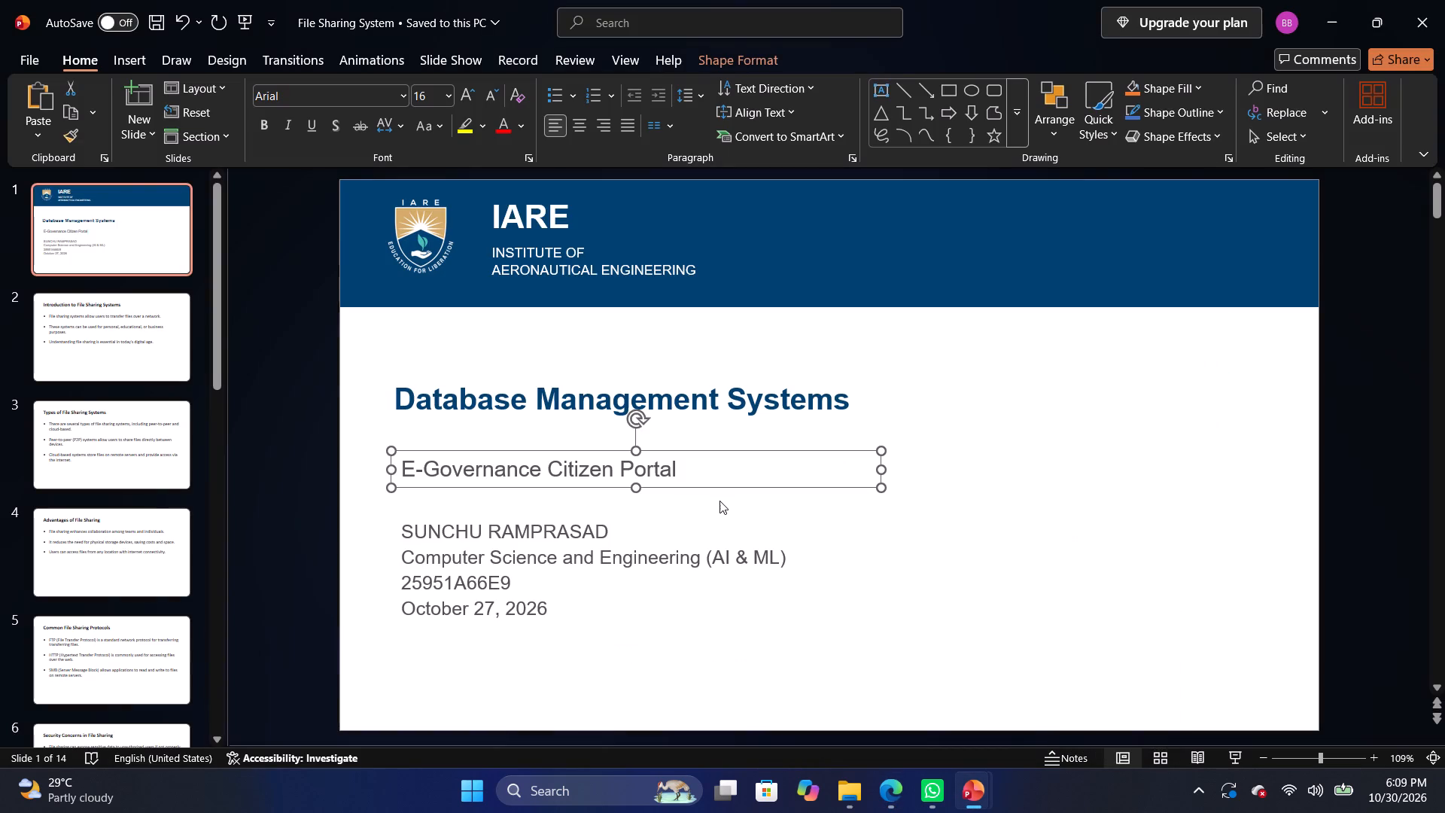
click(674, 467)
key(BackSpace)
key(BackSpace)
key(BackSpace)
key(BackSpace)
key(BackSpace)
key(BackSpace)
key(BackSpace)
key(BackSpace)
key(BackSpace)
key(BackSpace)
key(BackSpace)
key(BackSpace)
key(BackSpace)
key(BackSpace)
key(BackSpace)
key(BackSpace)
key(BackSpace)
key(BackSpace)
key(BackSpace)
key(BackSpace)
key(BackSpace)
key(BackSpace)
key(BackSpace)
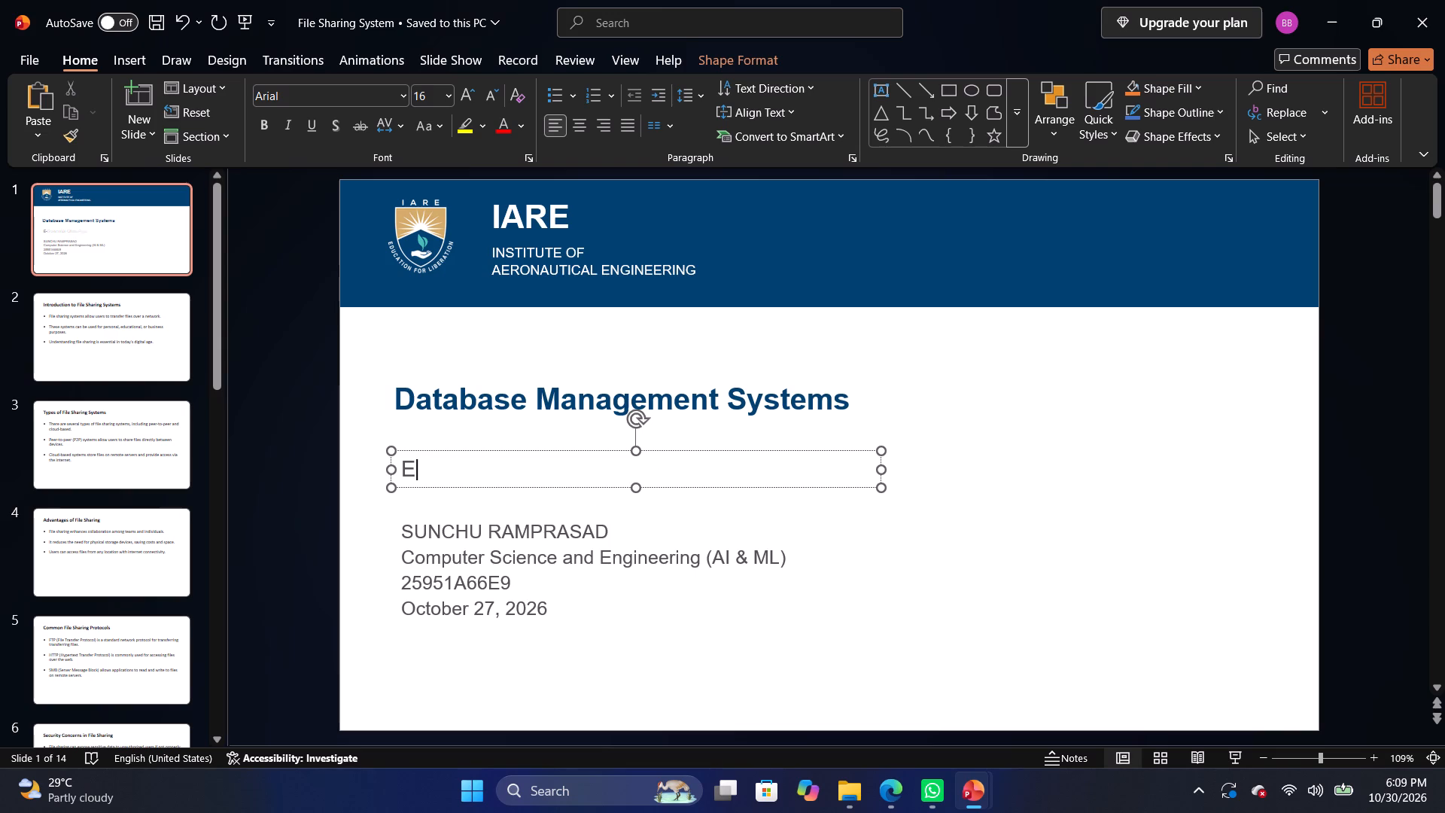
text(FILE SHAI)
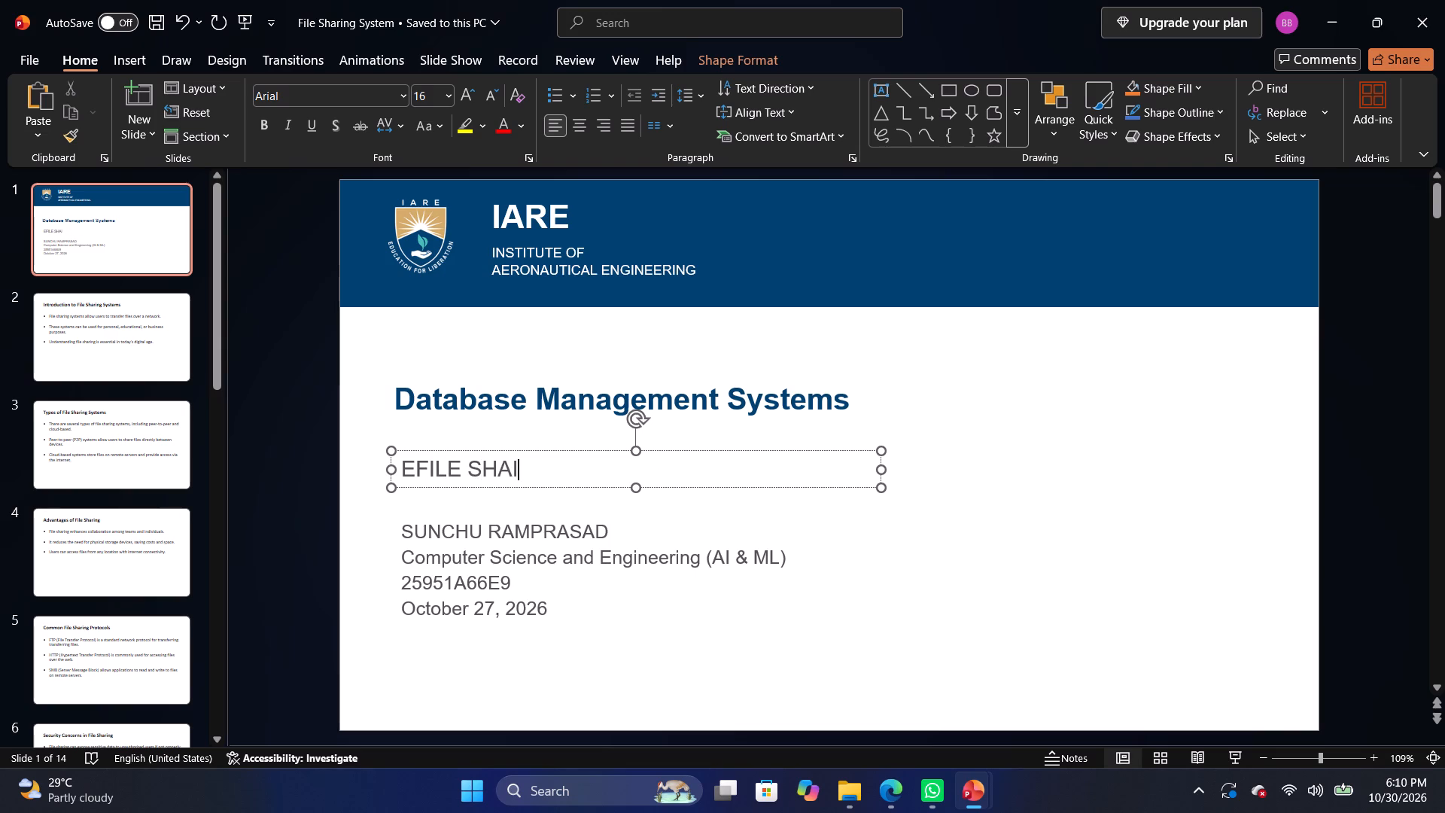
key(BackSpace)
key(BackSpace)
text(ARING)
key(BackSpace)
key(BackSpace)
key(BackSpace)
key(BackSpace)
key(BackSpace)
key(BackSpace)
key(BackSpace)
key(BackSpace)
key(BackSpace)
key(BackSpace)
key(BackSpace)
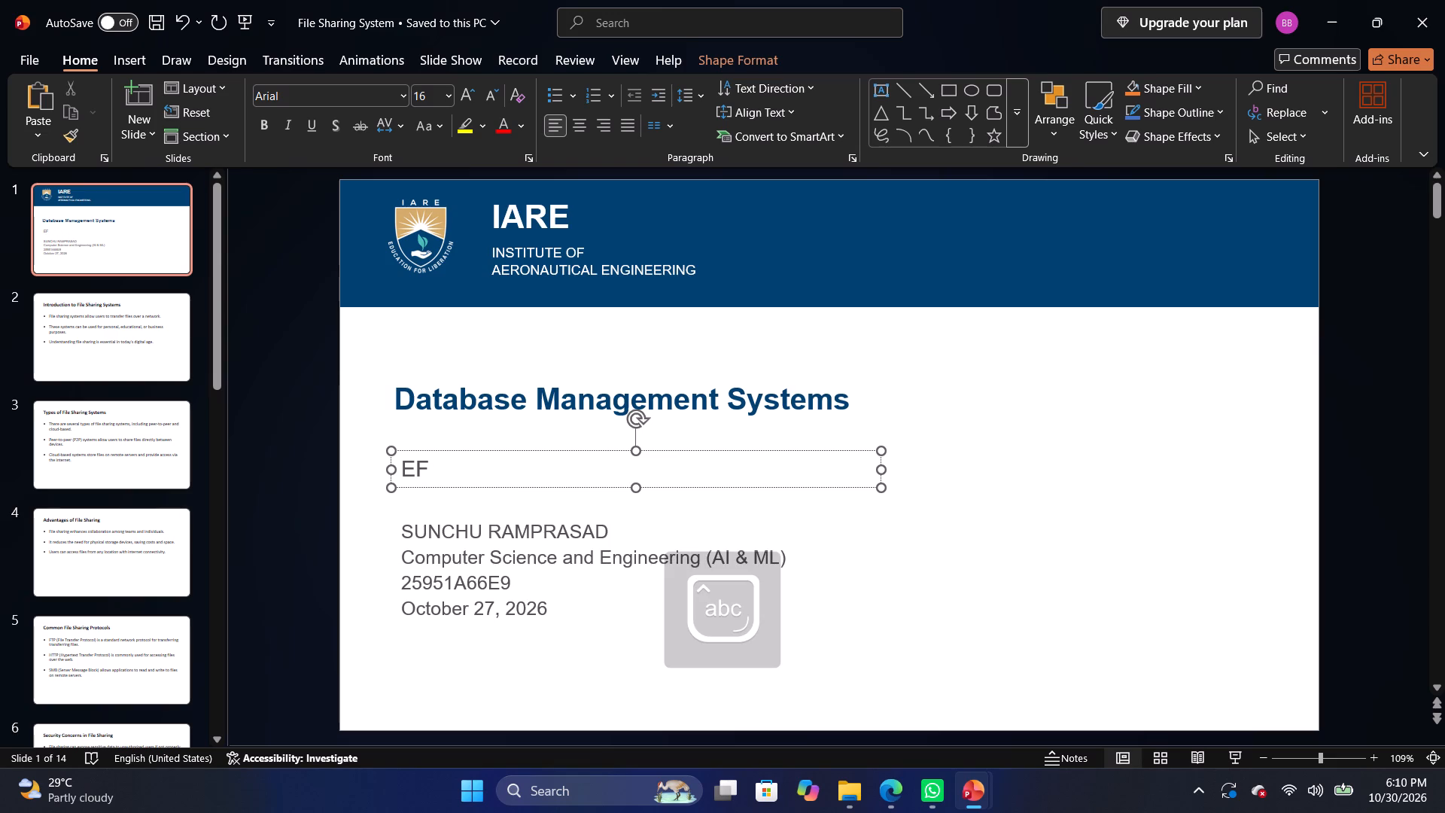
click(411, 467)
key(BackSpace)
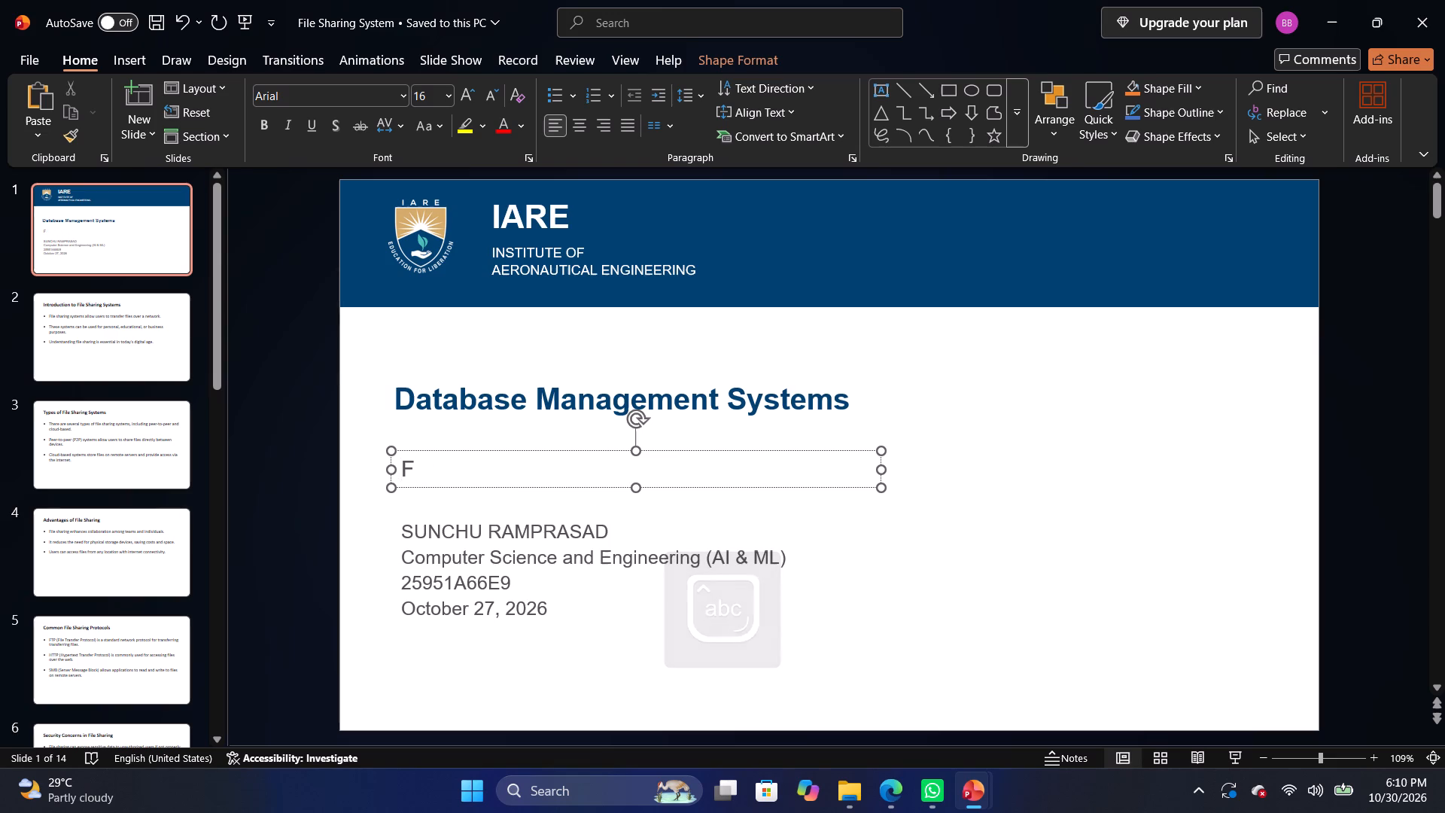
click(415, 470)
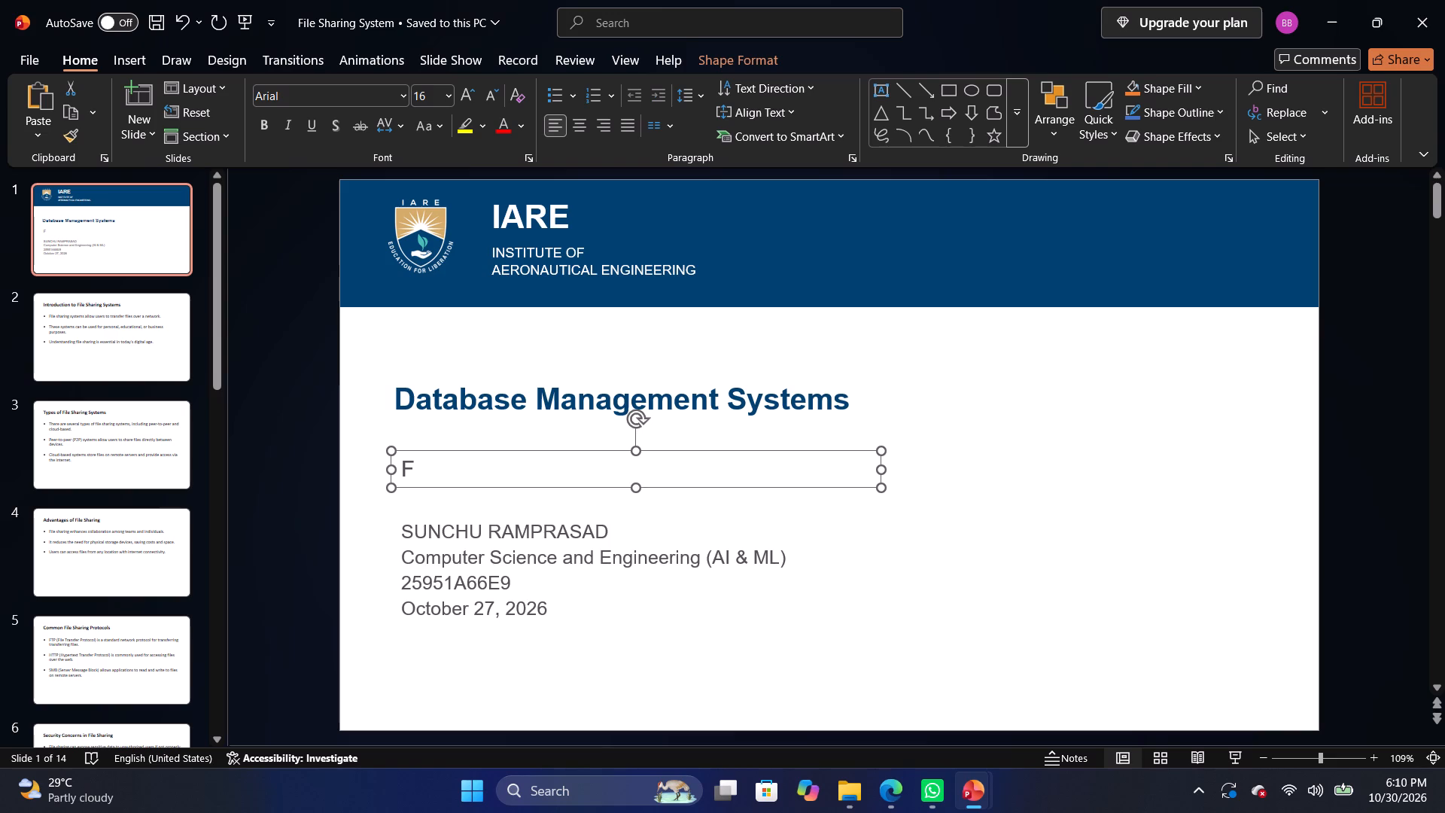
click(410, 467)
text(ile)
key(space)
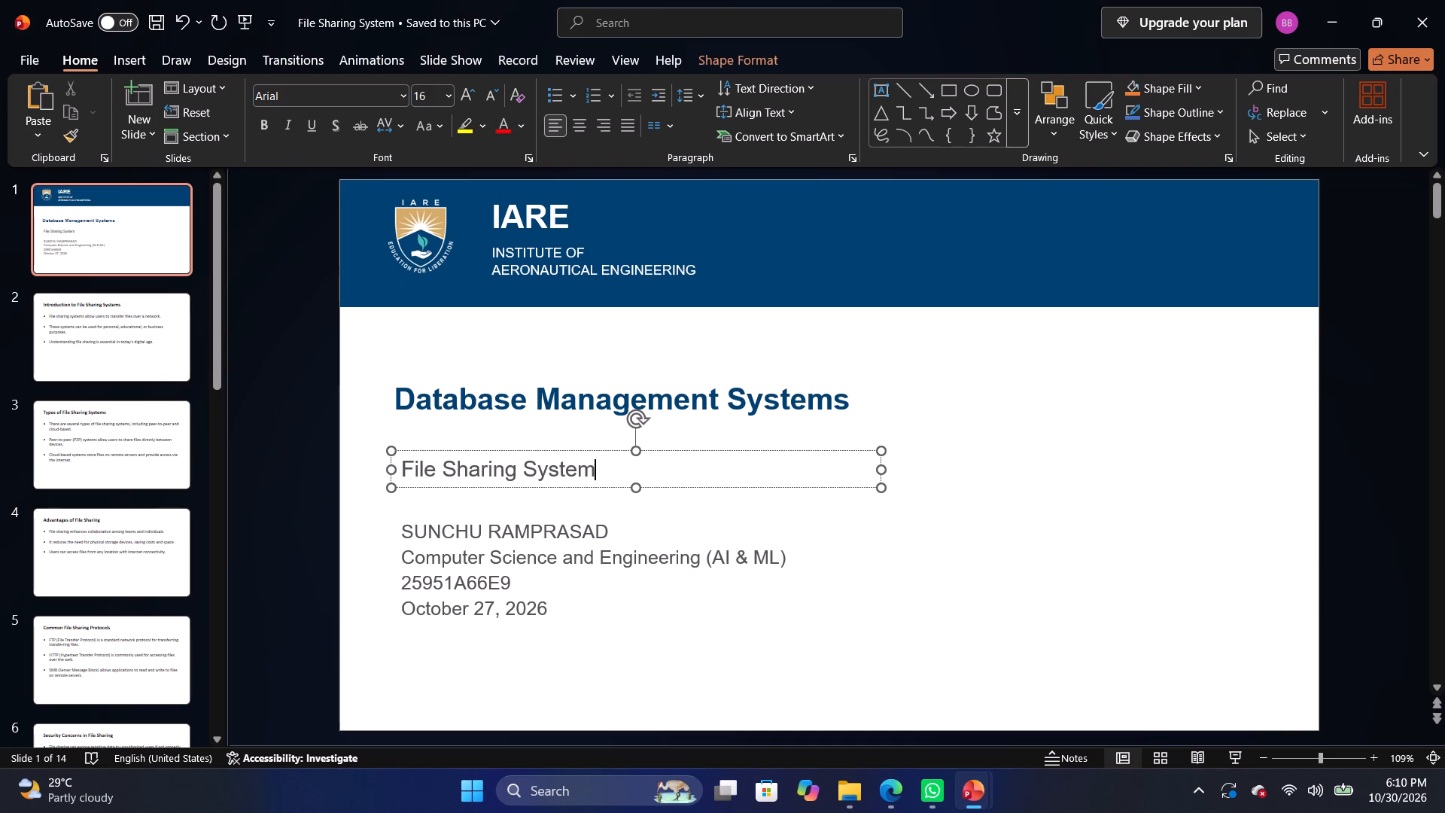
Open slide 2, "Introduction to File Sharing Systems".
click(110, 343)
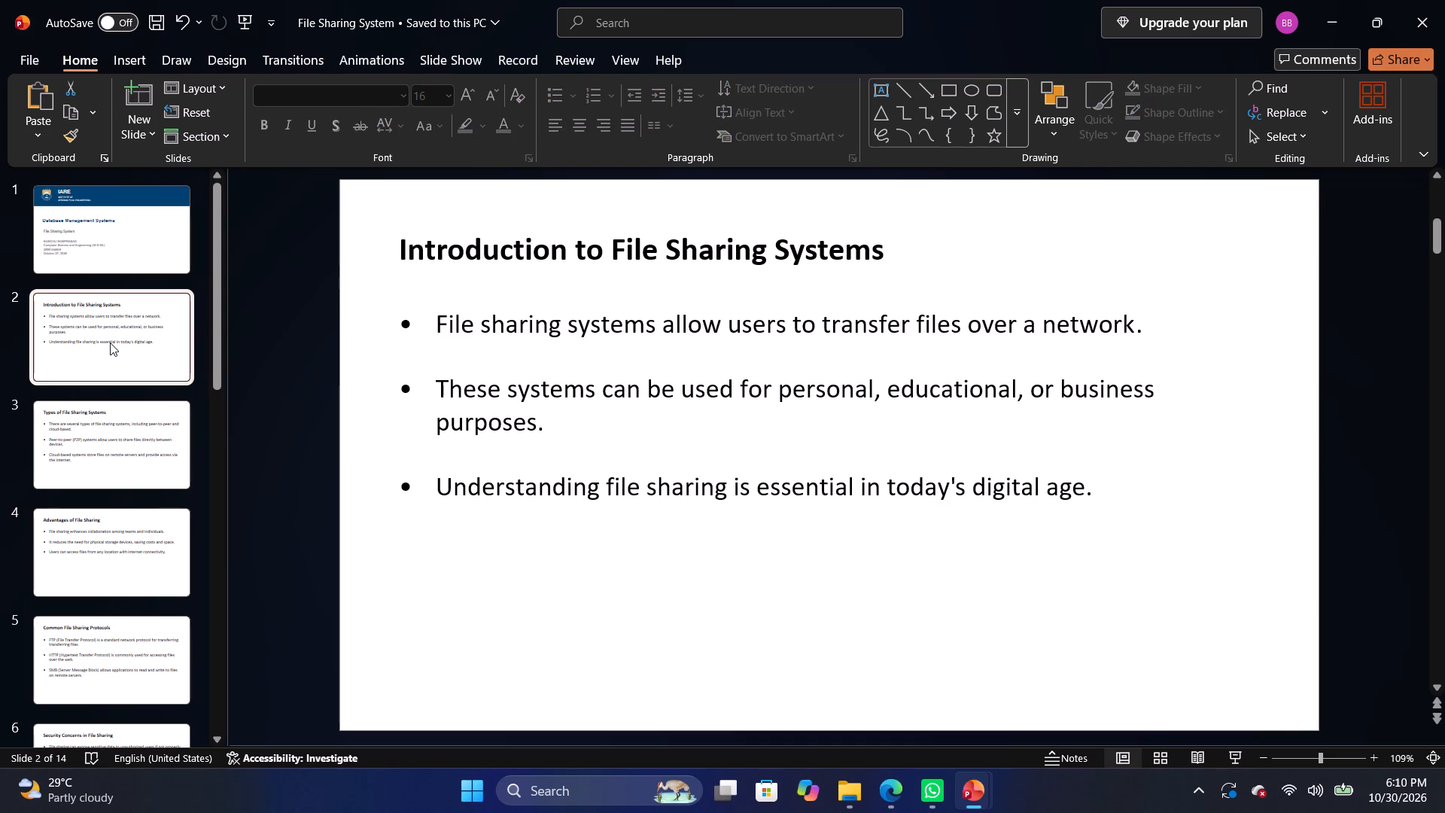
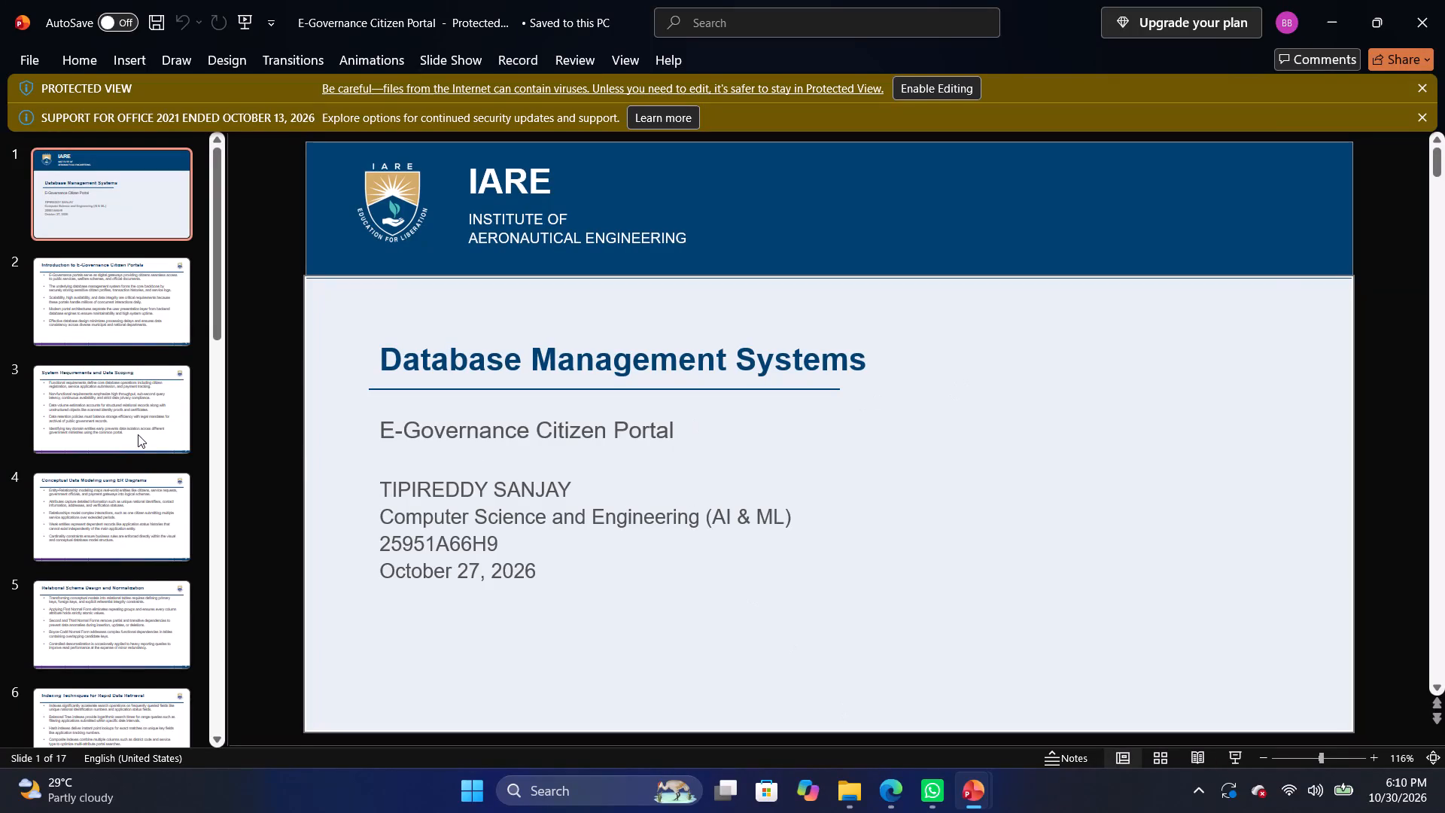
In the E-Governance Citizen Portal presentation, copy the IARE logo from slide 2, "Introduction to E-Governance Citizen Portals".
click(117, 331)
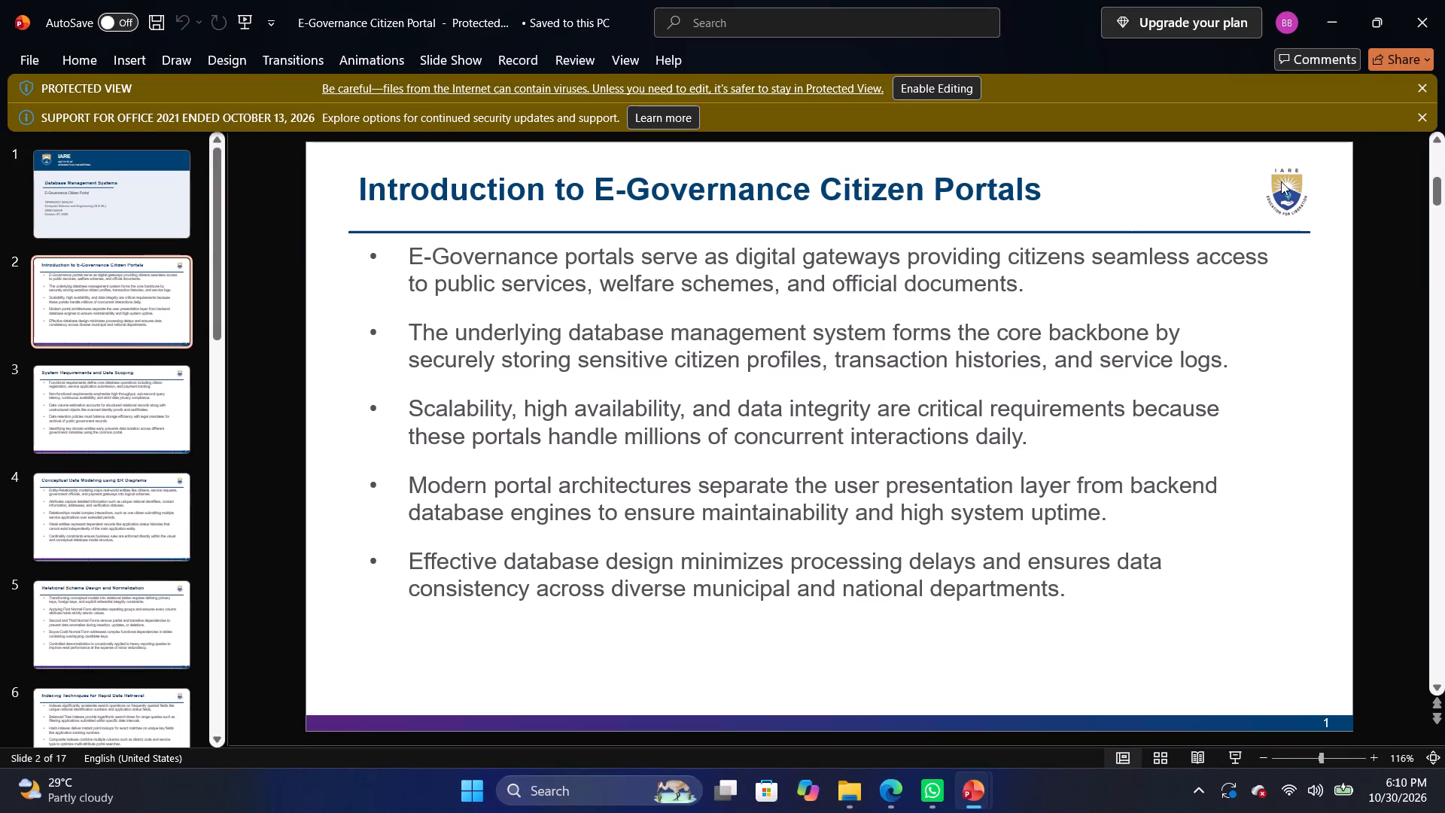
drag(1270, 172, 1279, 186)
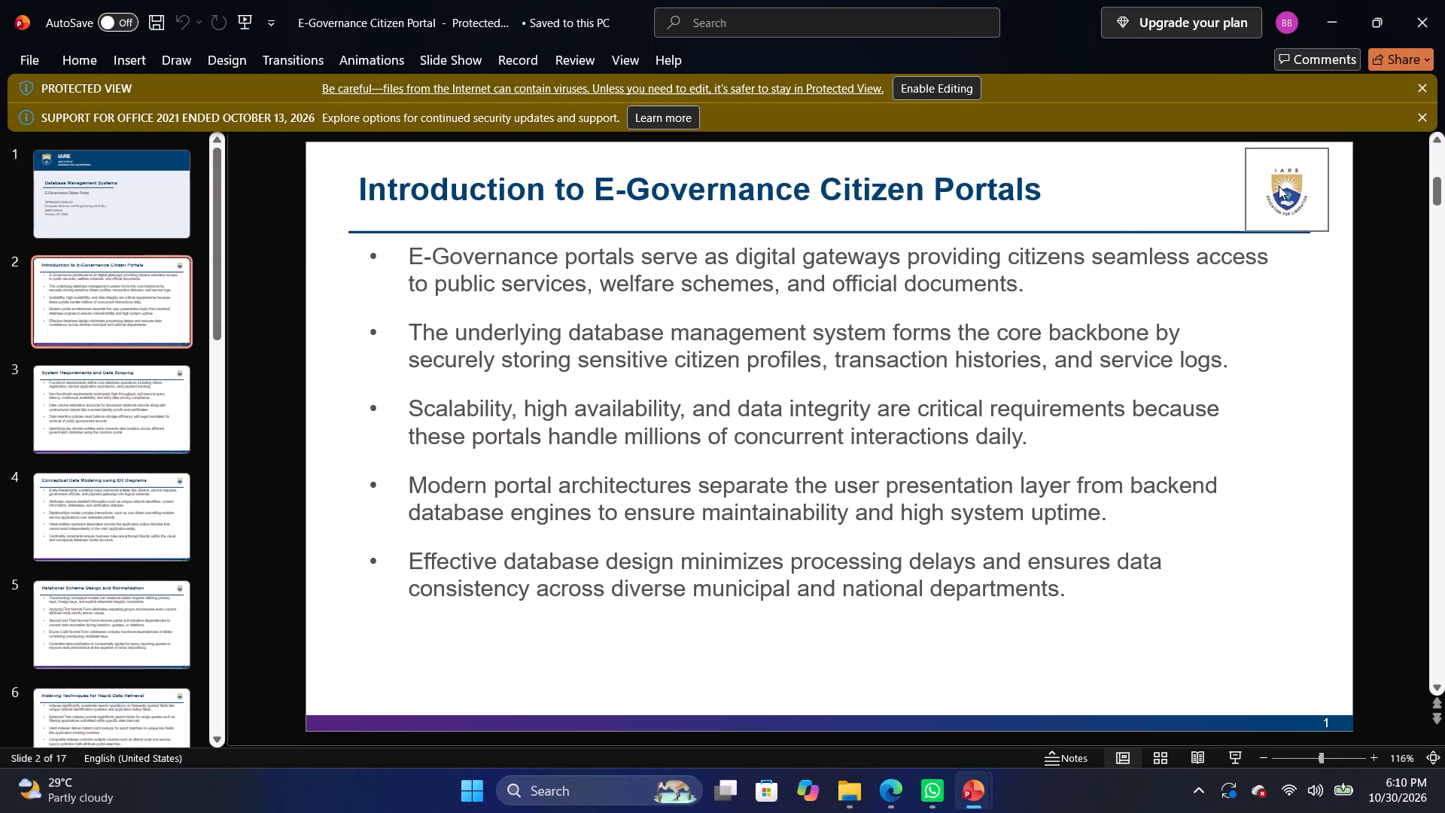
key(ctrl+c)
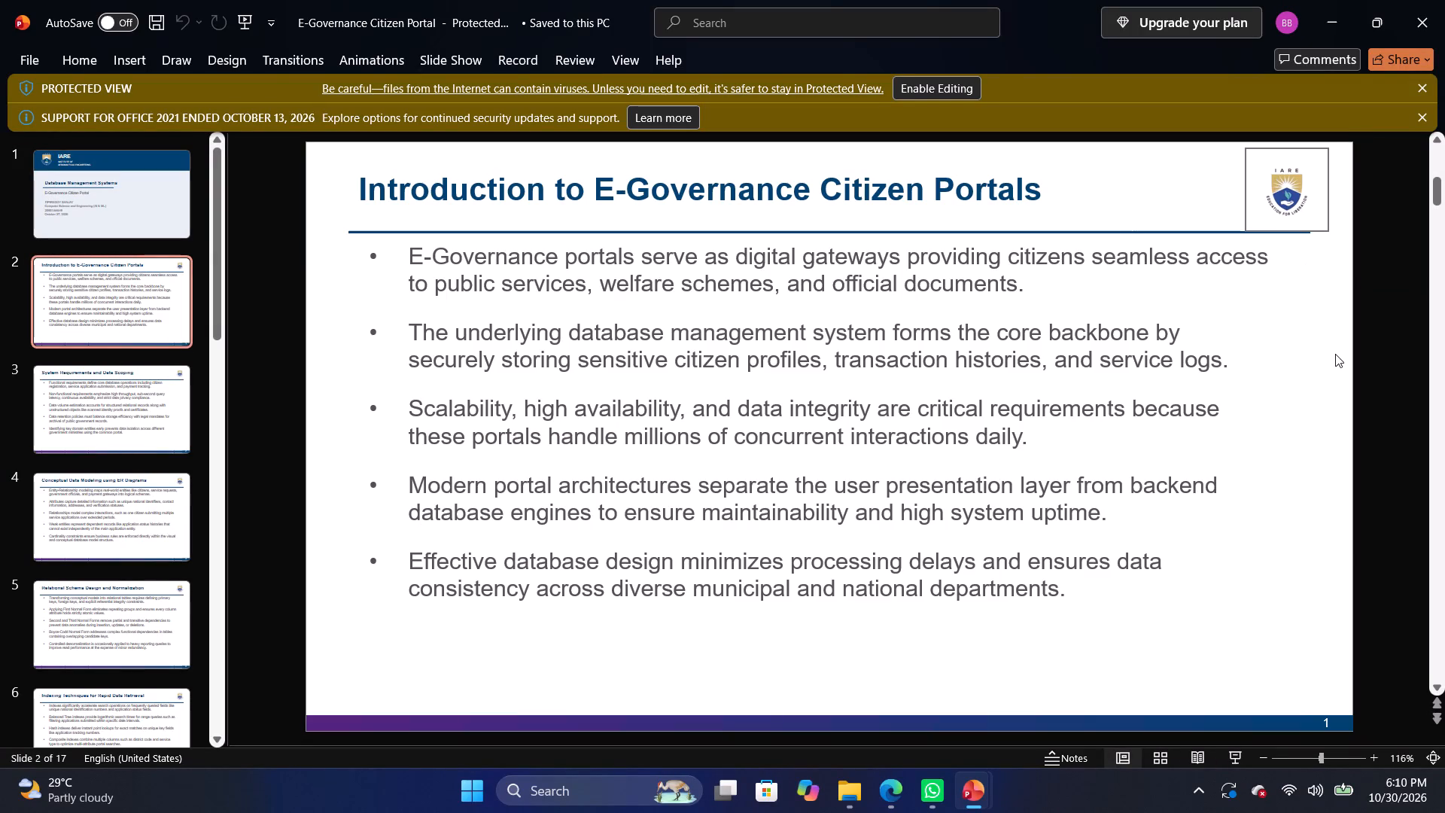
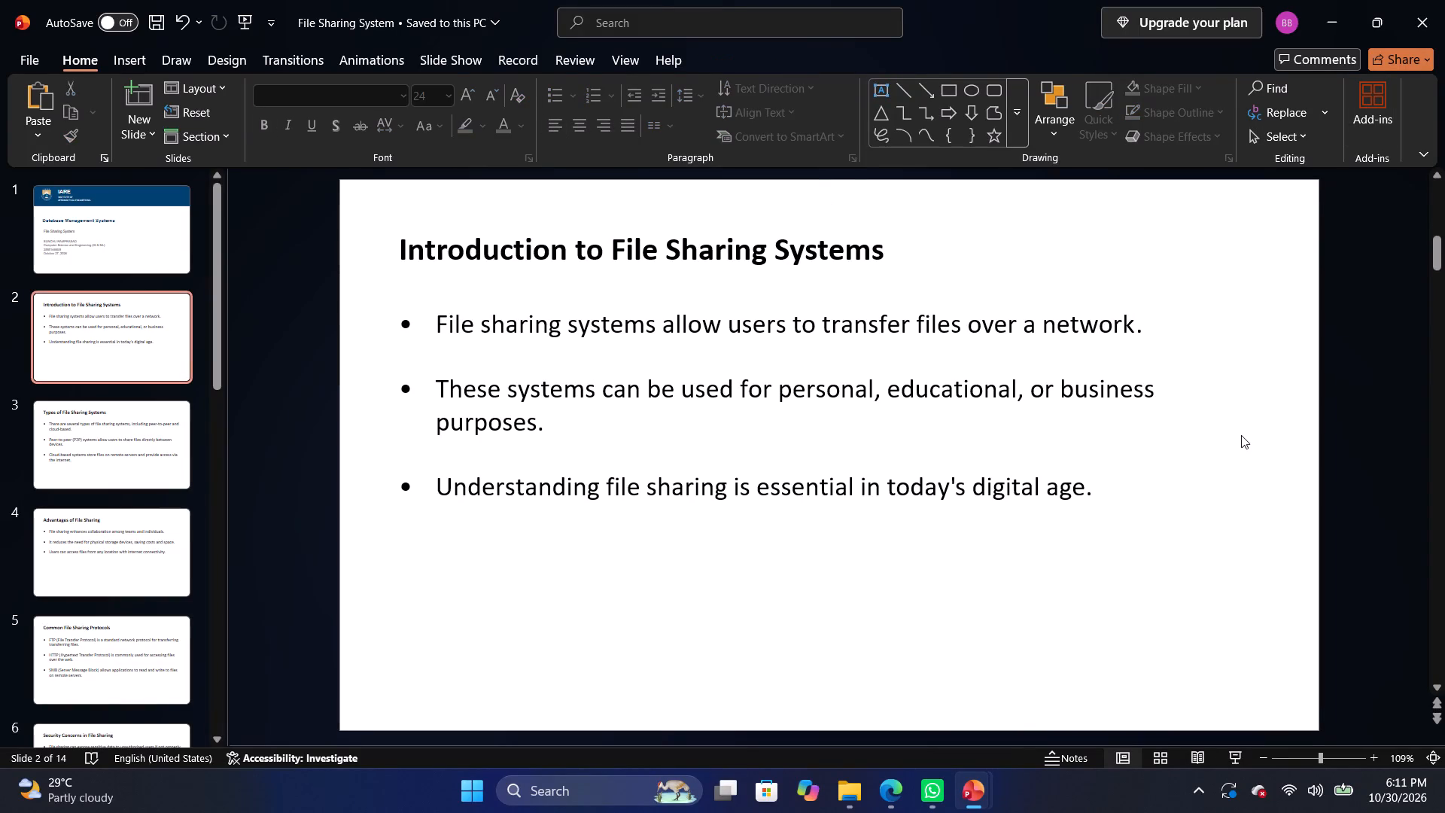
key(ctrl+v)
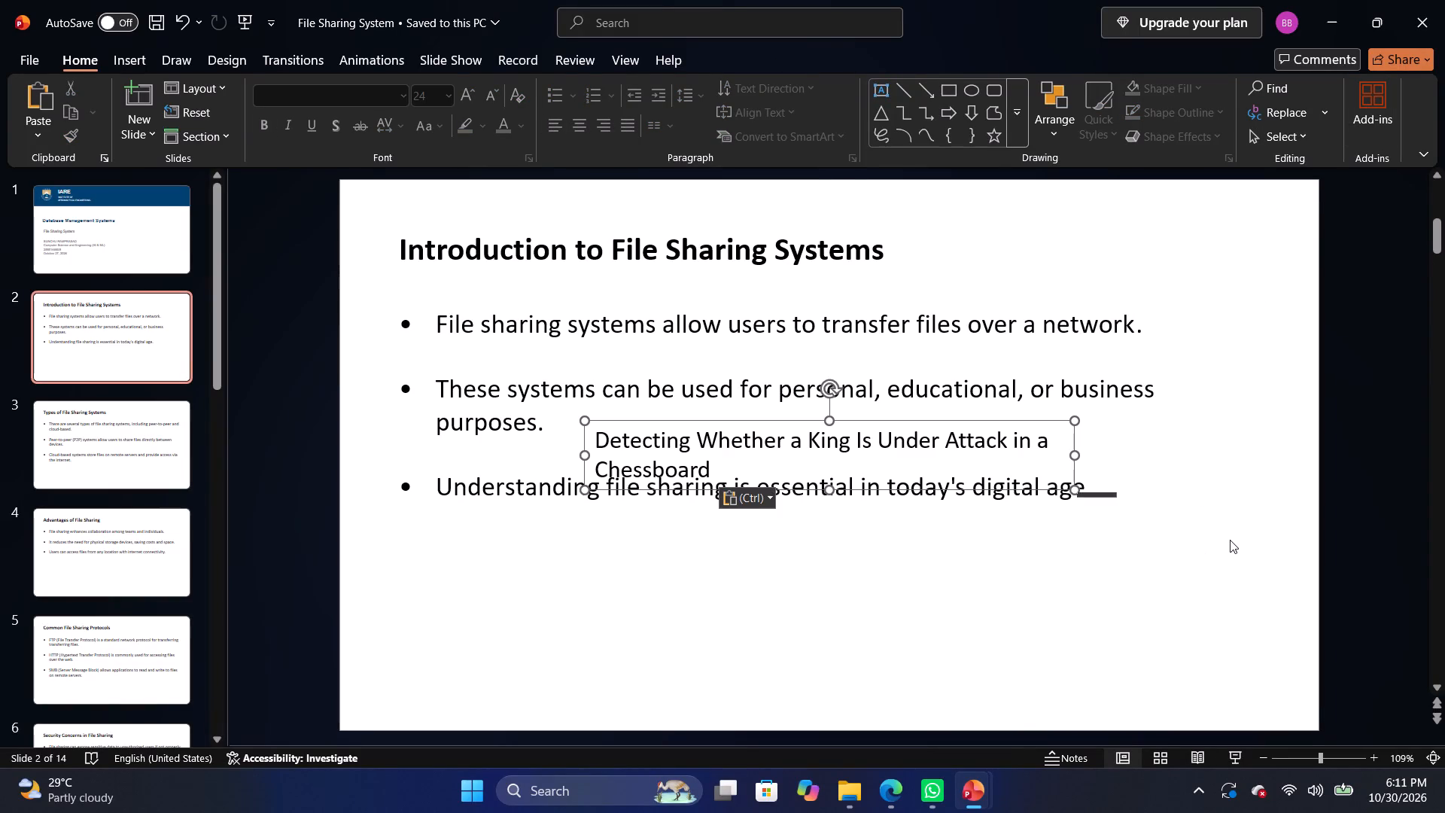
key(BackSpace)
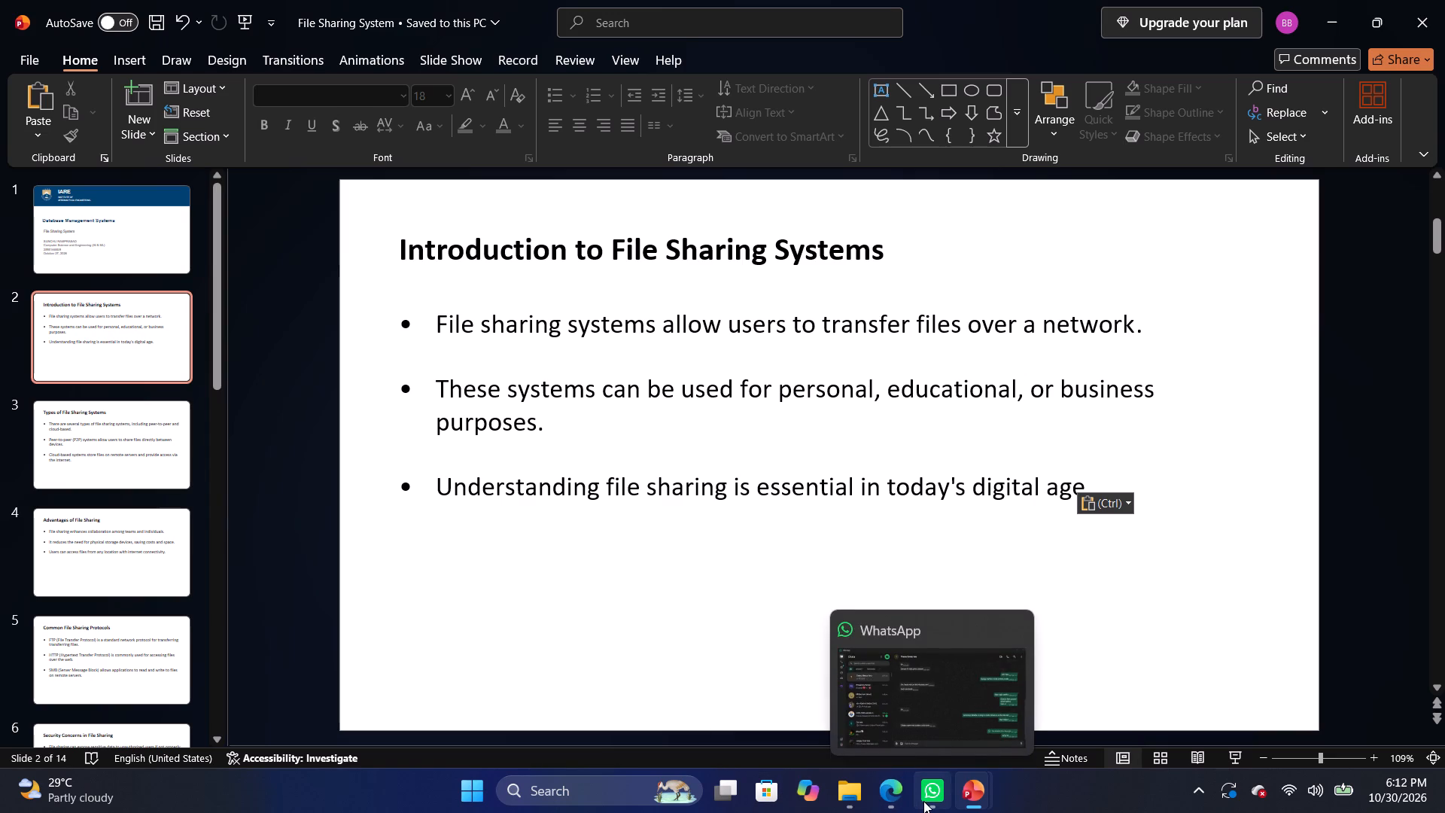
Copy the IARE logo from slide 2 of the E-Governance Citizen Portal deck and place it in the upper-right corner of File Sharing System slide 2.
click(923, 715)
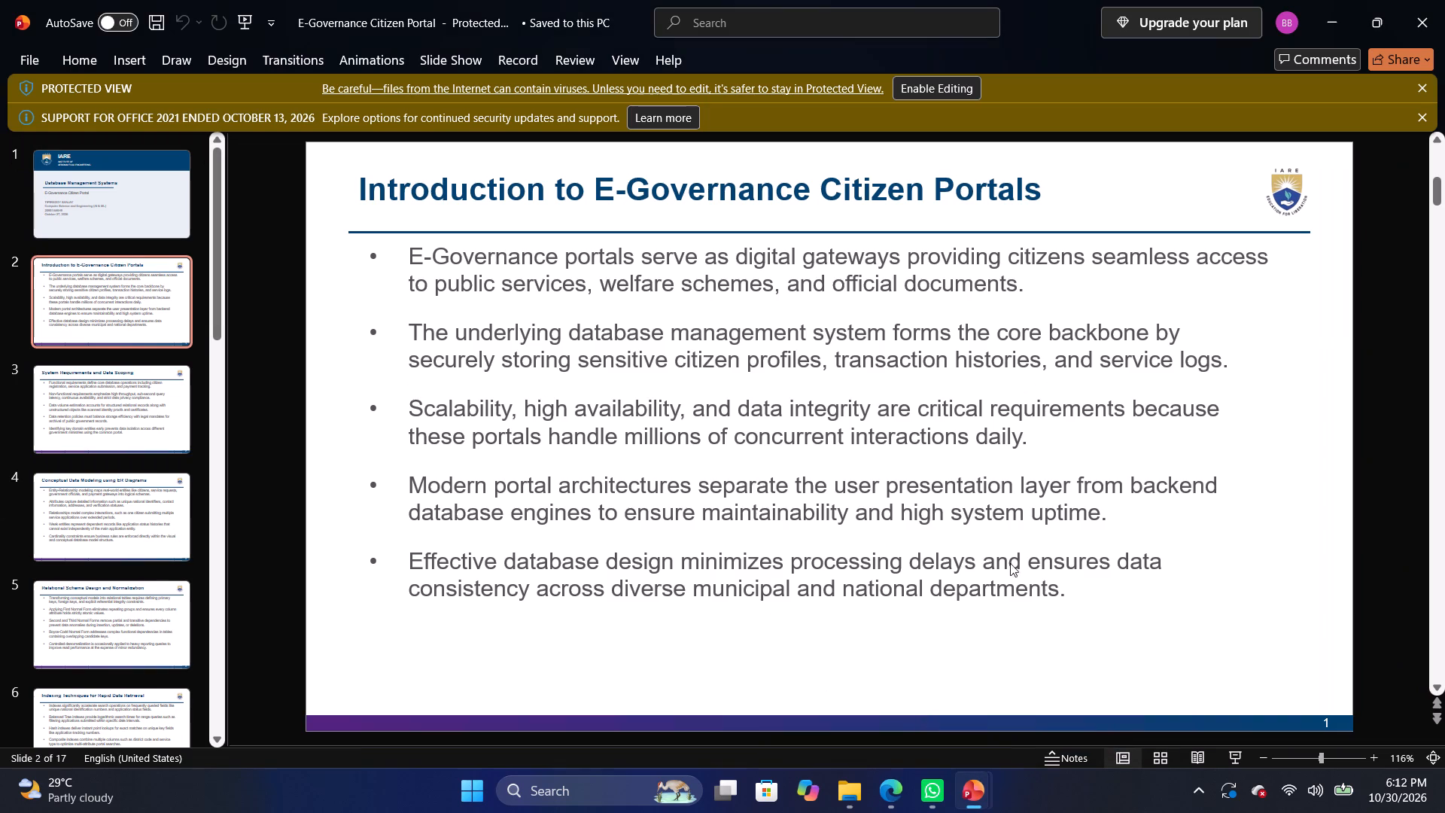
drag(1268, 175, 1286, 192)
click(1279, 195)
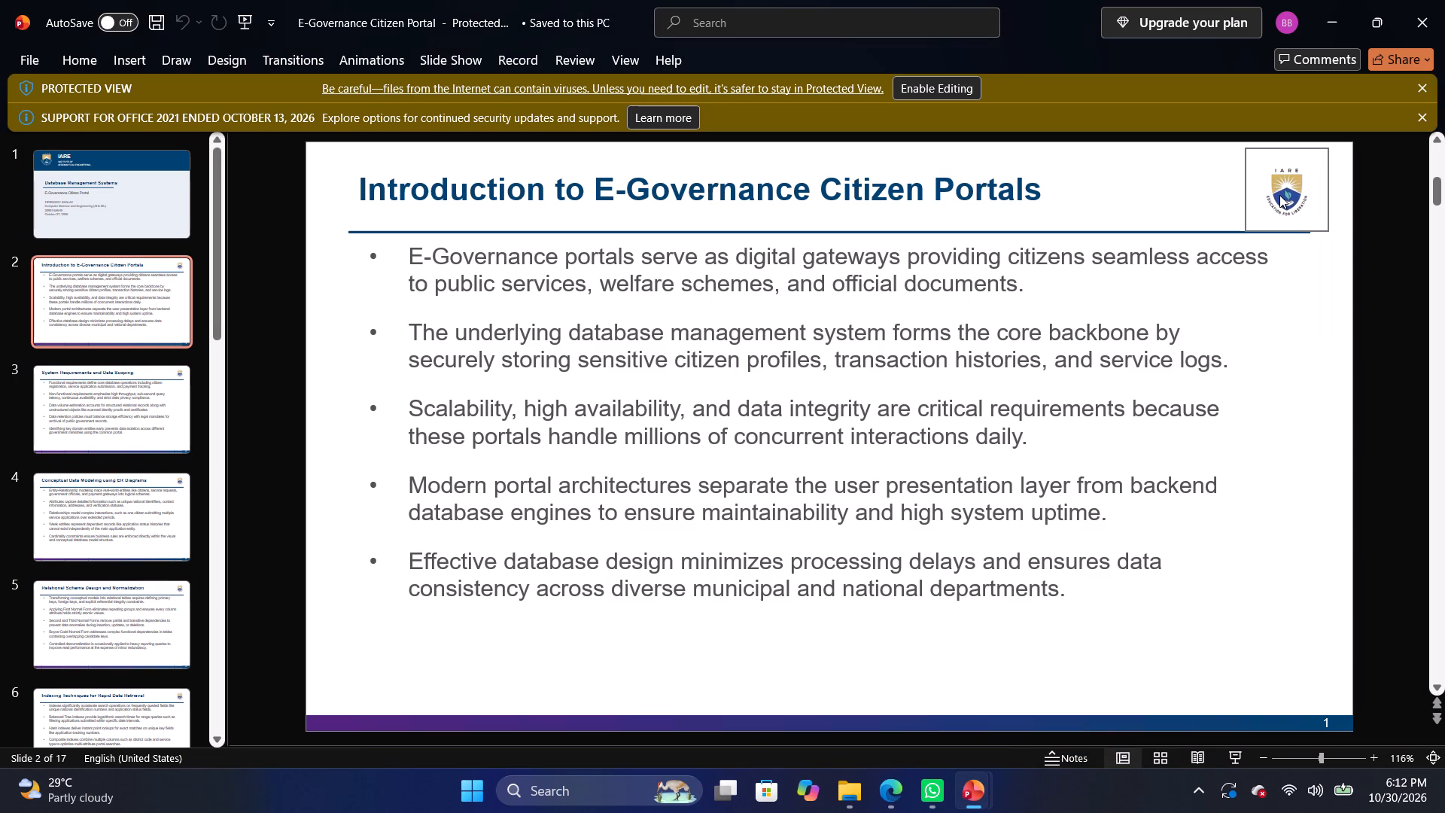
key(ctrl+c)
click(1304, 303)
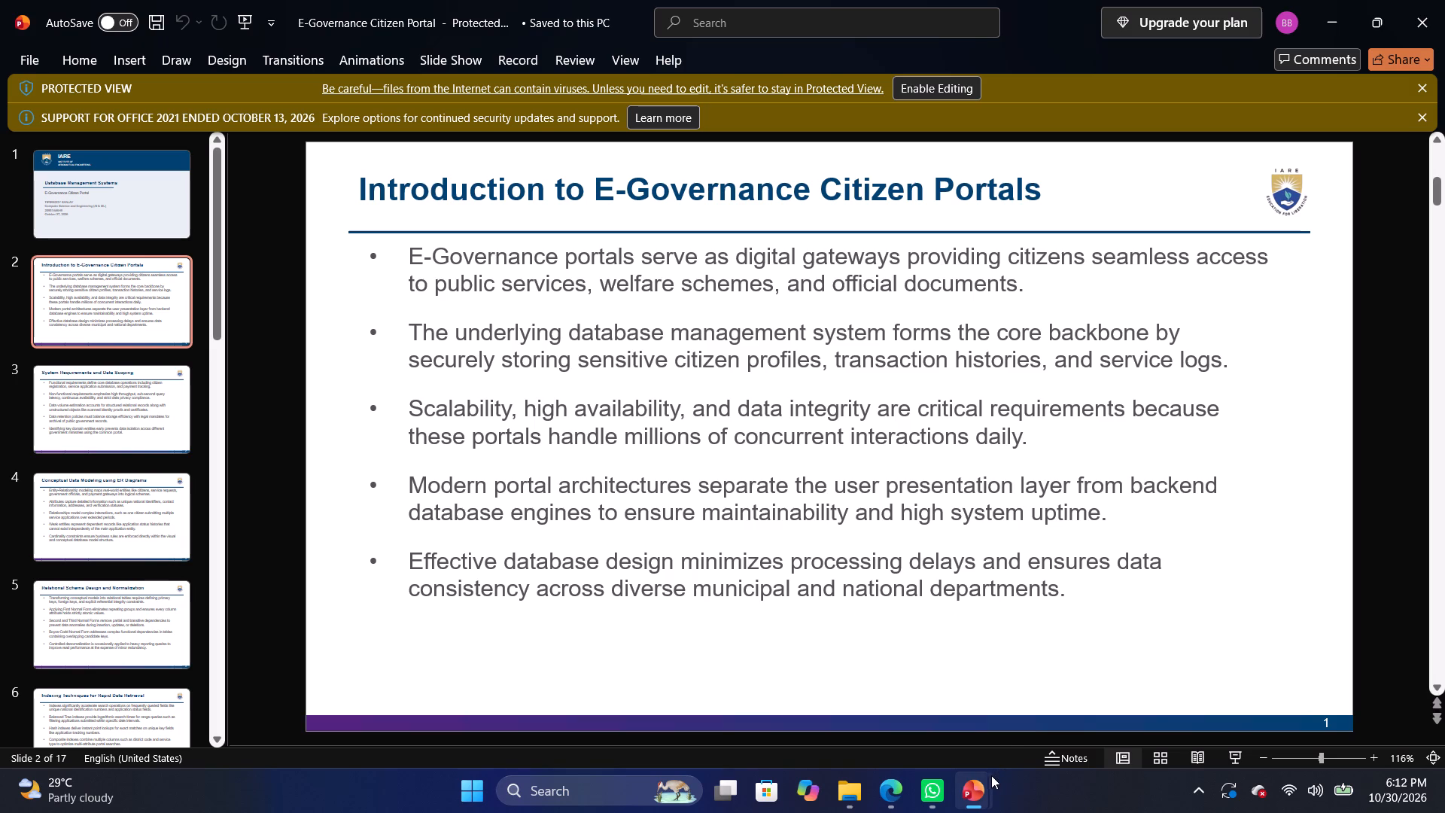
click(1044, 720)
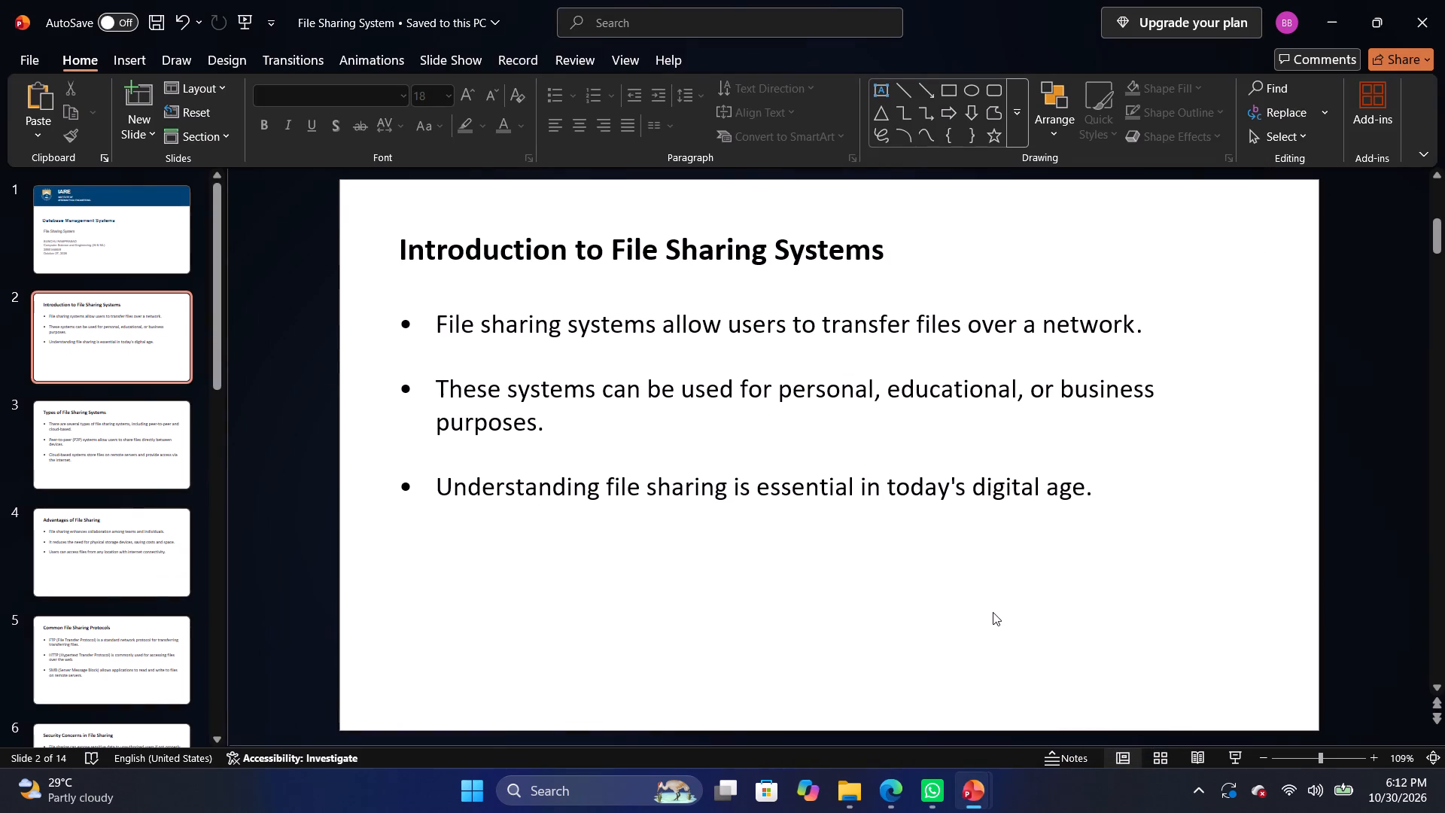
key(ctrl+v)
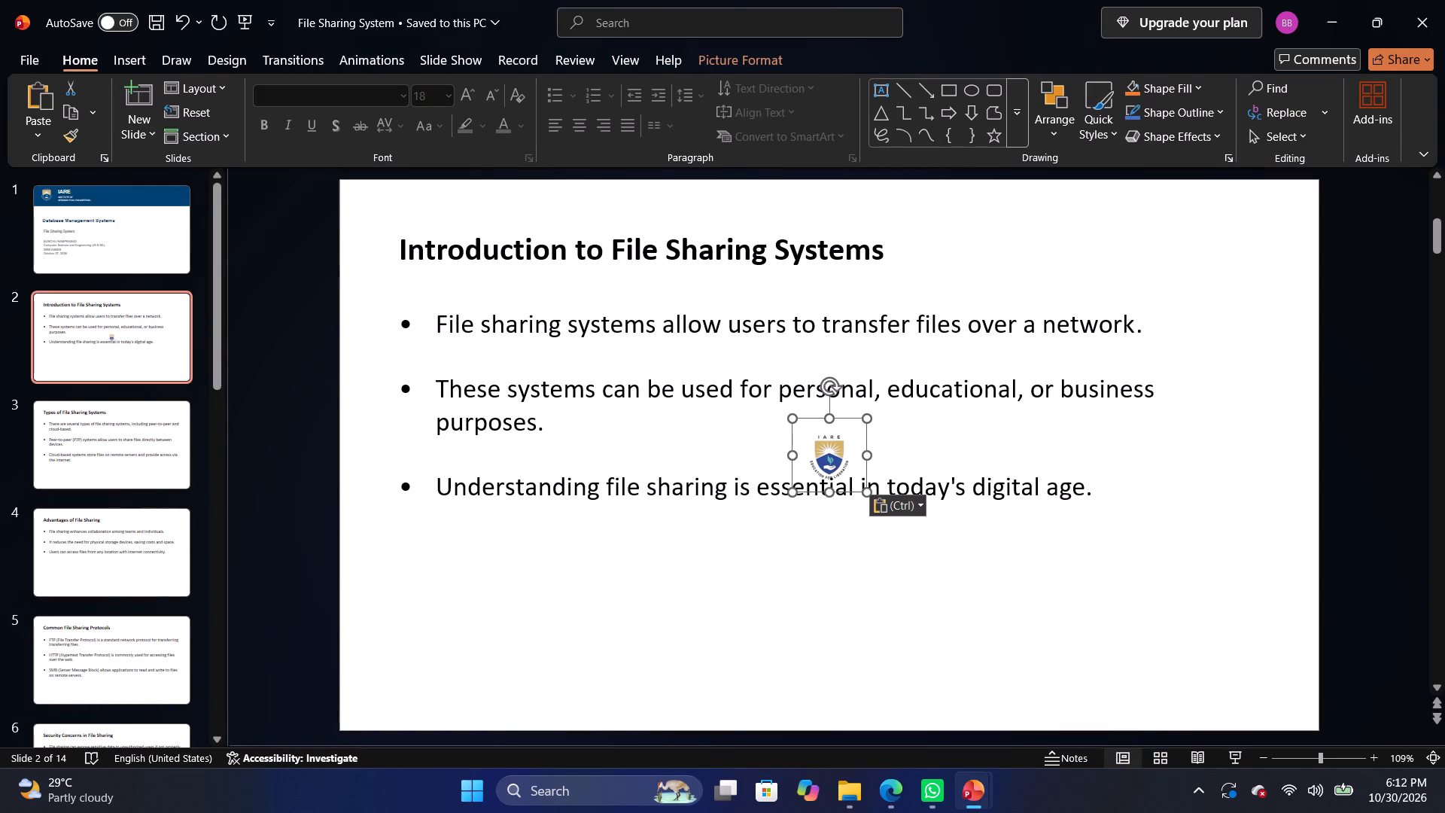
drag(823, 451, 1130, 310)
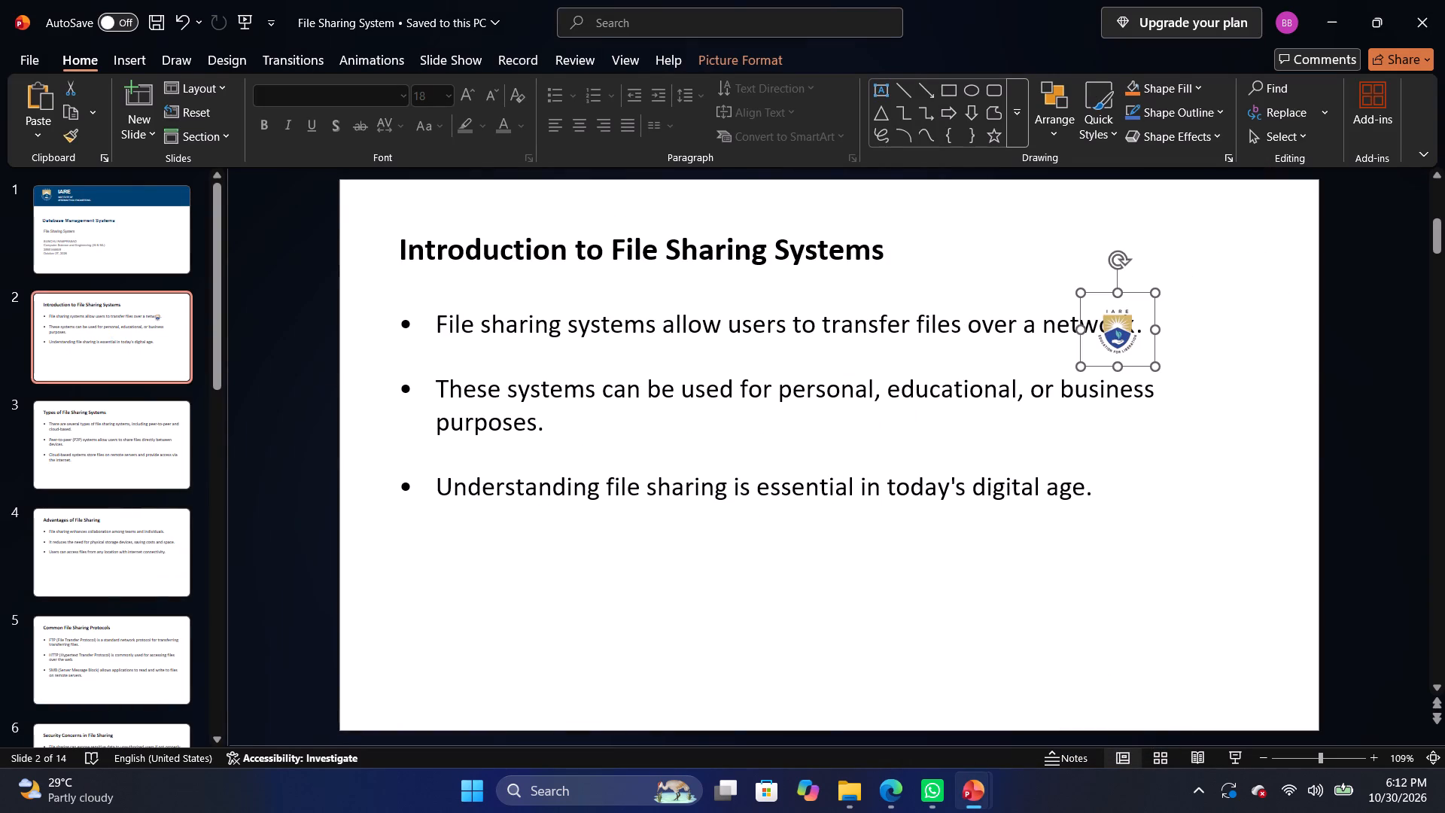
drag(1116, 325, 1245, 234)
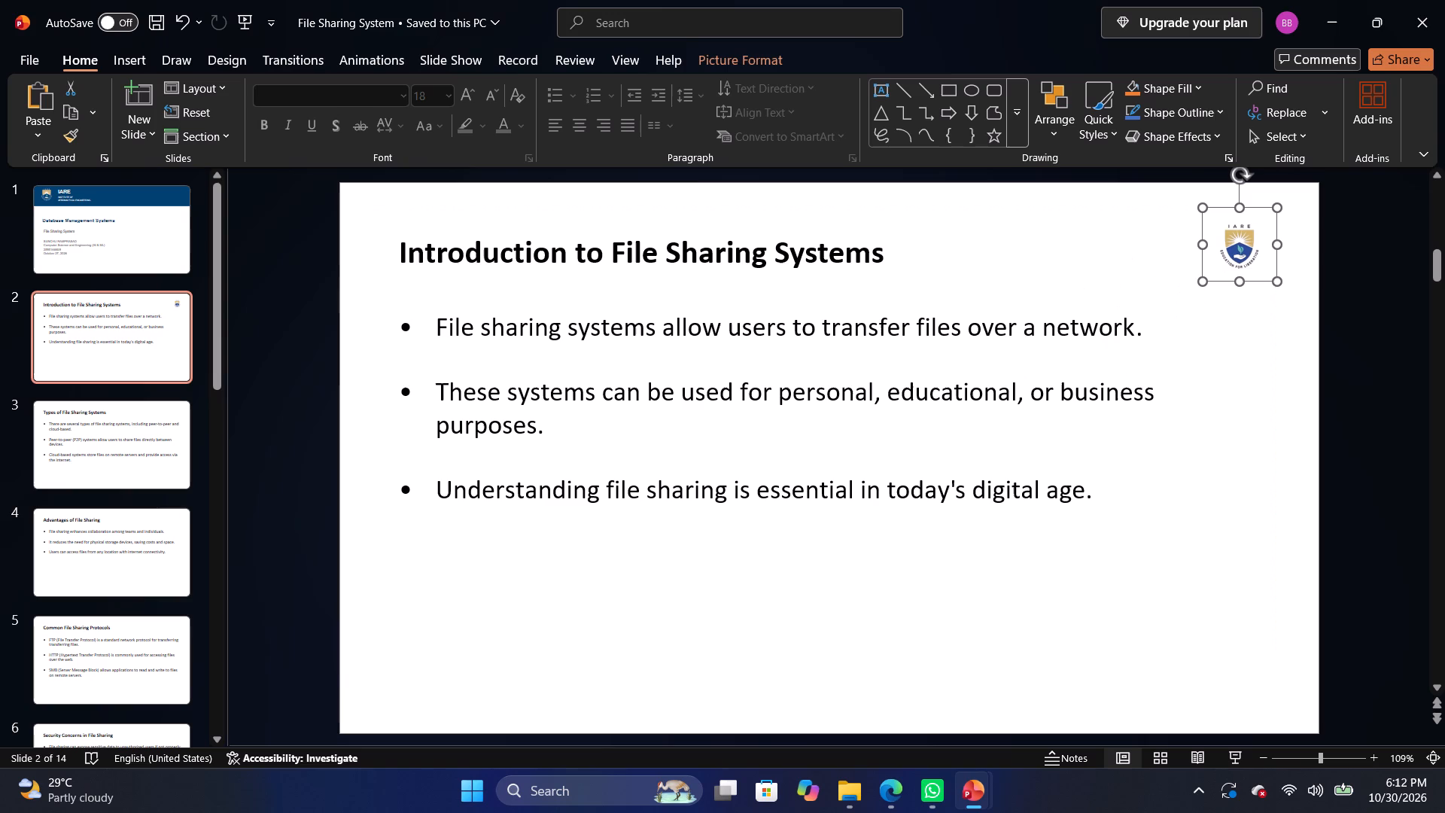
drag(1239, 239, 1255, 231)
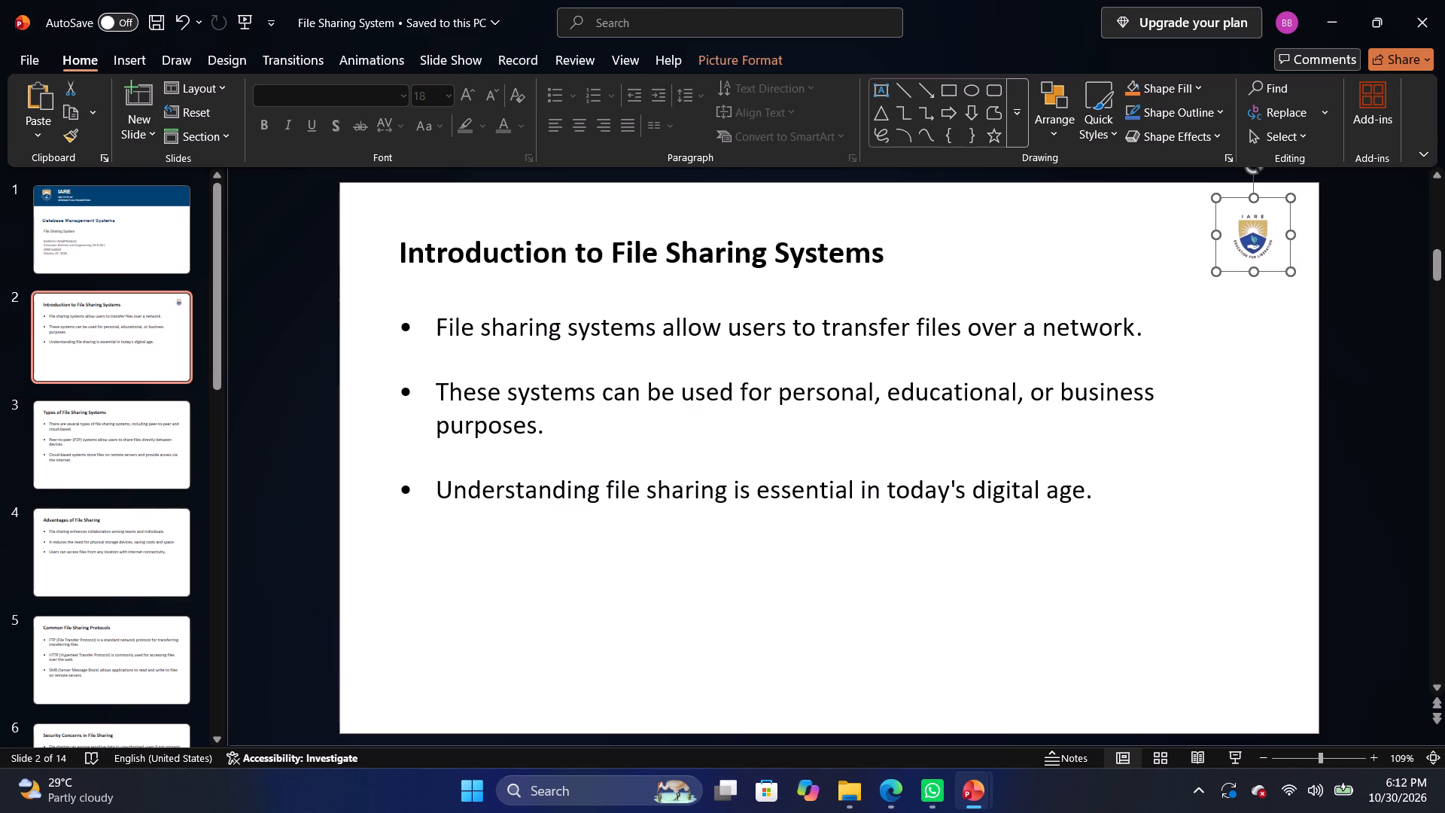
drag(1255, 231, 1261, 225)
Paste the copied IARE logo onto slides 3, 4 and 5 of the File Sharing System deck.
click(78, 476)
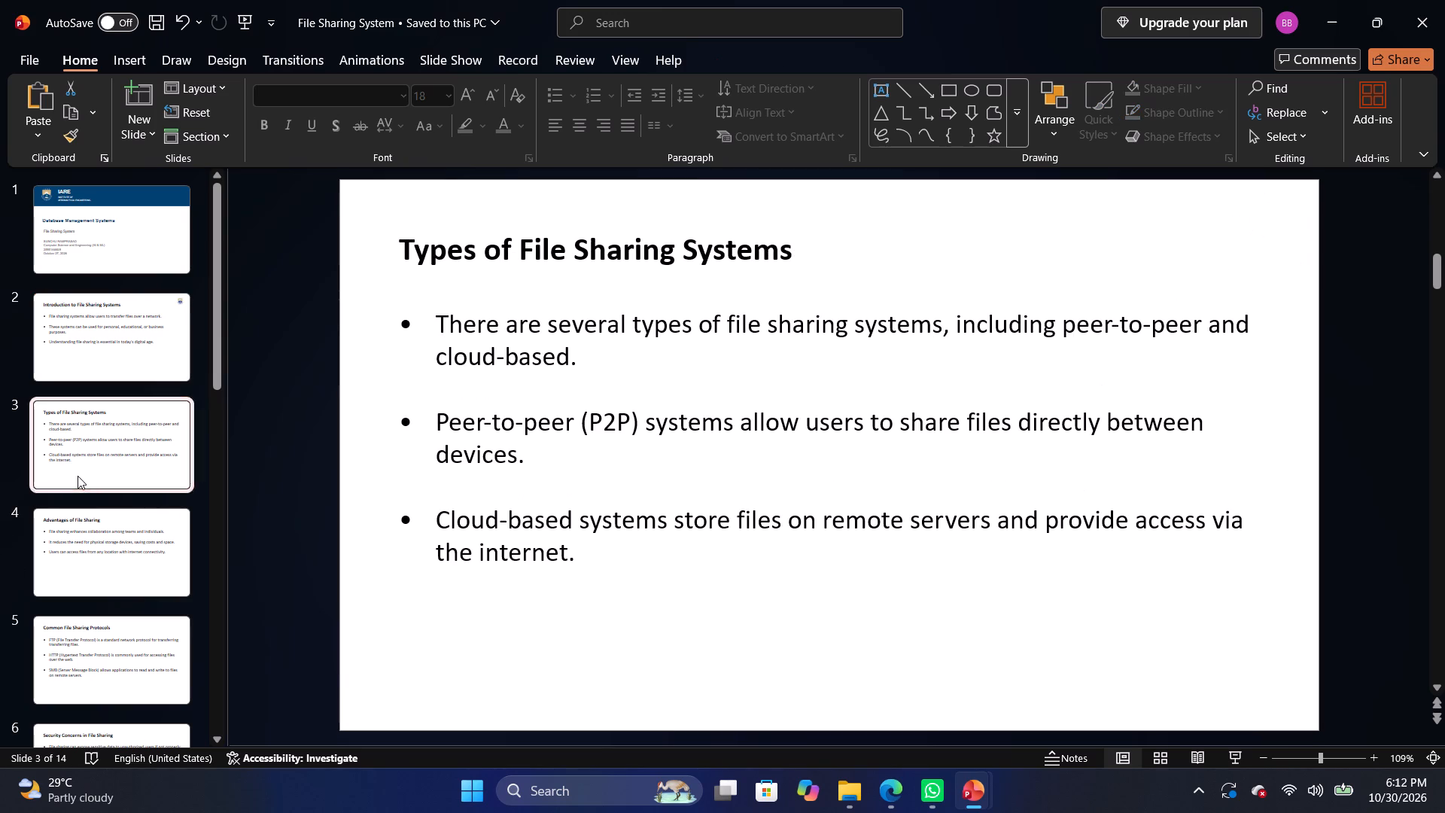
key(ctrl+v)
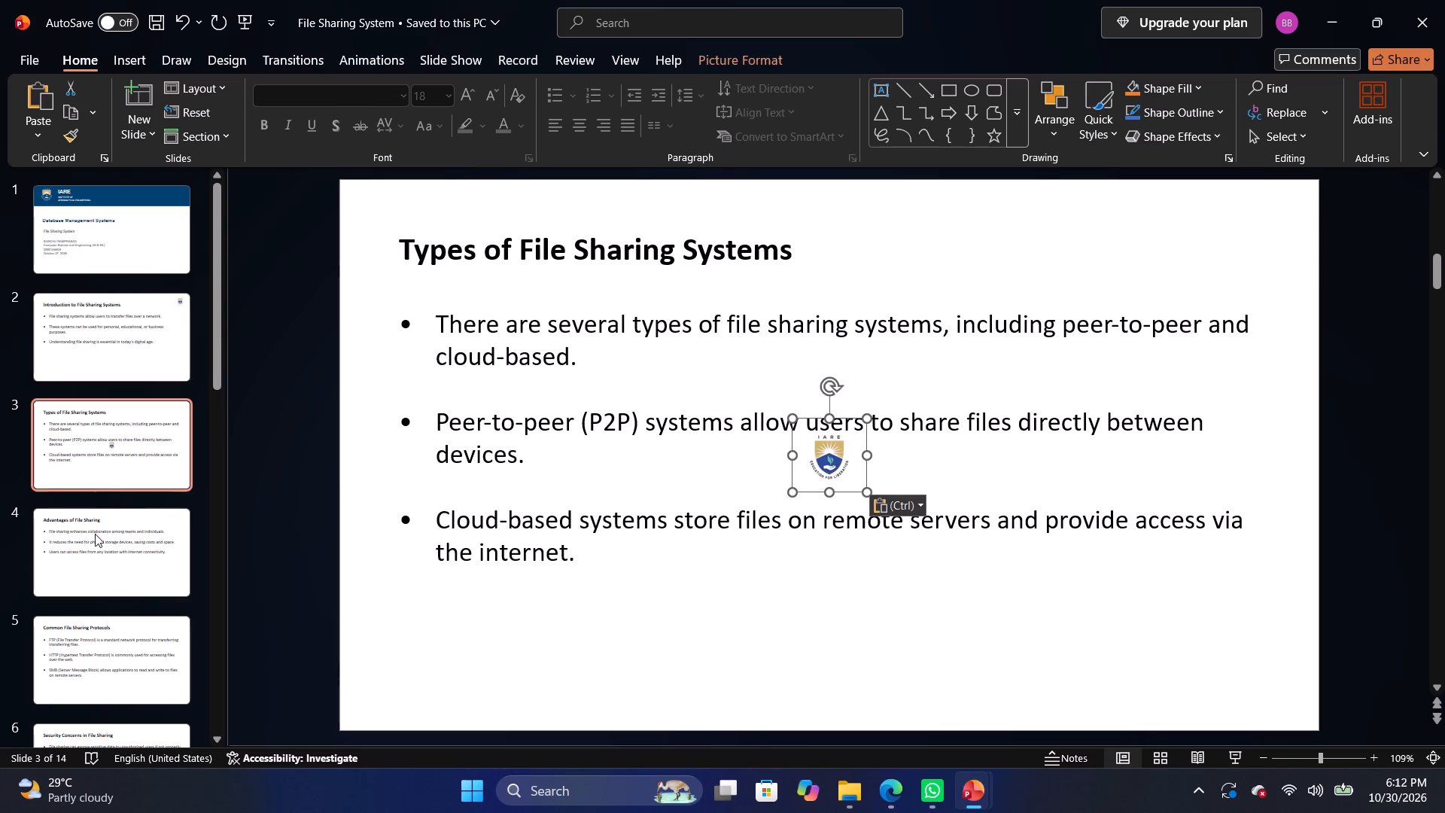
click(95, 547)
key(ctrl+v)
click(105, 680)
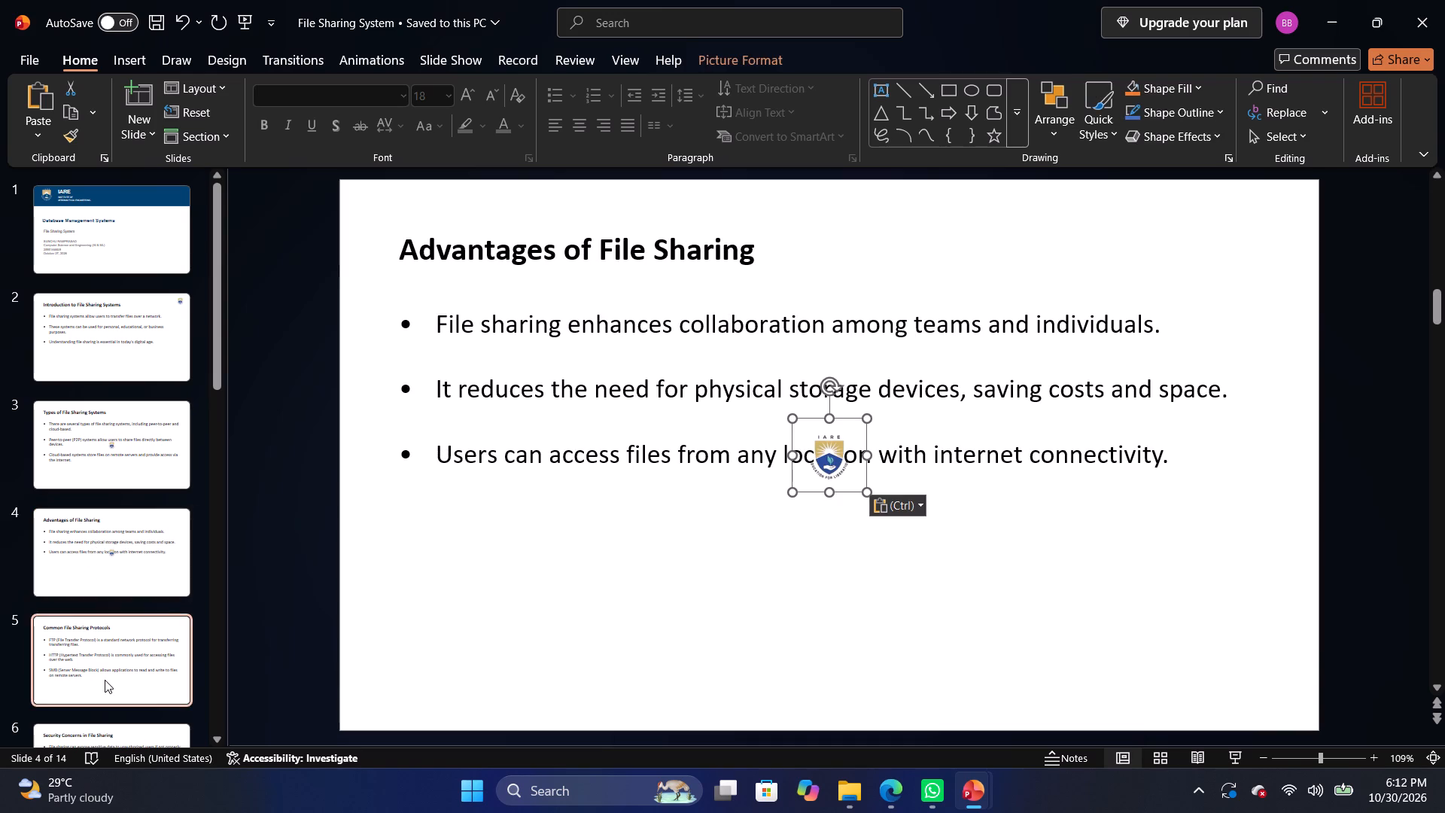
key(ctrl+v)
Paste the IARE logo onto slides 6 to 9, from "Security Concerns in File Sharing" to "Legal Implications of File Sharing".
scroll(74, 652, down, 3)
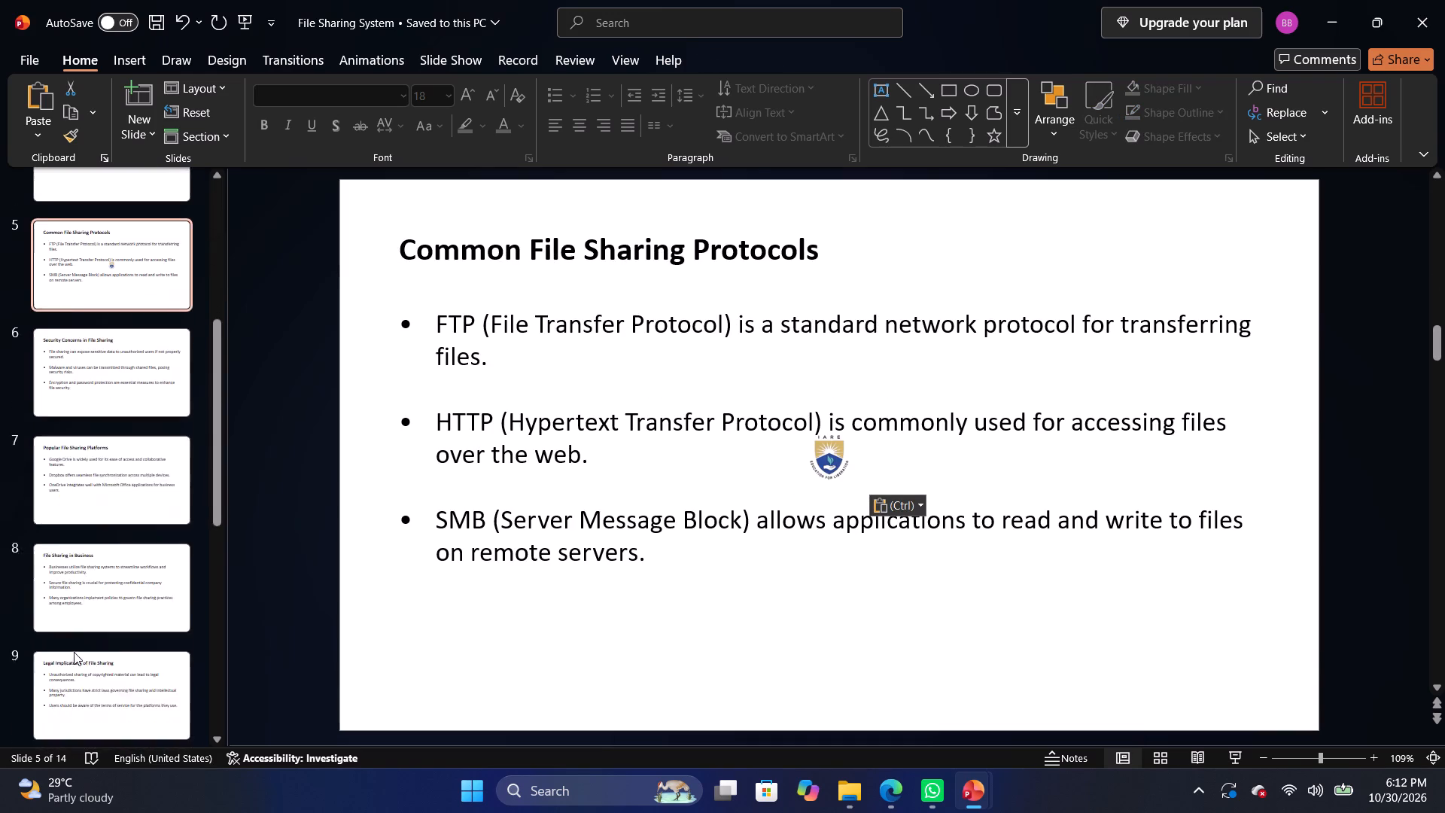
scroll(74, 652, down, 2)
scroll(74, 652, up, 2)
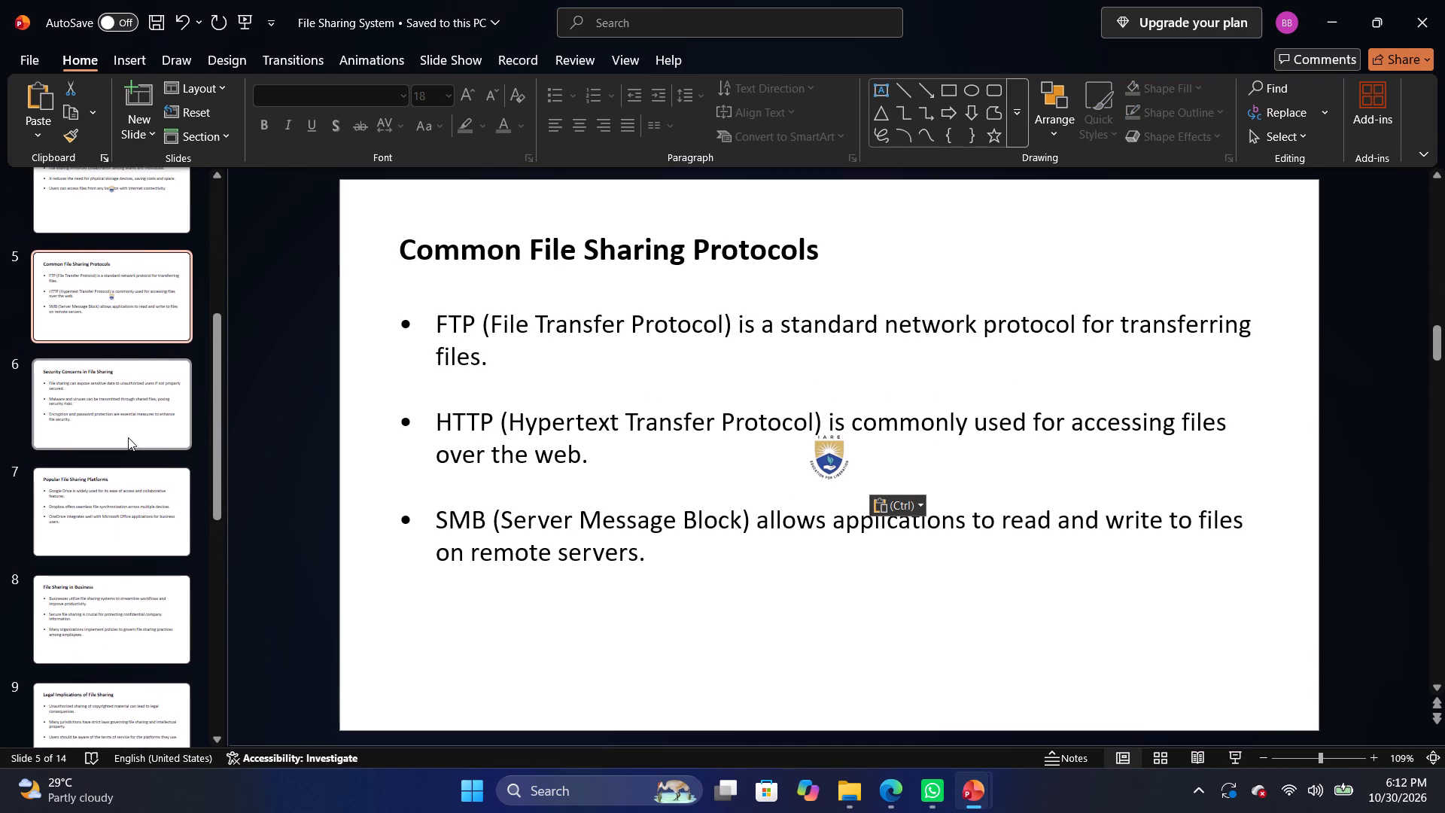
click(128, 437)
key(ctrl+v)
click(116, 494)
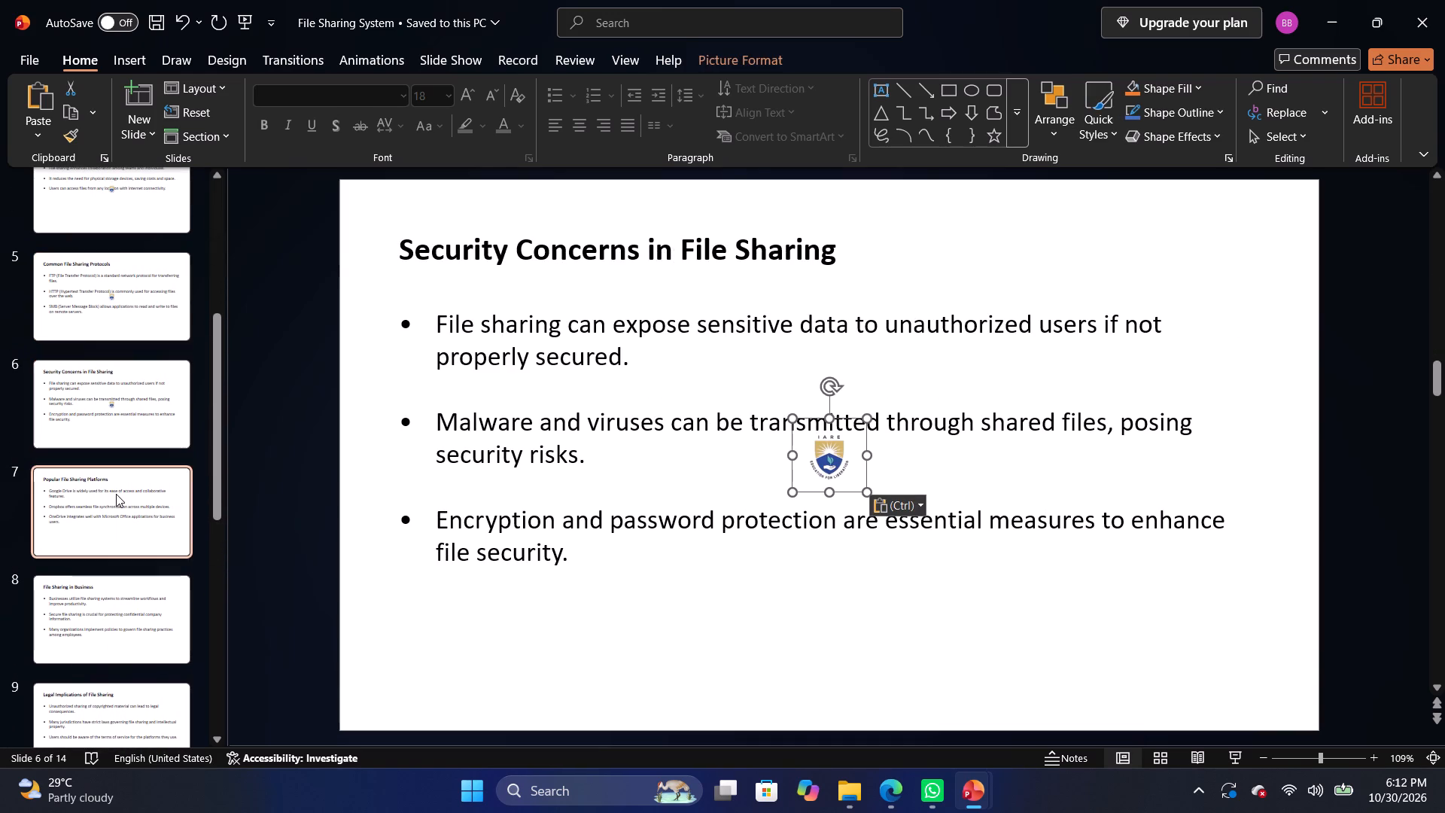
key(ctrl+v)
click(56, 624)
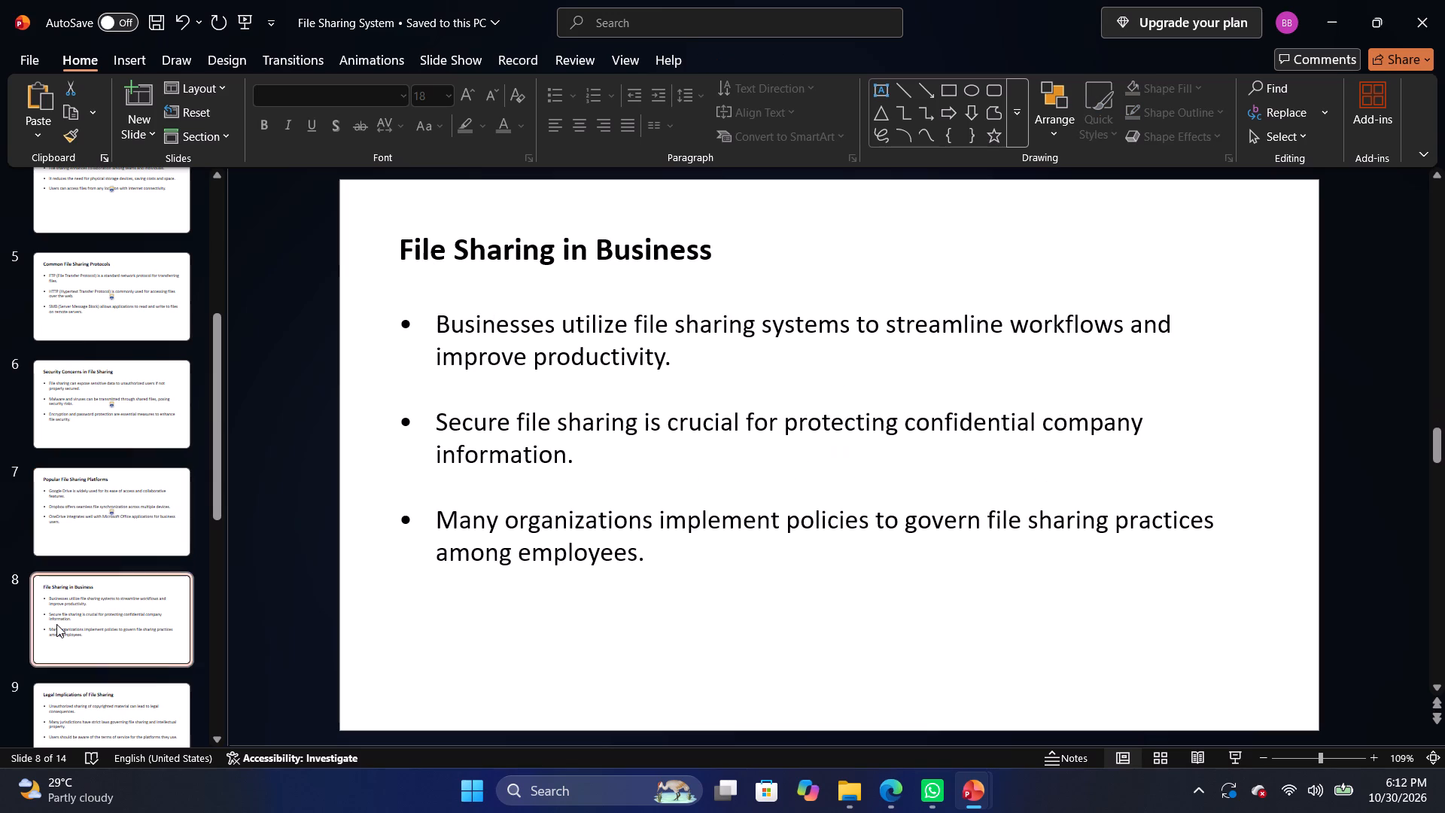
key(ctrl+v)
click(76, 699)
key(ctrl+v)
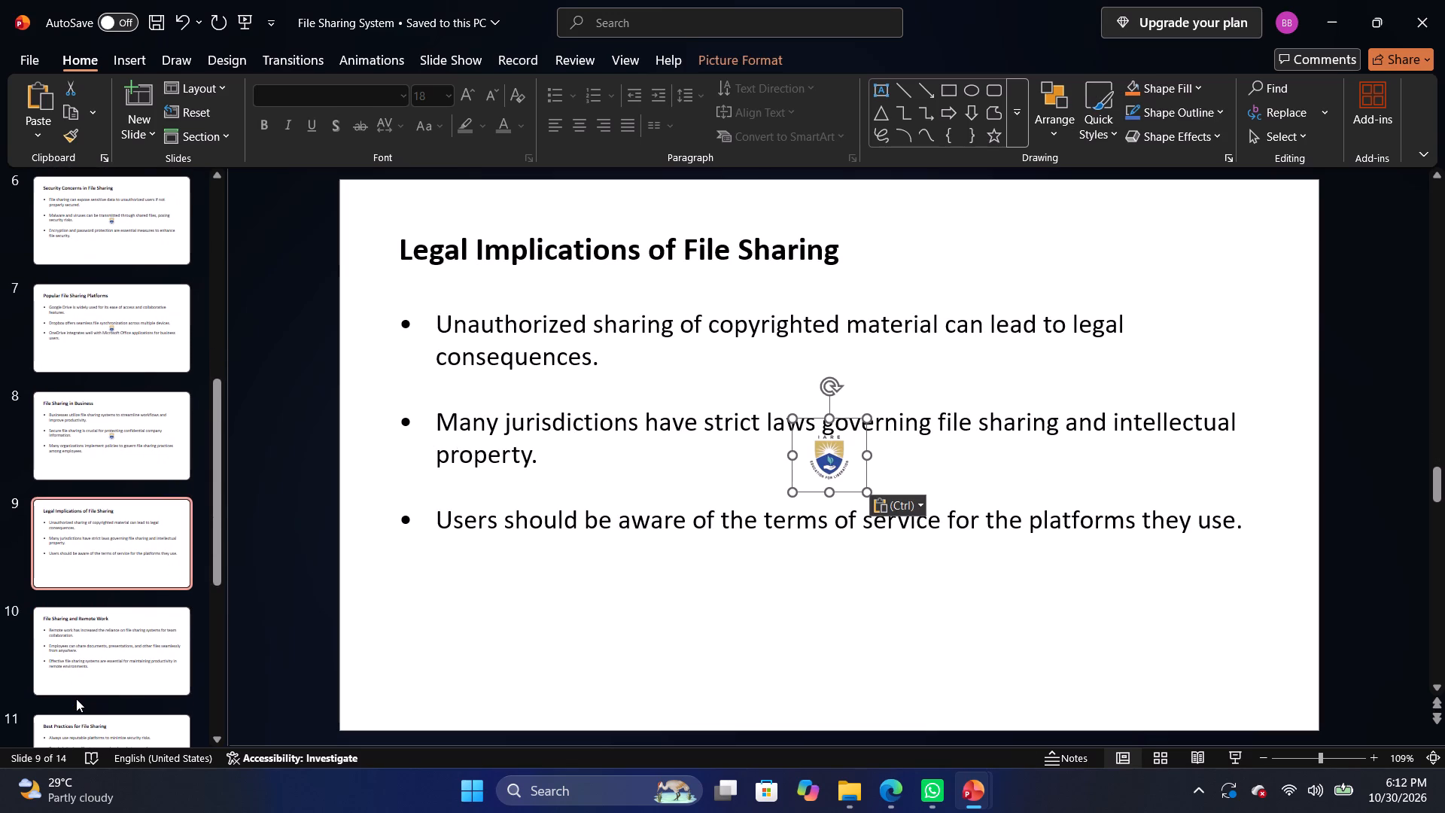
Paste the IARE logo onto slides 10 to 14, from "File Sharing and Remote Work" to "Conclusion".
scroll(84, 720, down, 1)
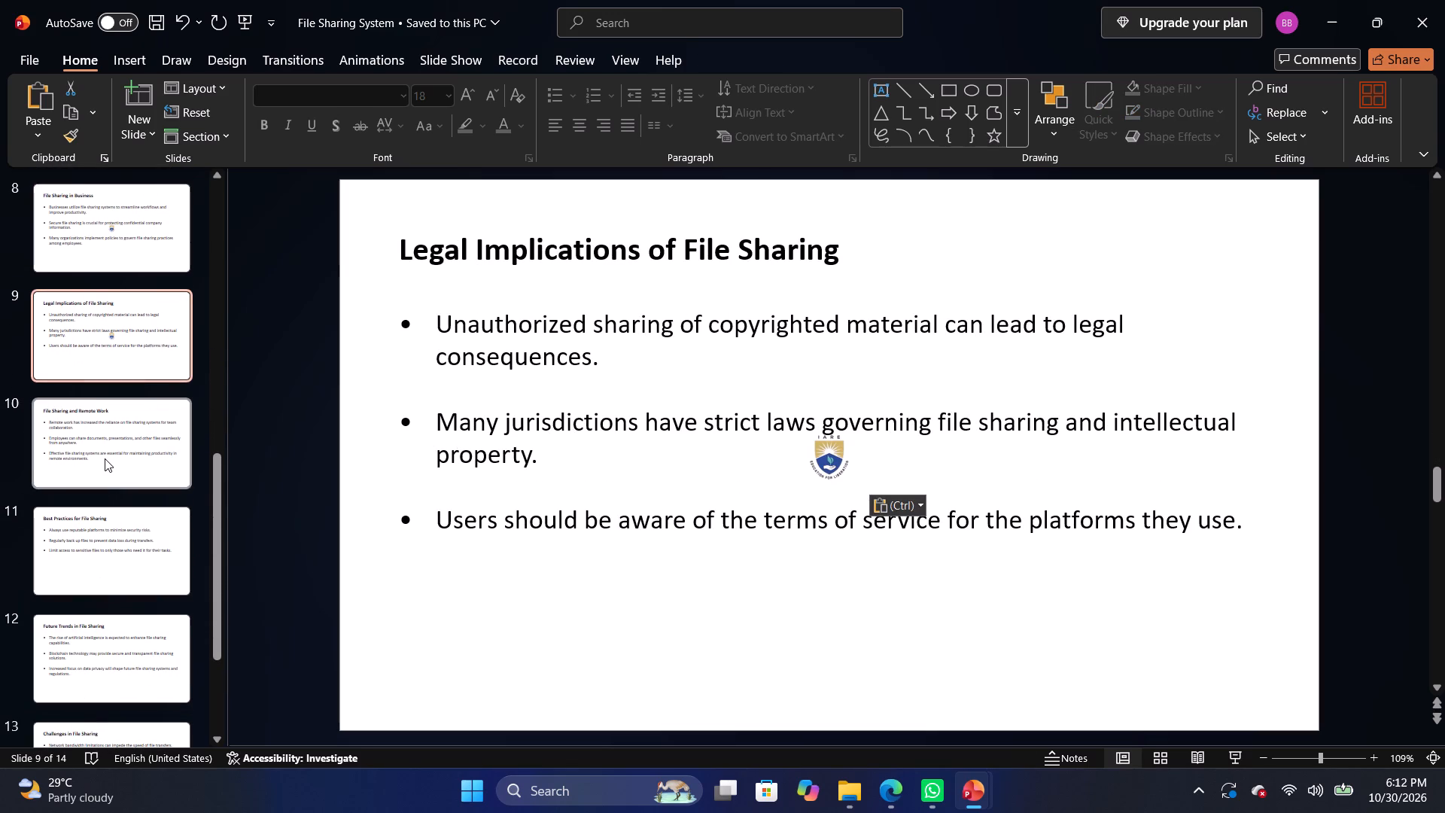
click(105, 458)
key(ctrl+v)
click(105, 502)
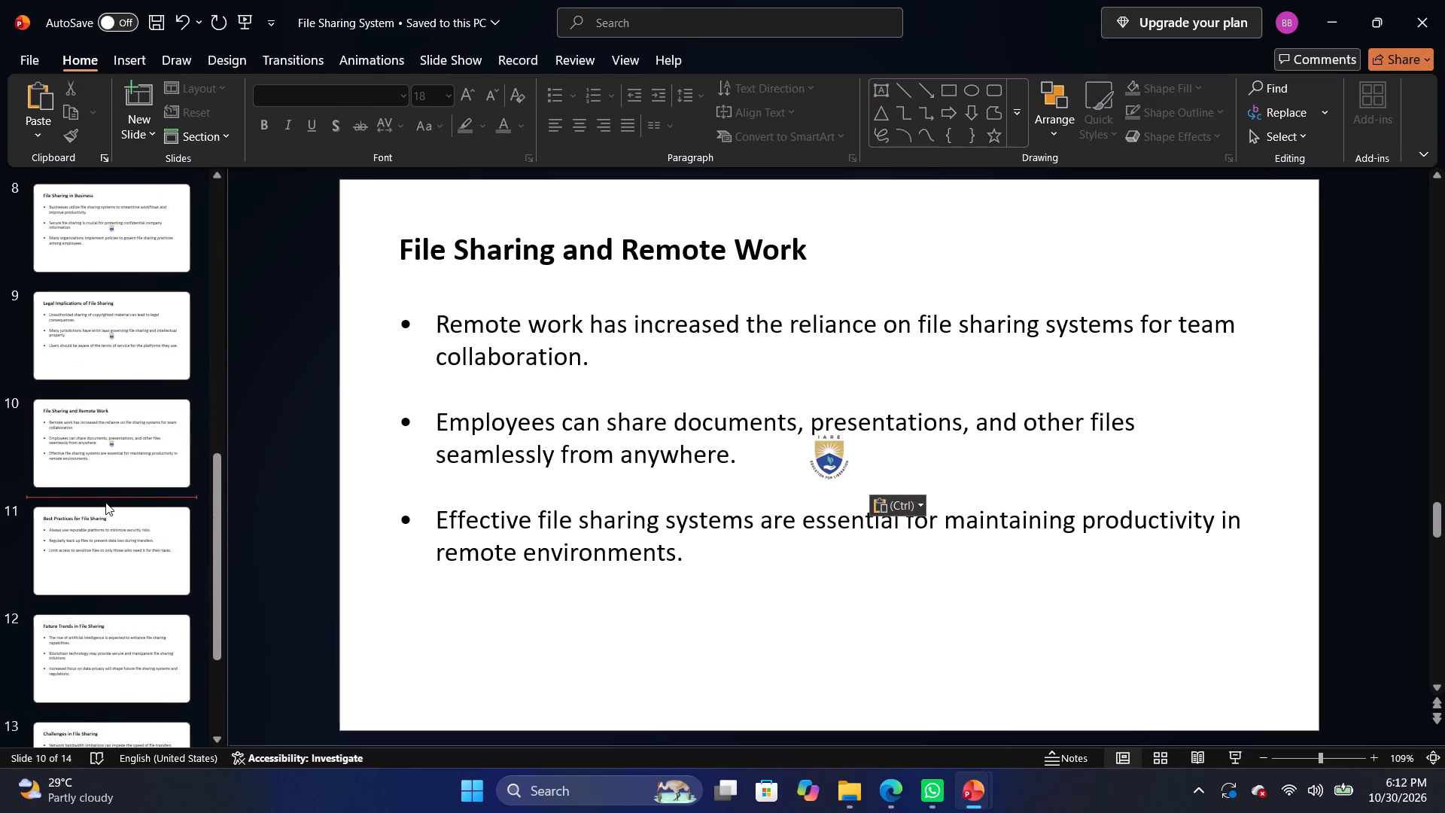
click(128, 570)
key(ctrl+v)
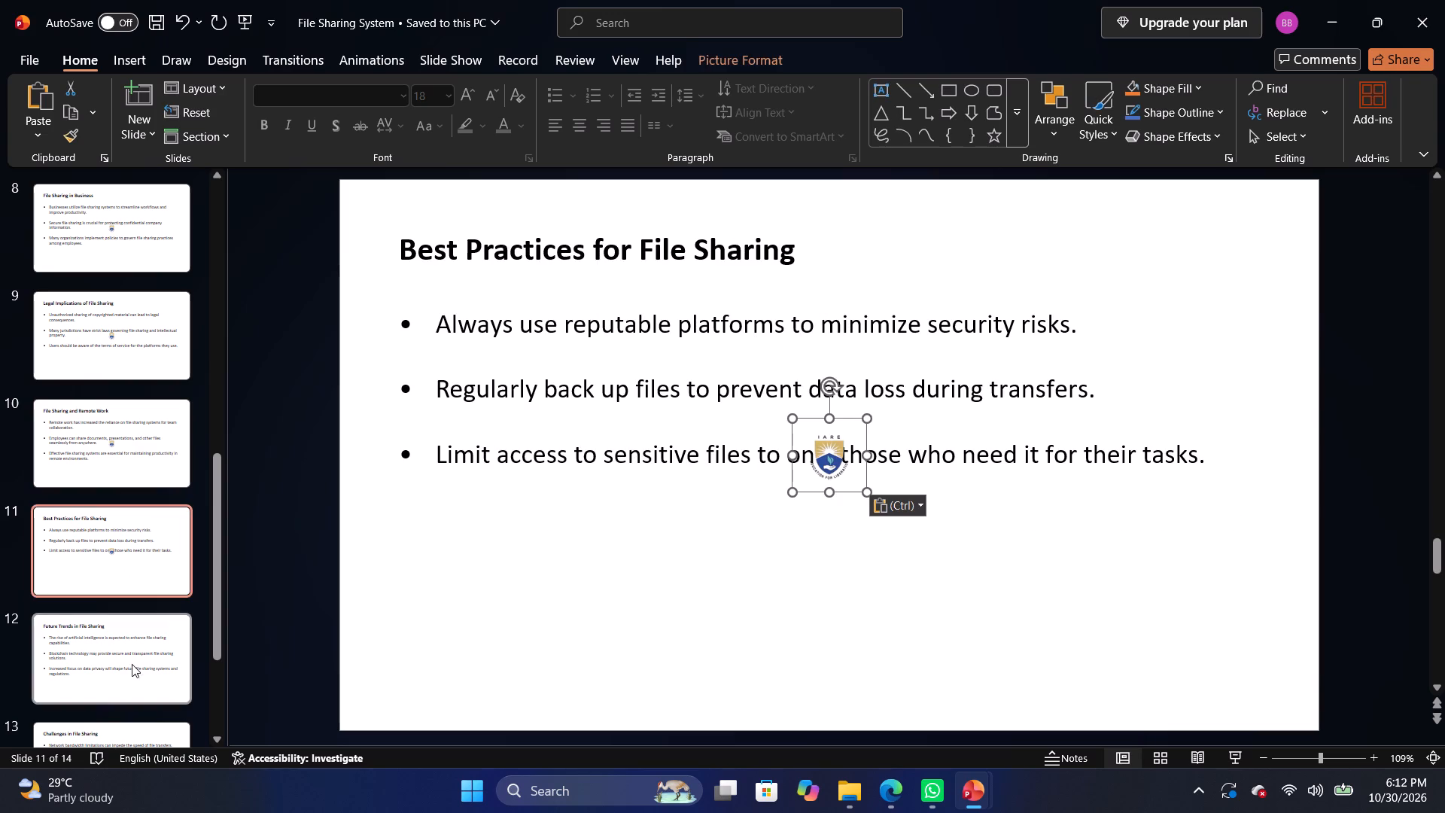
click(132, 666)
key(ctrl+v)
scroll(133, 685, down, 1)
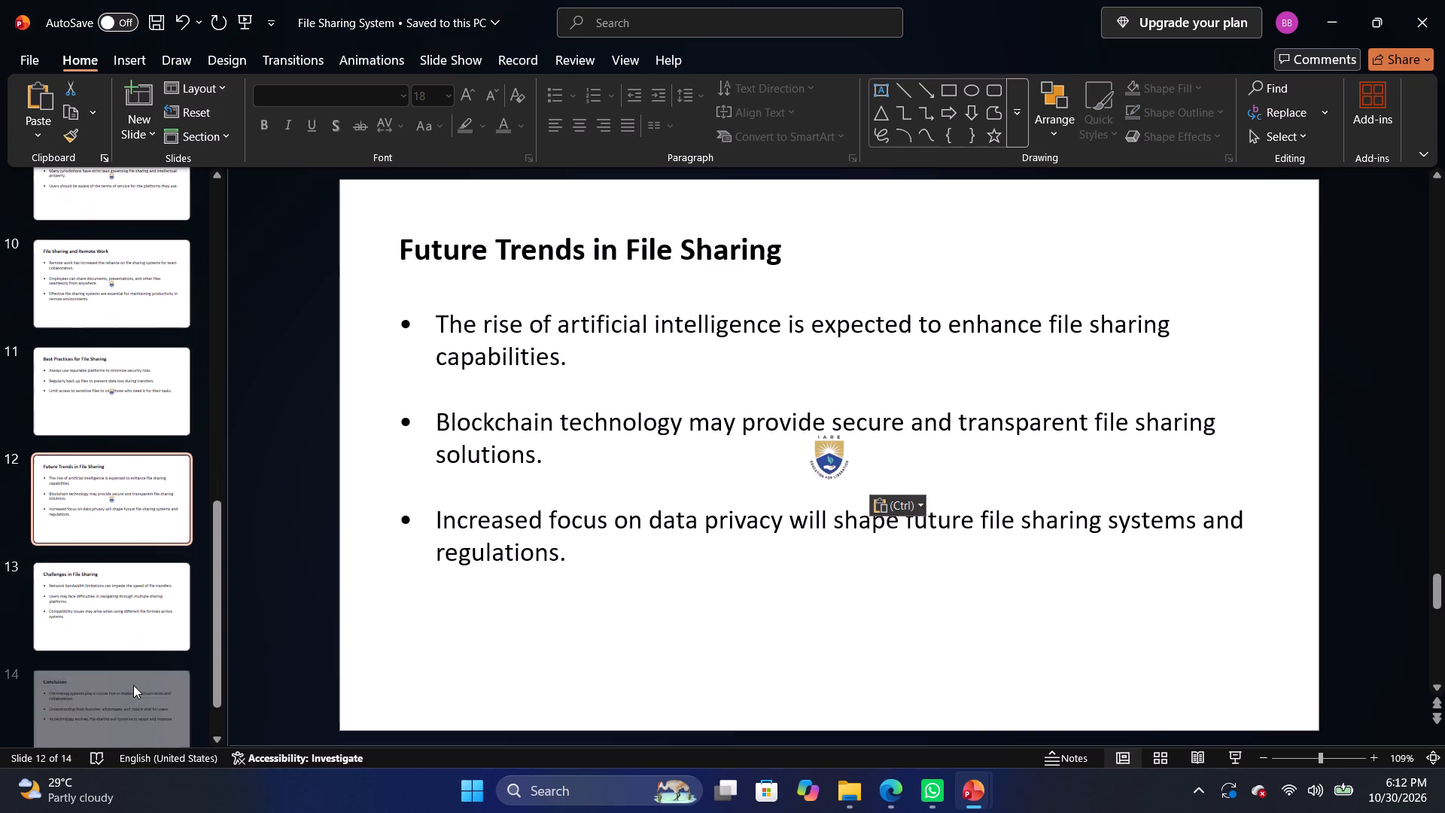
scroll(133, 685, down, 1)
click(126, 556)
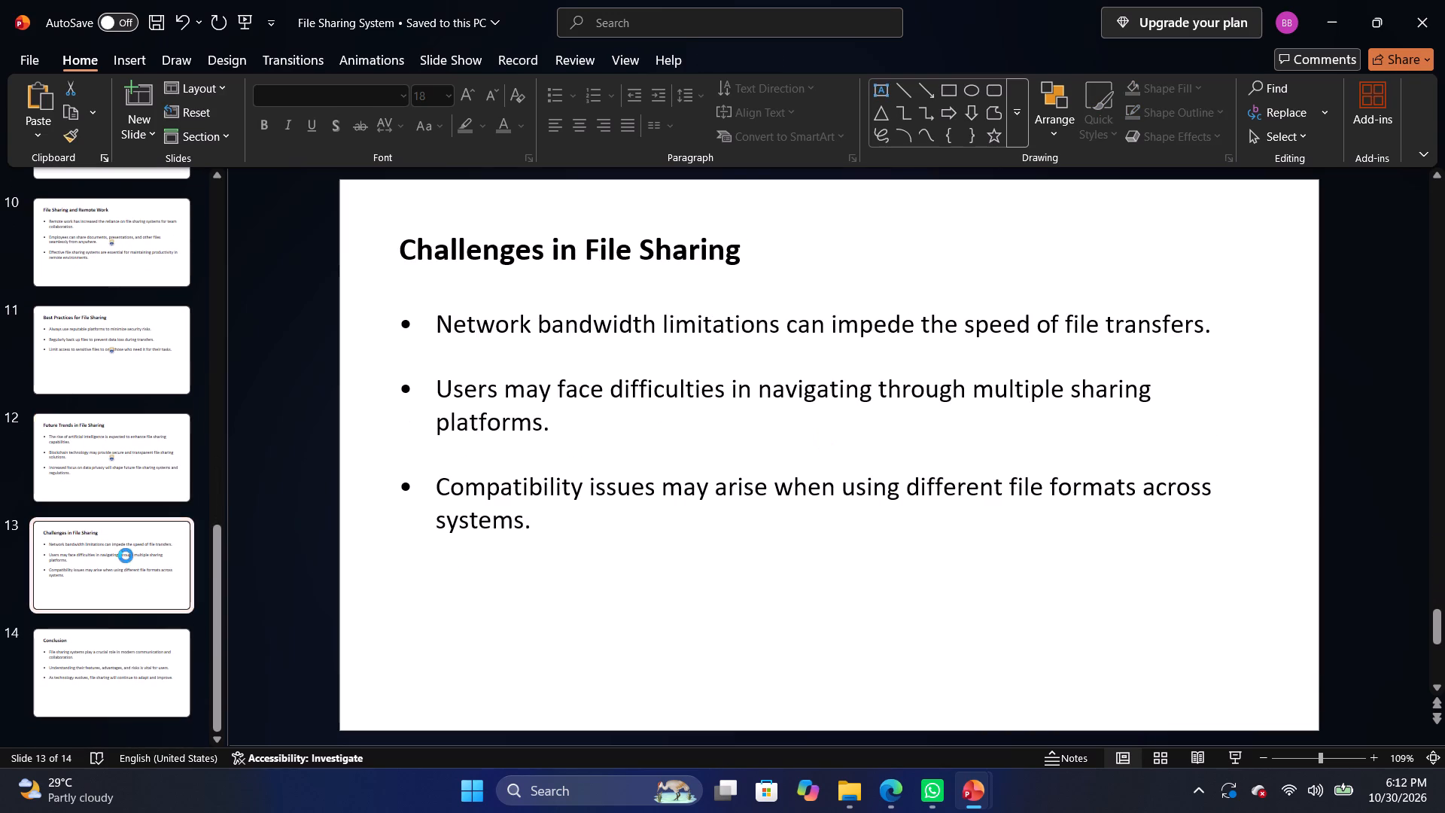
key(ctrl+v)
click(126, 689)
key(ctrl+v)
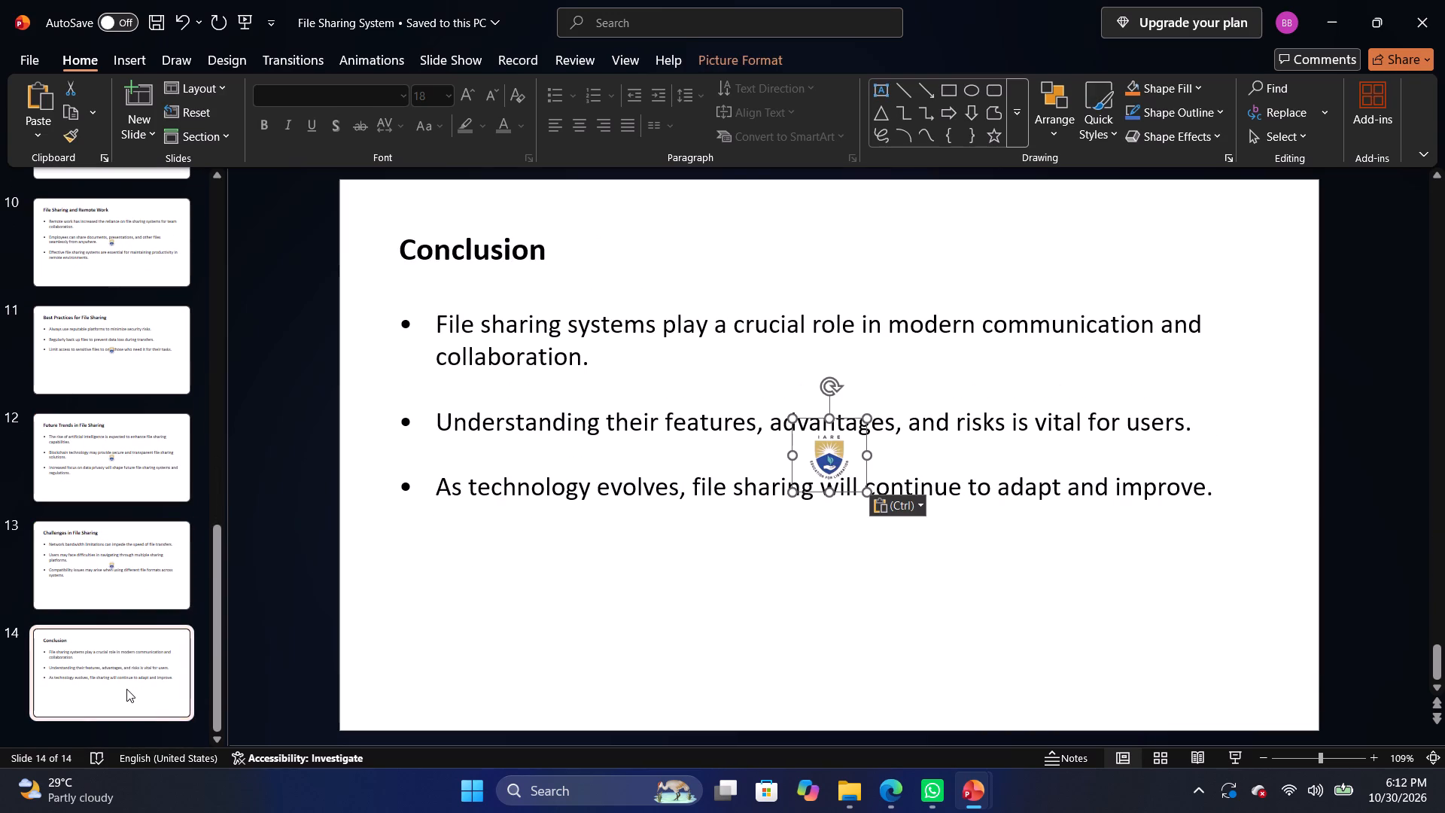
Add a blank slide 15 after the "Conclusion" slide.
click(127, 127)
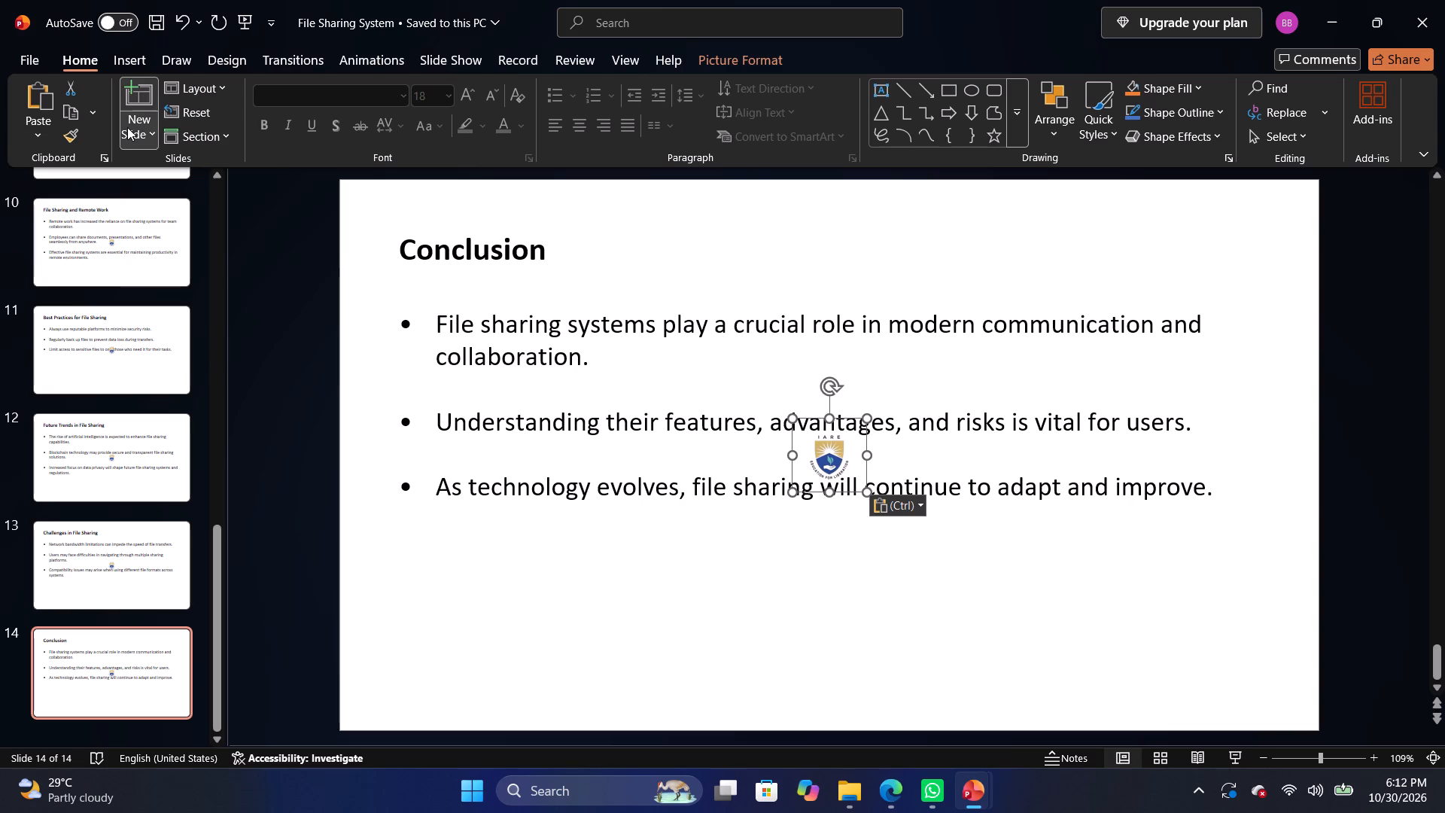
click(166, 199)
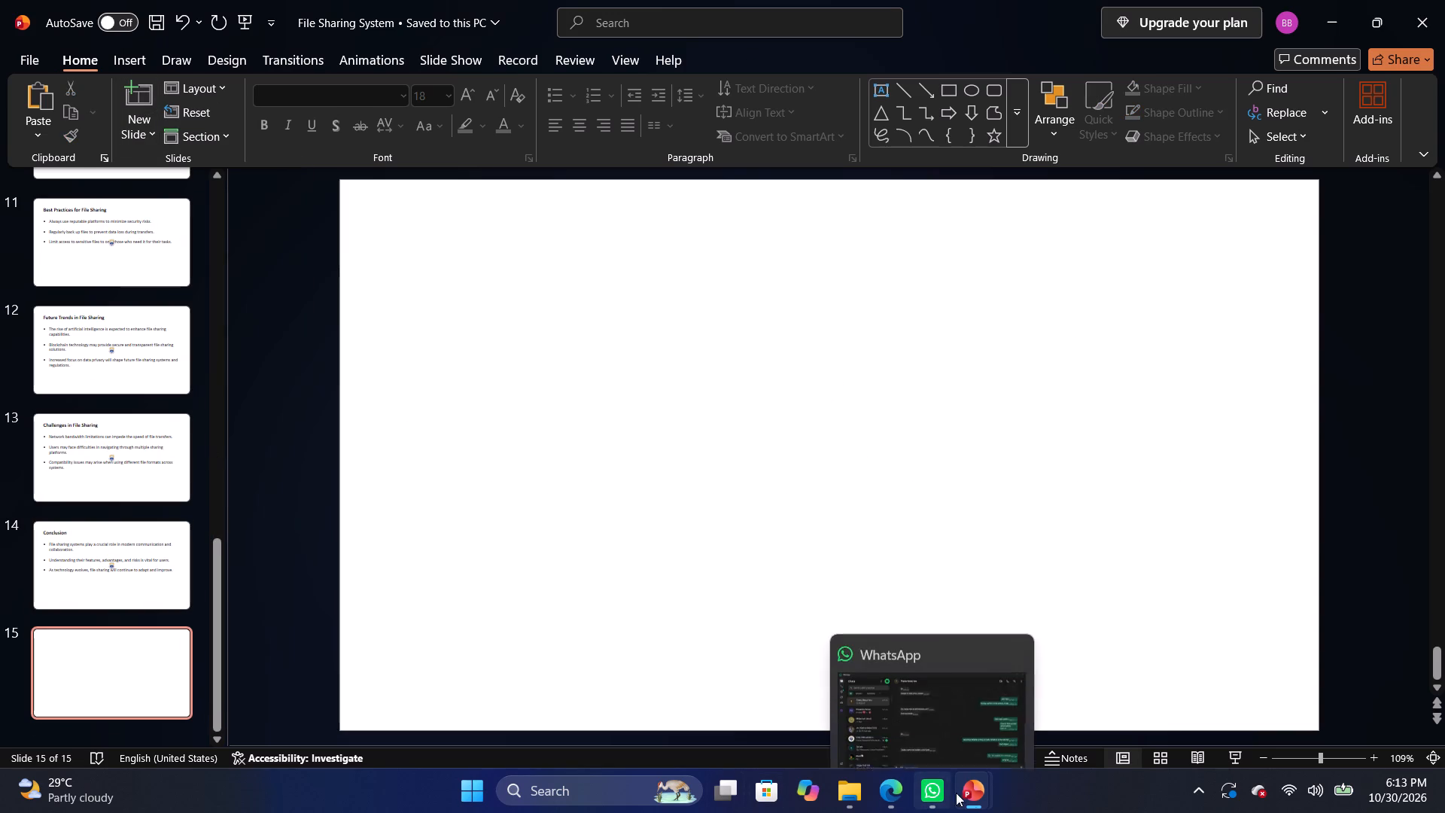
Switch to the E-Governance Citizen Portal deck and open its closing "Thank You" slide 17.
click(914, 710)
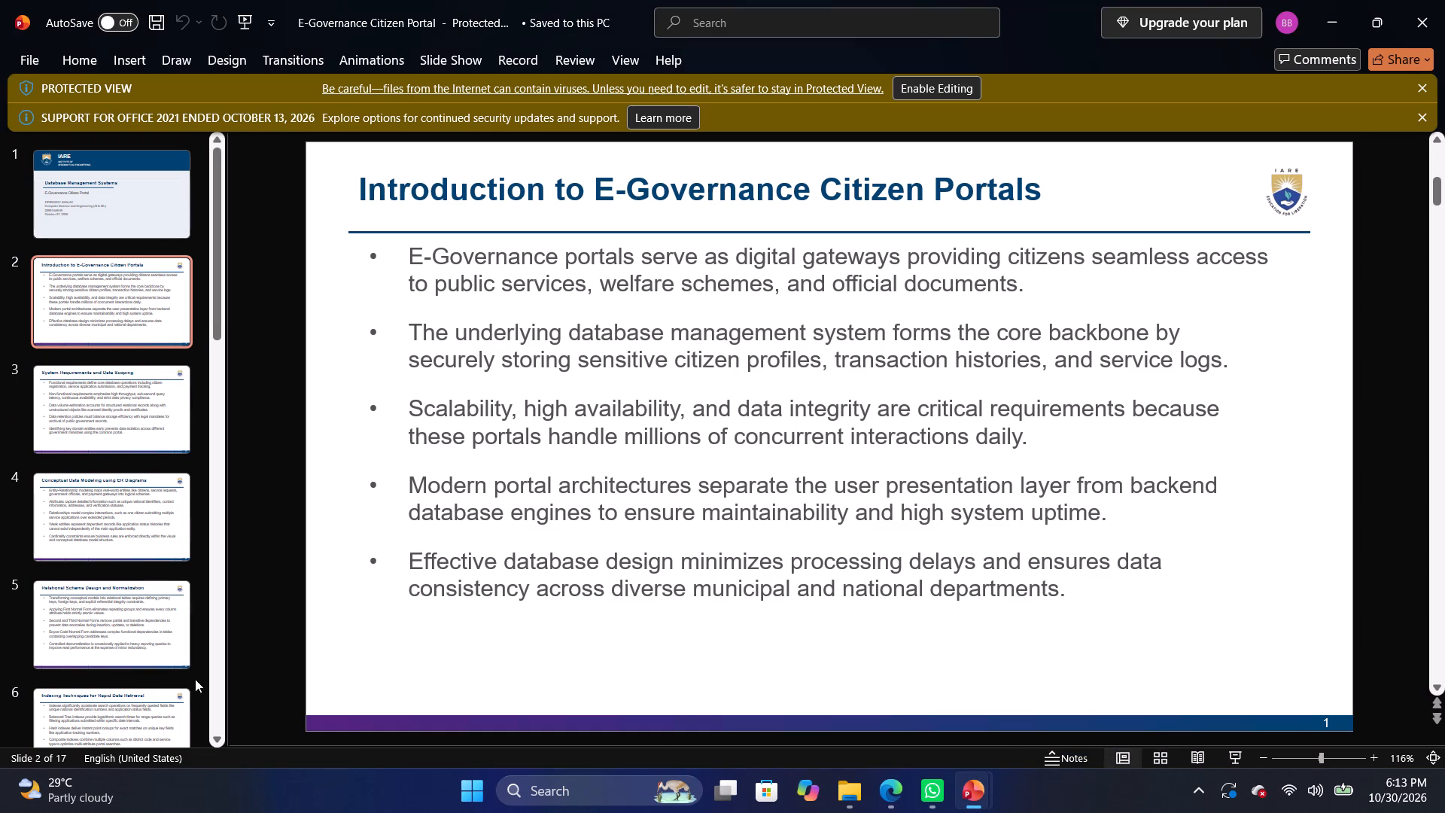
scroll(184, 672, down, 9)
click(184, 672)
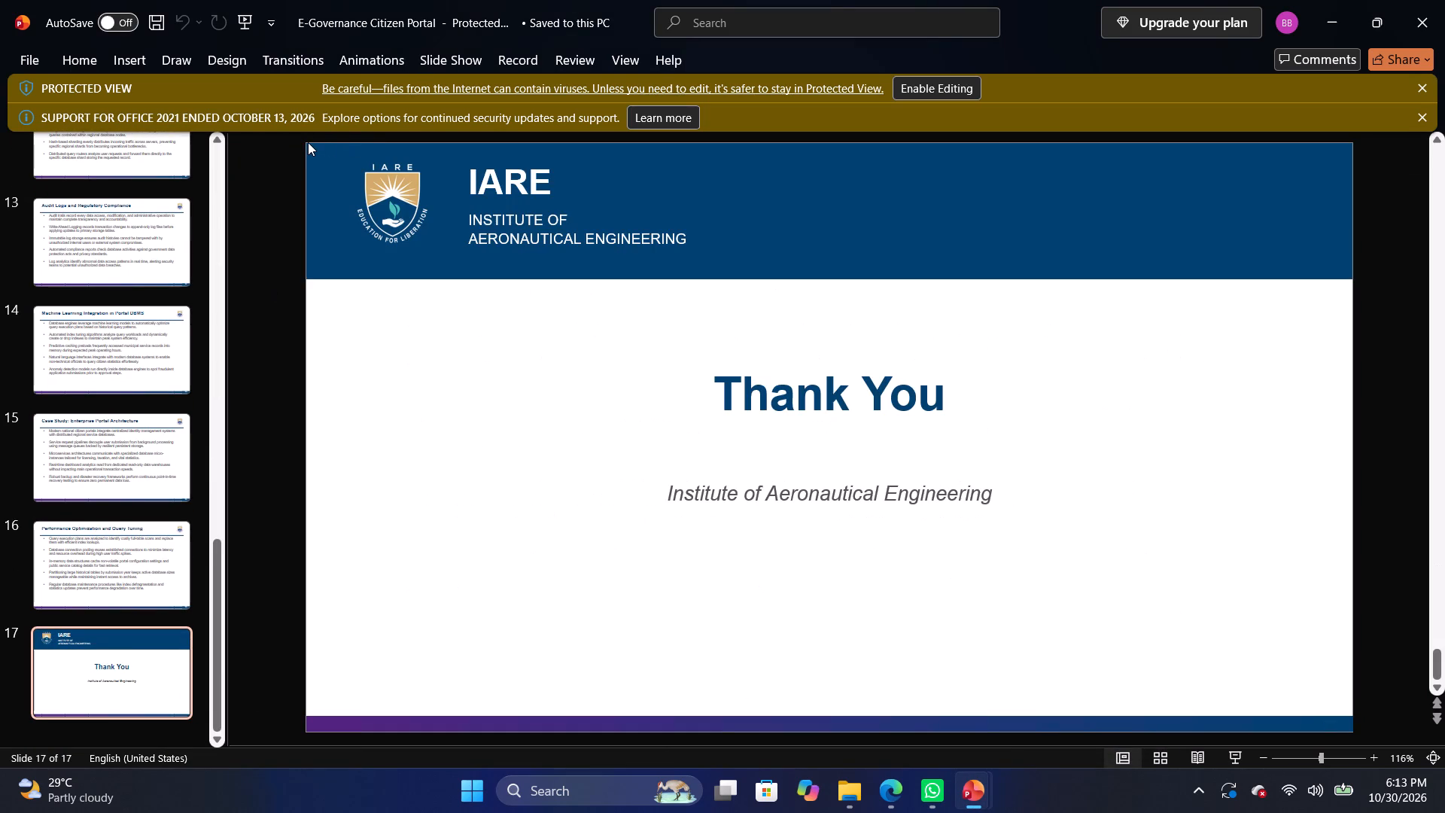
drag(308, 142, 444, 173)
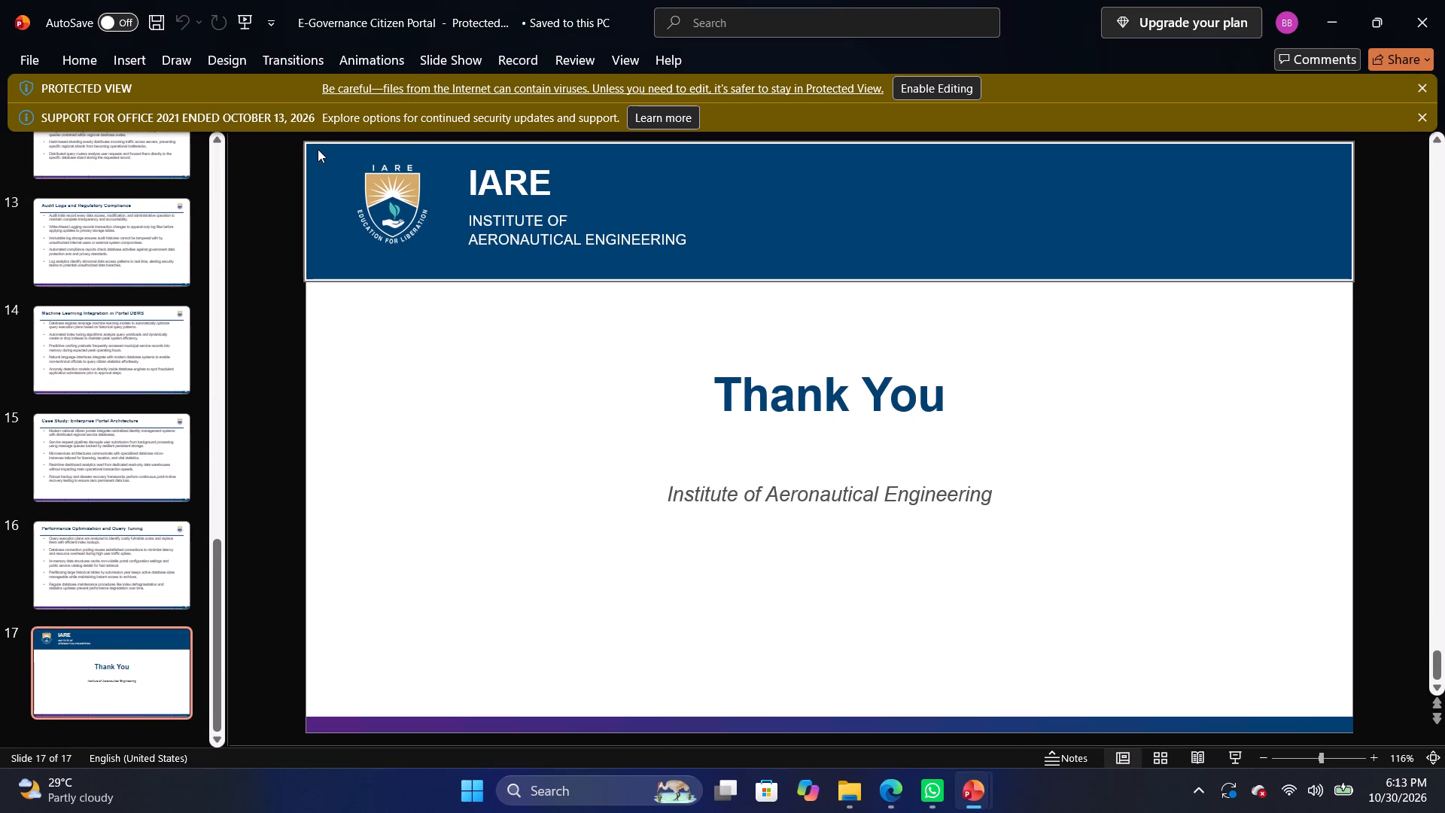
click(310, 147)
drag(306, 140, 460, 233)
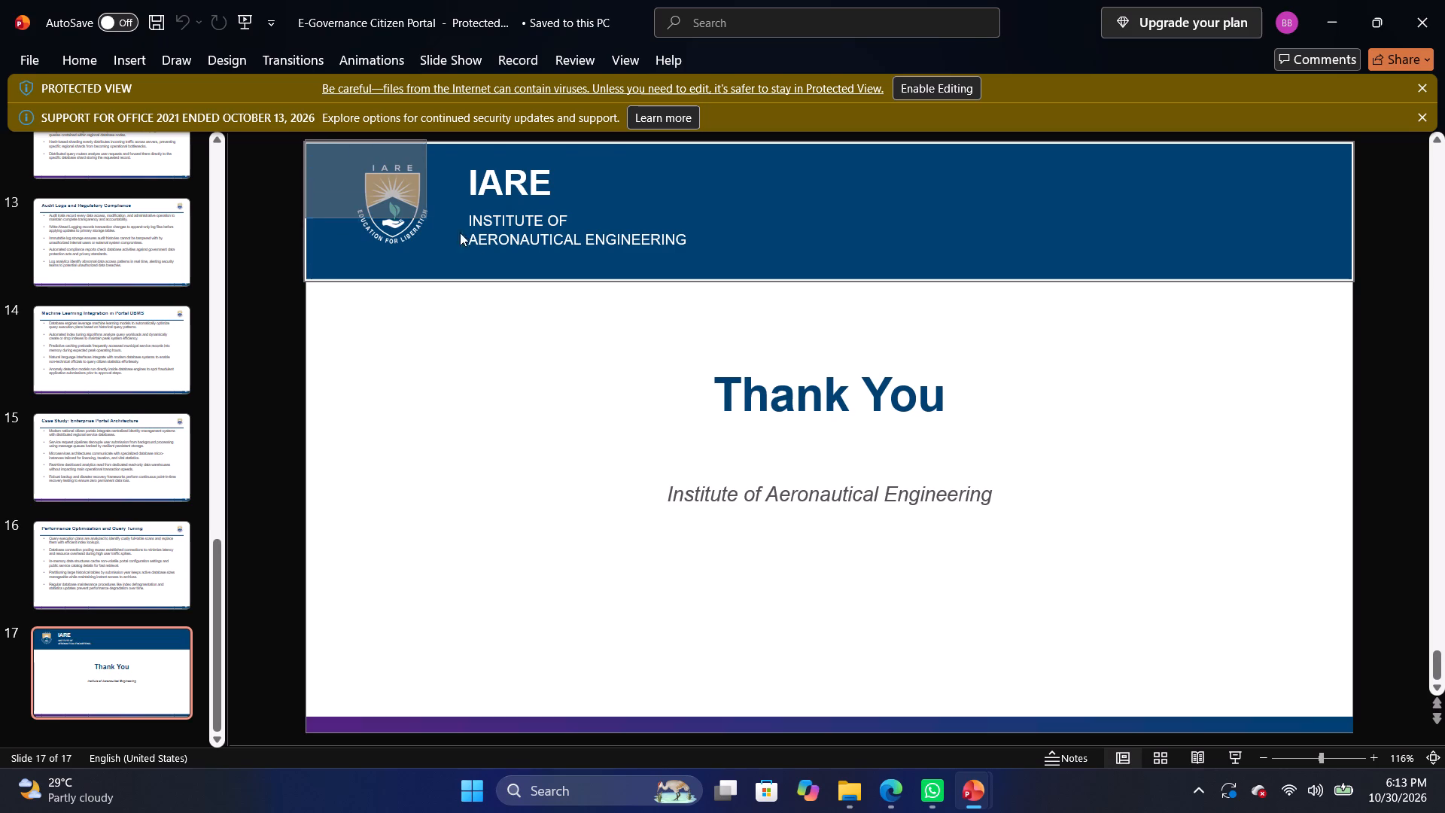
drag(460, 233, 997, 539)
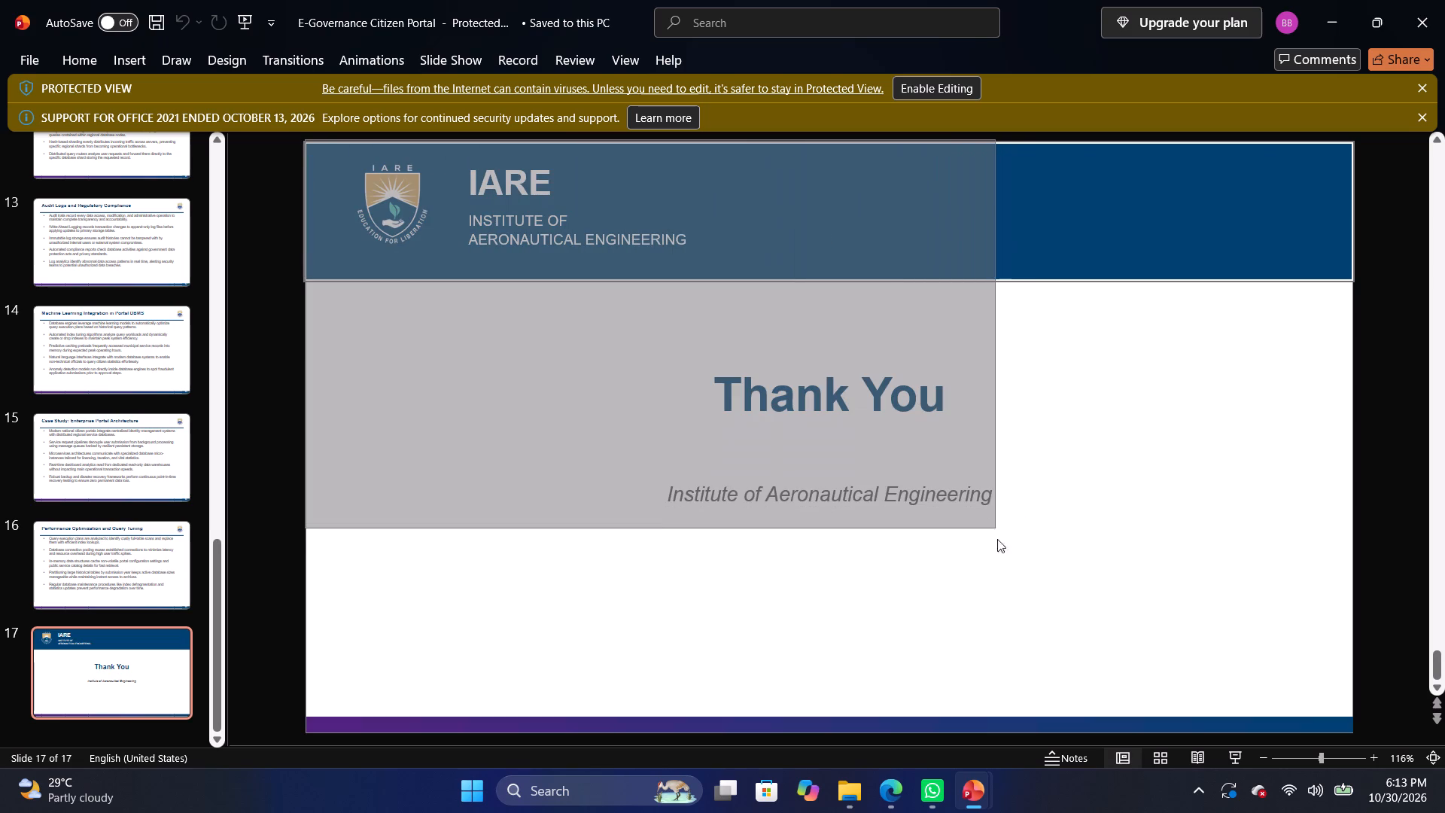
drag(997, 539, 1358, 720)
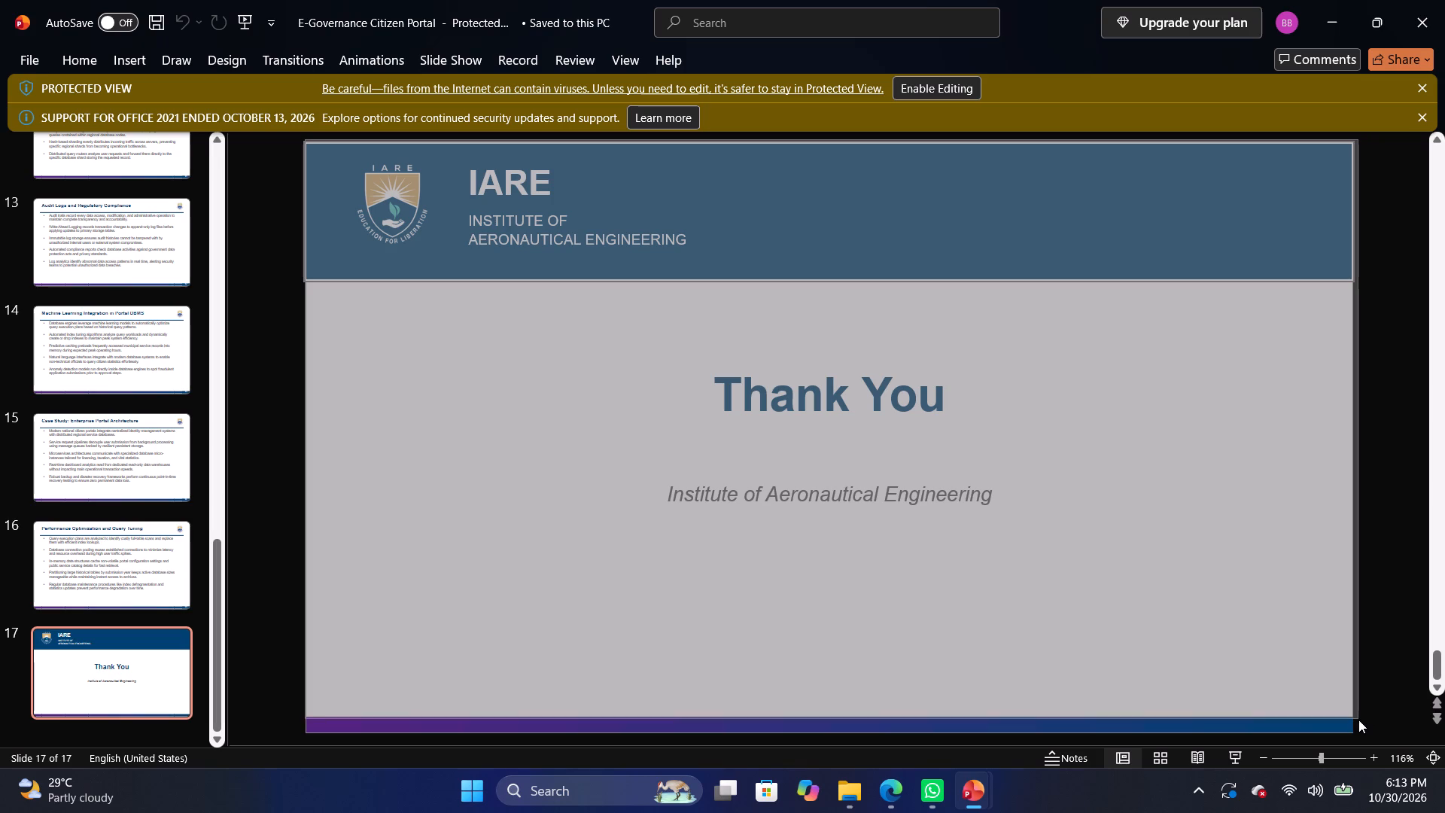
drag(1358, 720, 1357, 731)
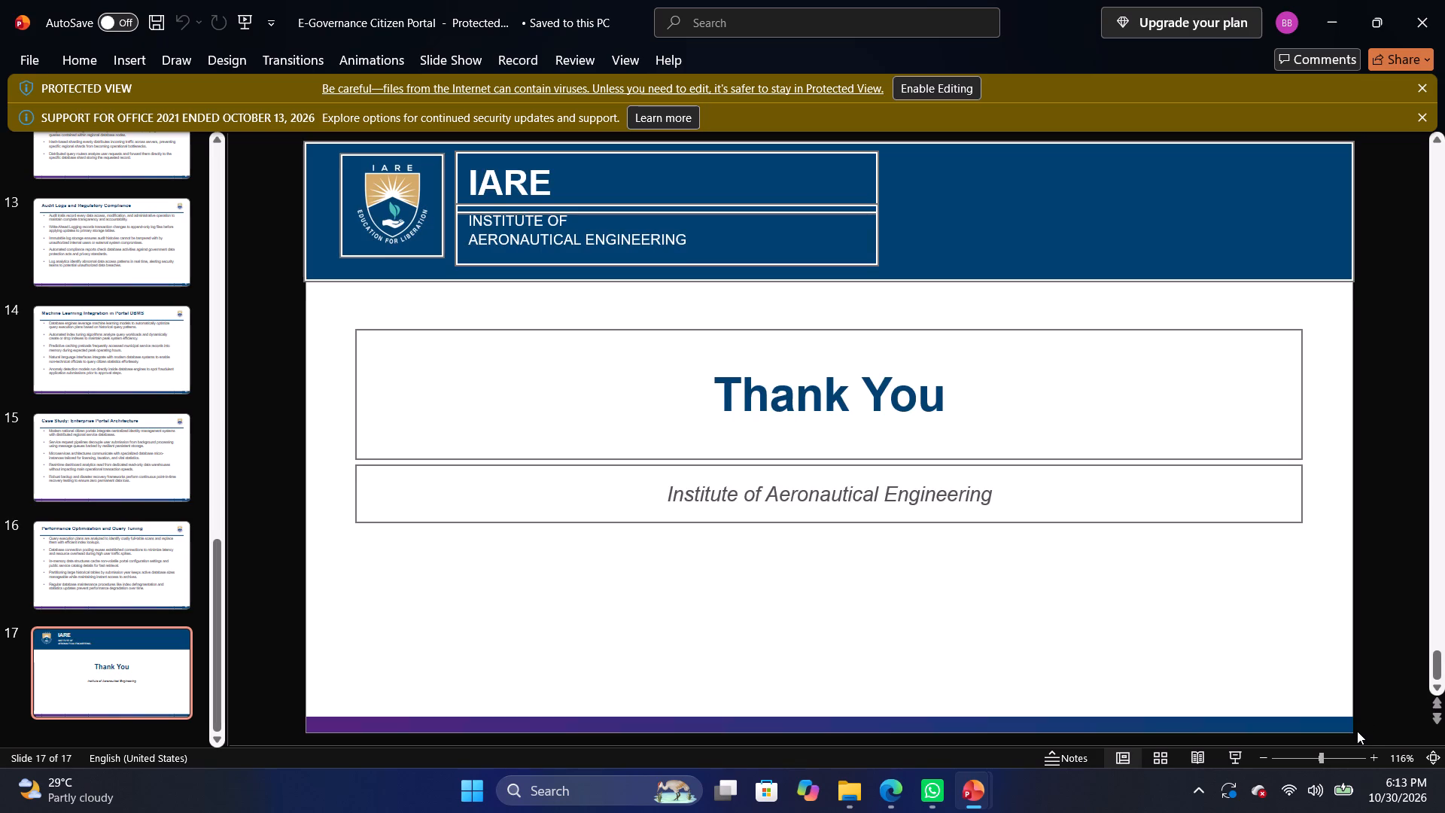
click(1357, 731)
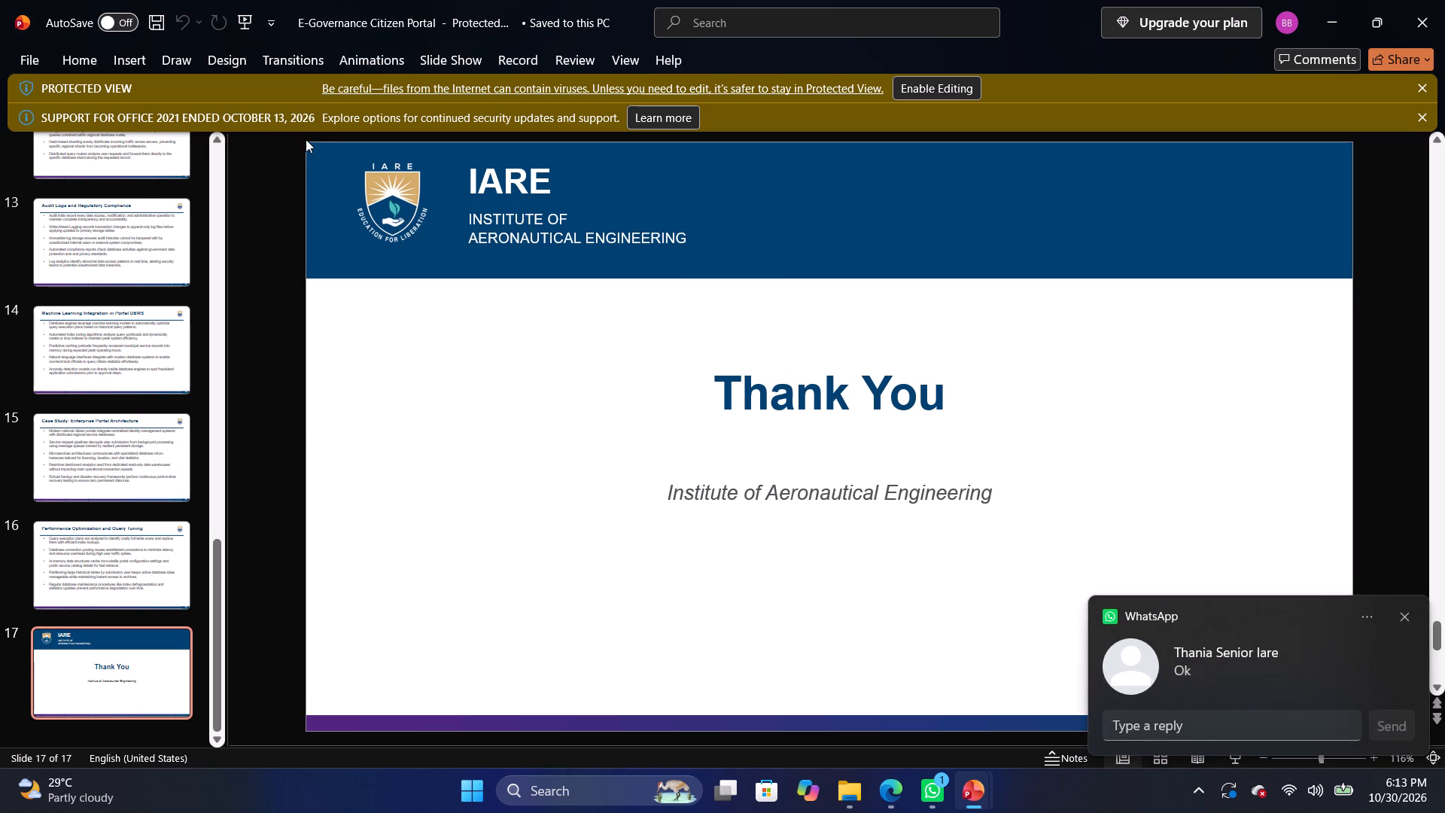
Copy every element of the "Thank You" slide: the IARE header band, logo, texts and the gradient footer strip.
drag(306, 139, 432, 245)
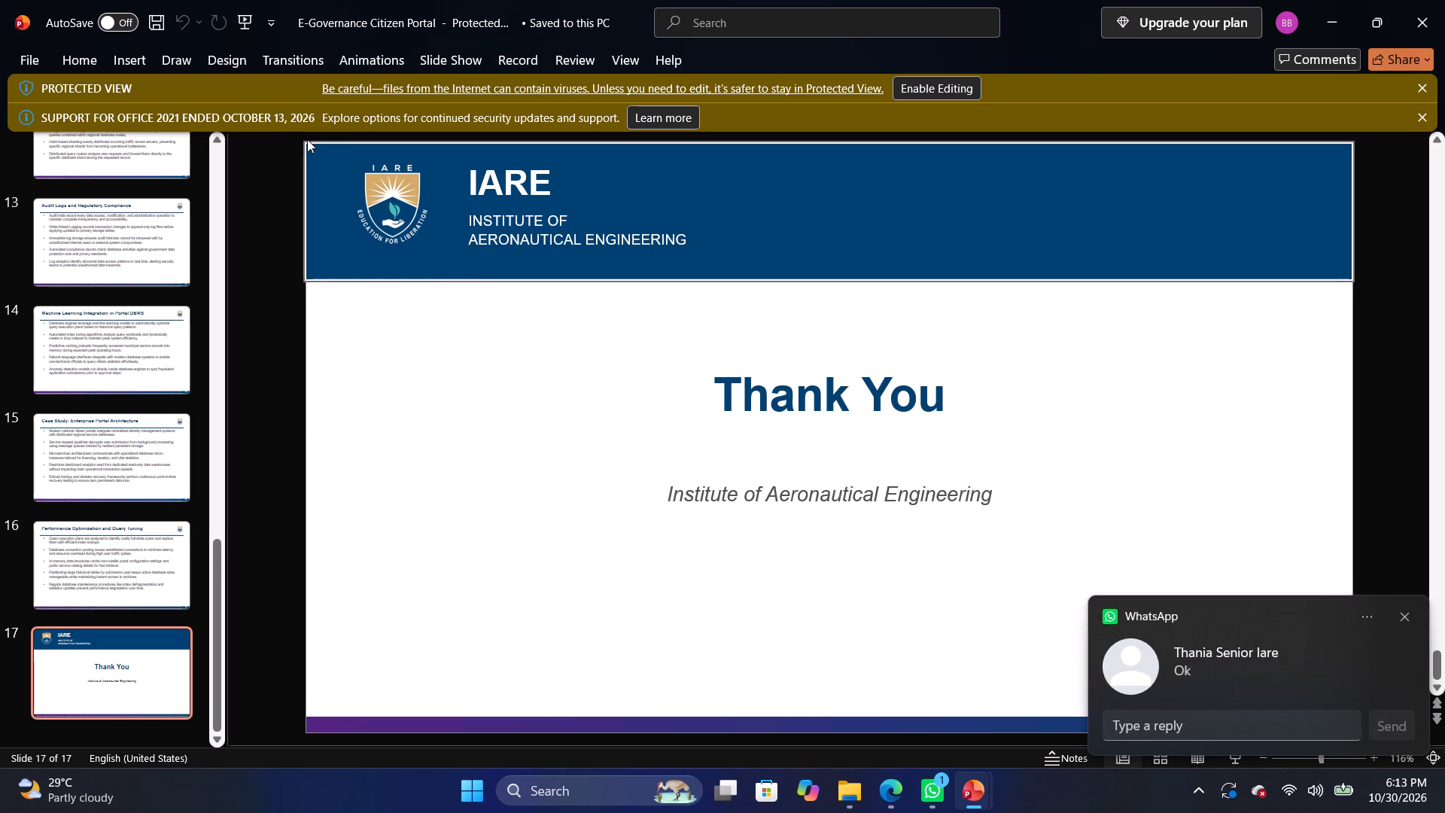
drag(306, 139, 652, 337)
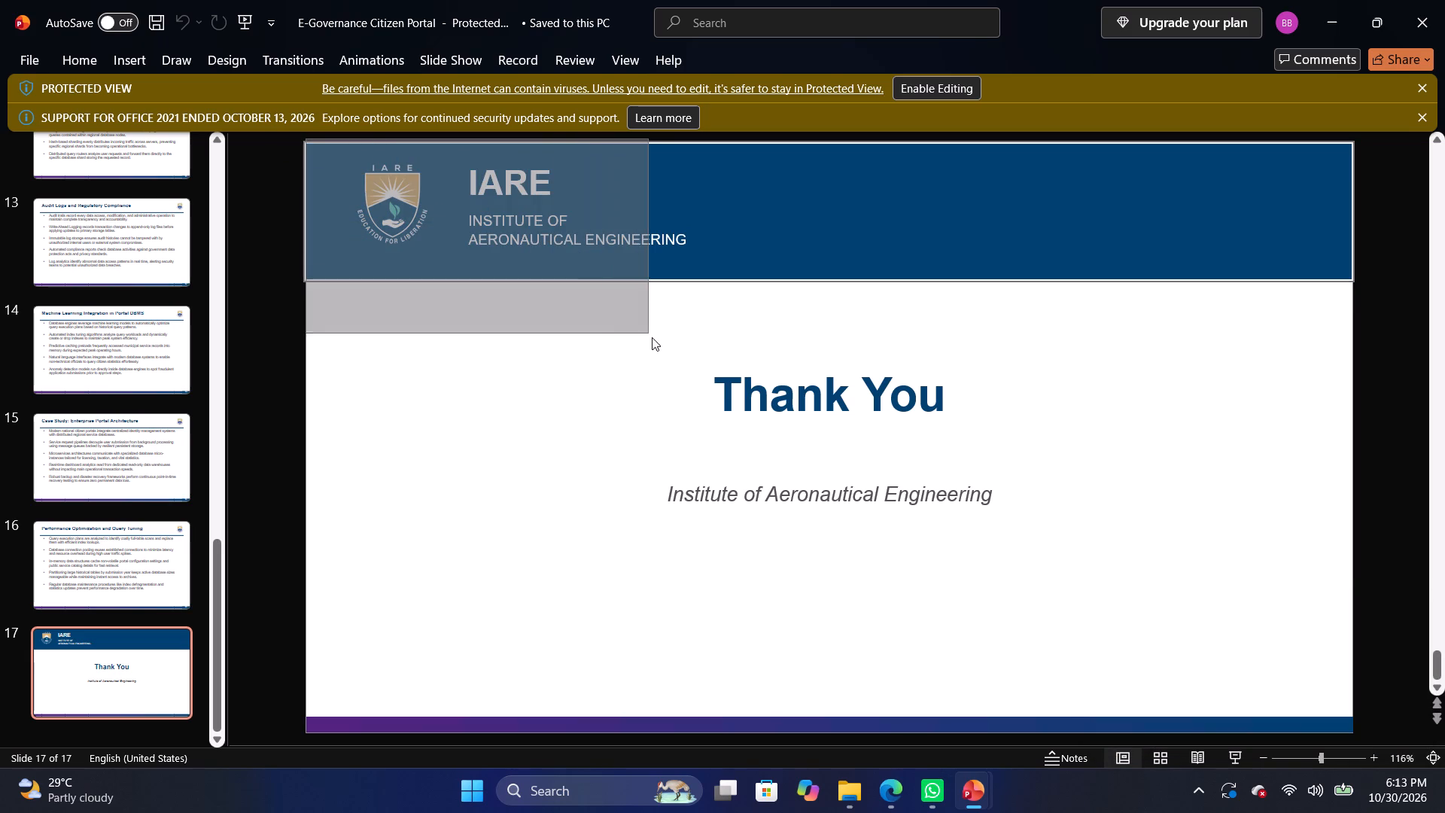
drag(652, 337, 1122, 754)
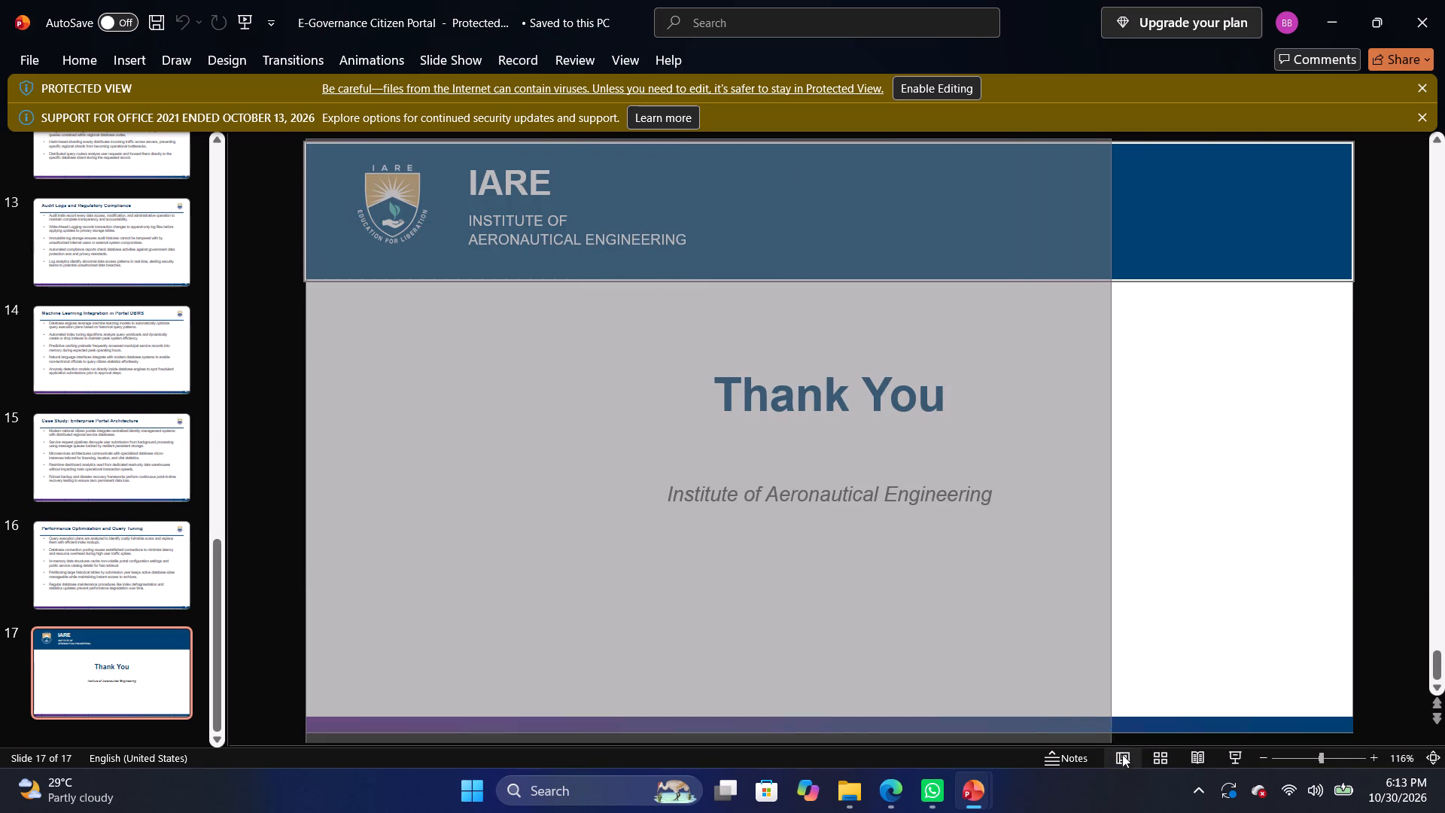
drag(1122, 754, 1361, 750)
key(ctrl+c)
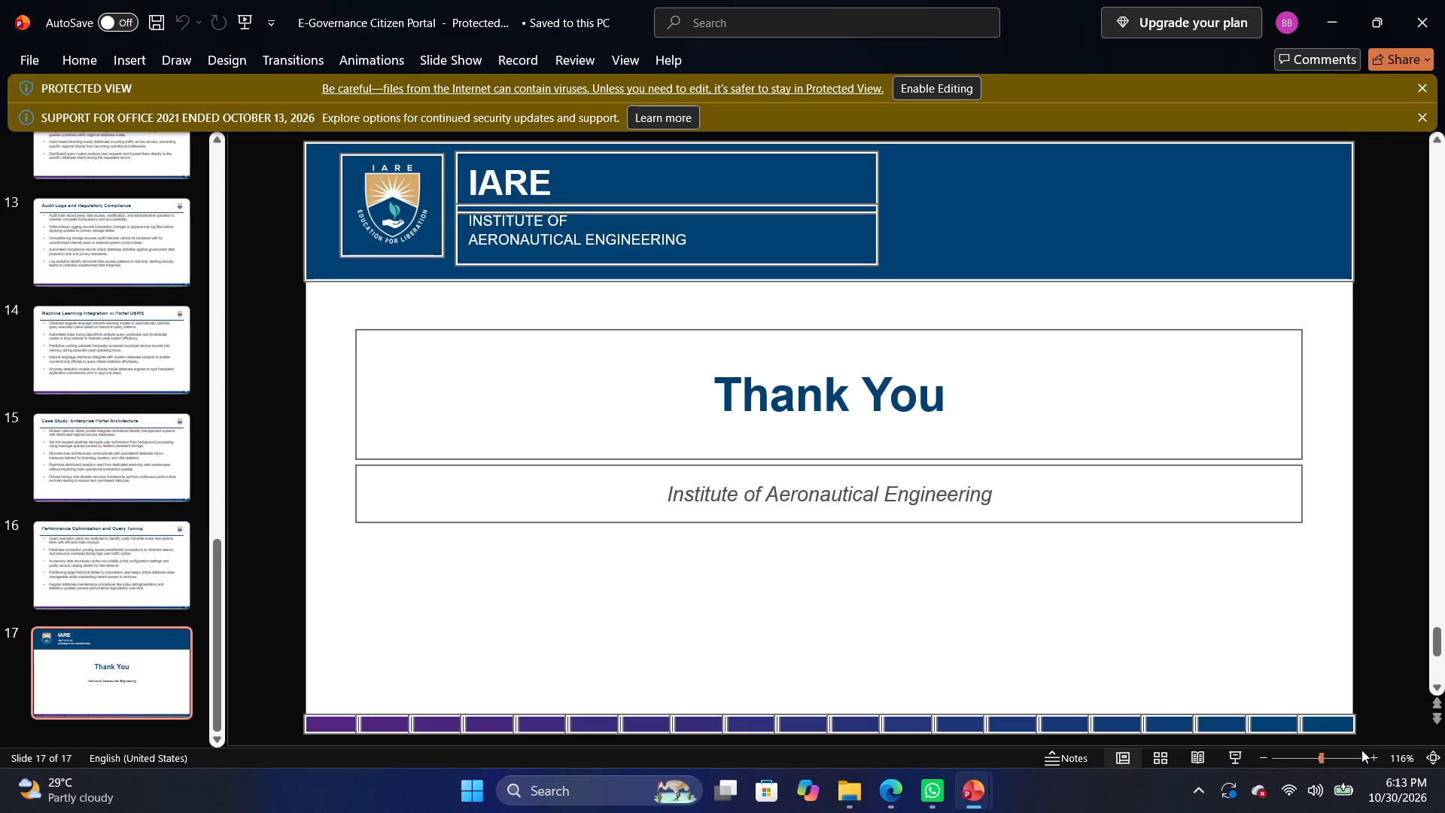
click(1165, 617)
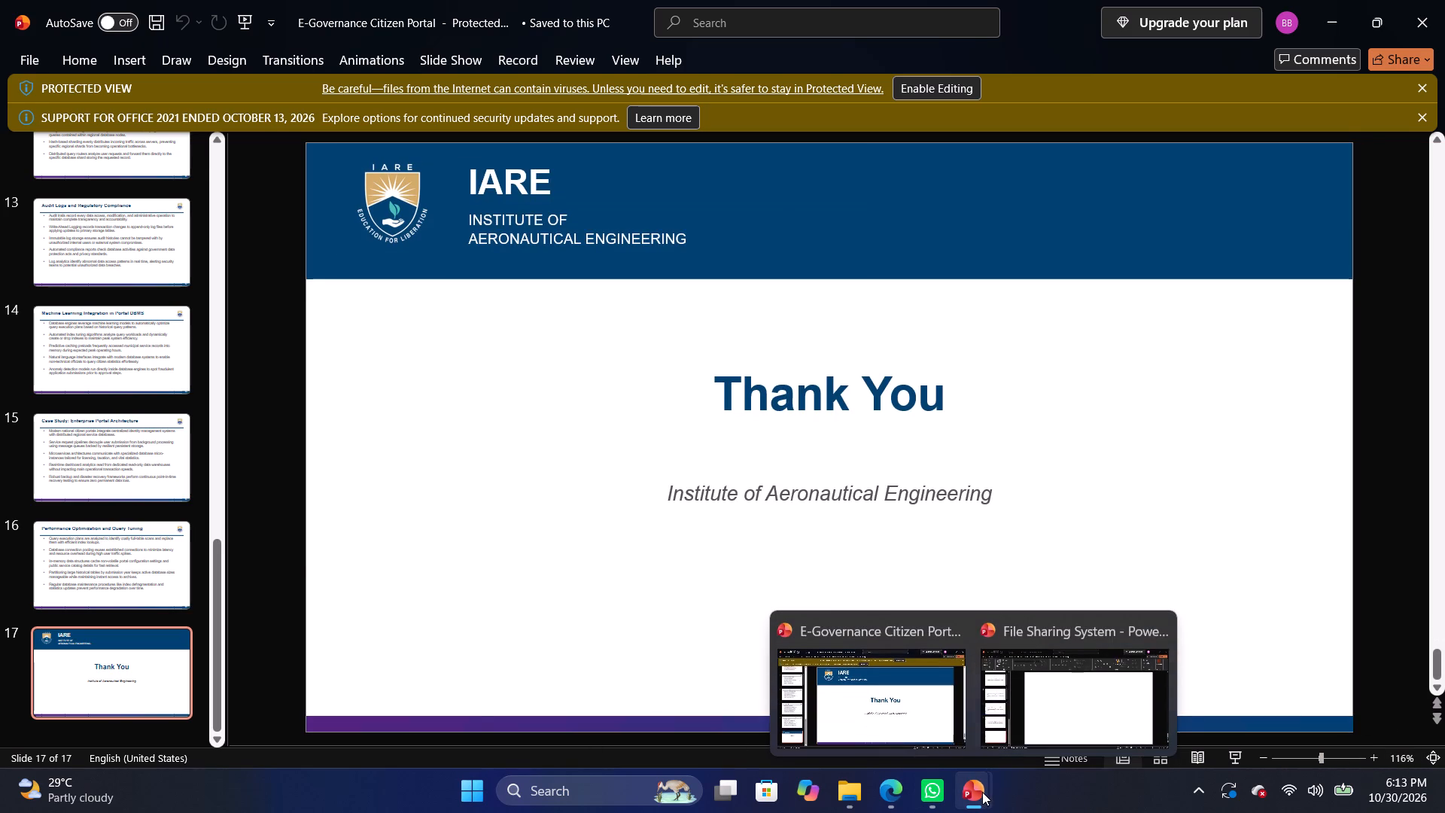
Paste the copied "Thank You" slide elements onto blank slide 15 of the File Sharing System deck.
click(1057, 688)
key(ctrl+v)
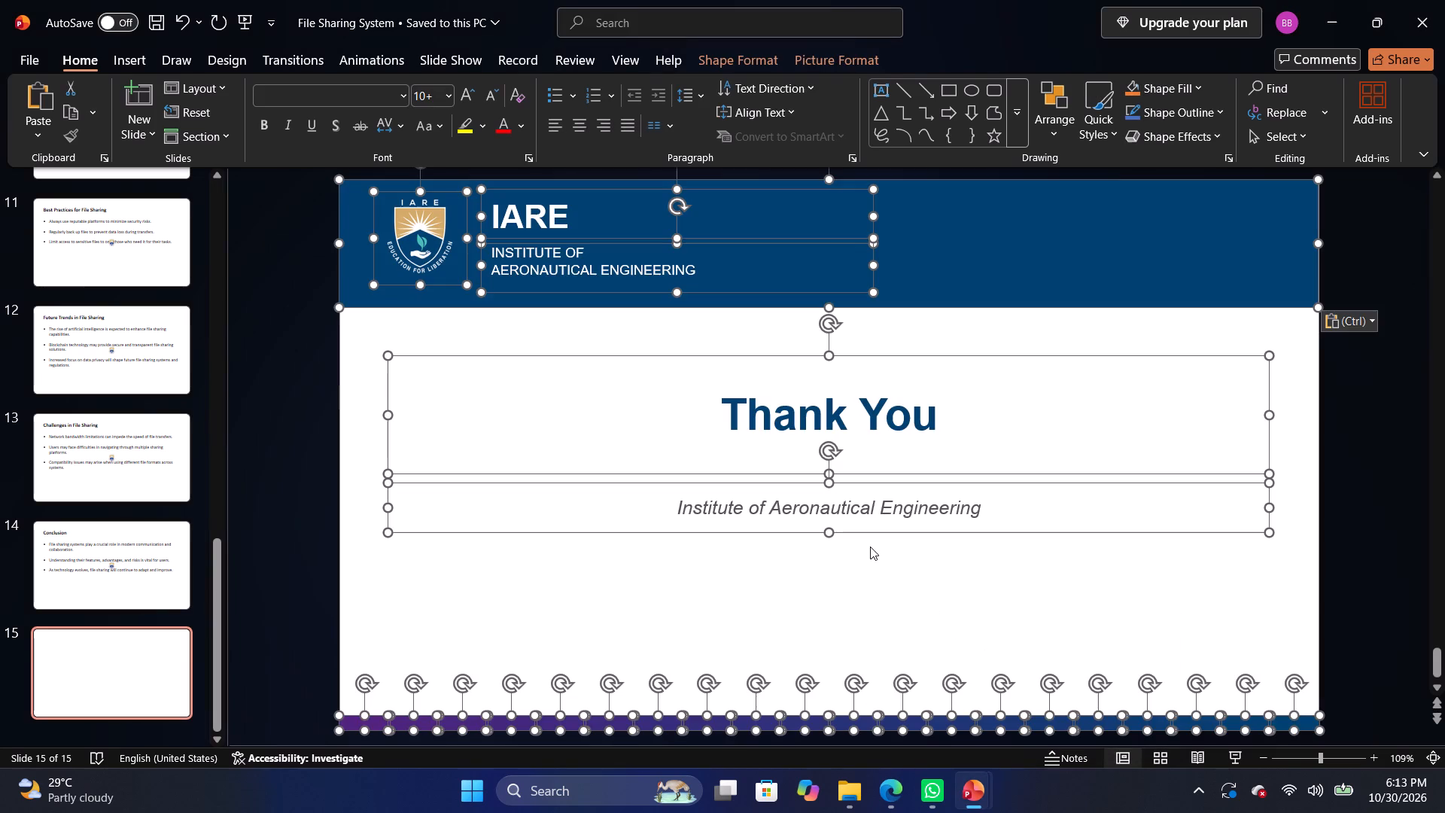
click(903, 542)
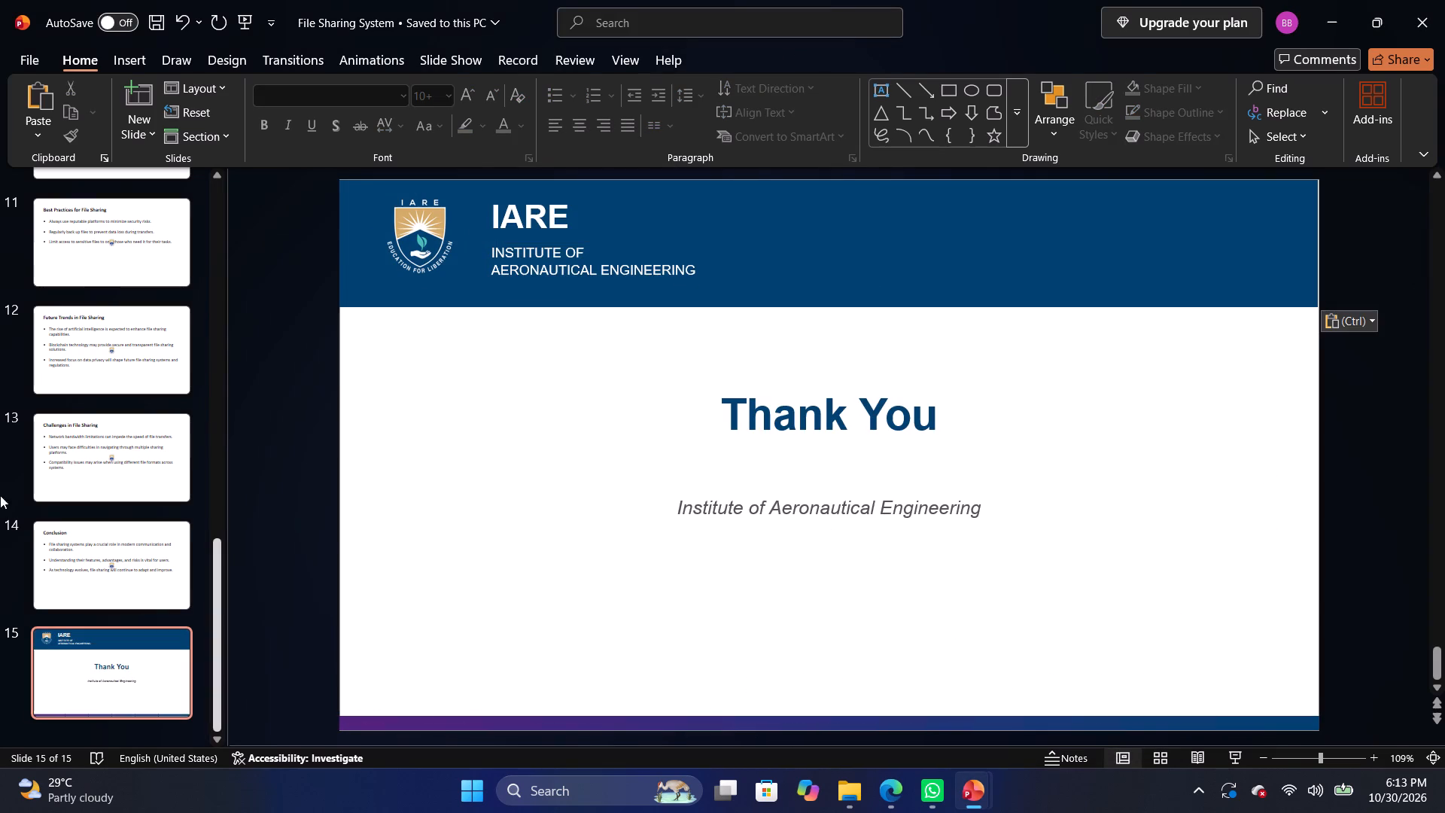
Move the IARE logo on the "Conclusion" slide 14 from the centre to the slide's top-right corner.
click(143, 574)
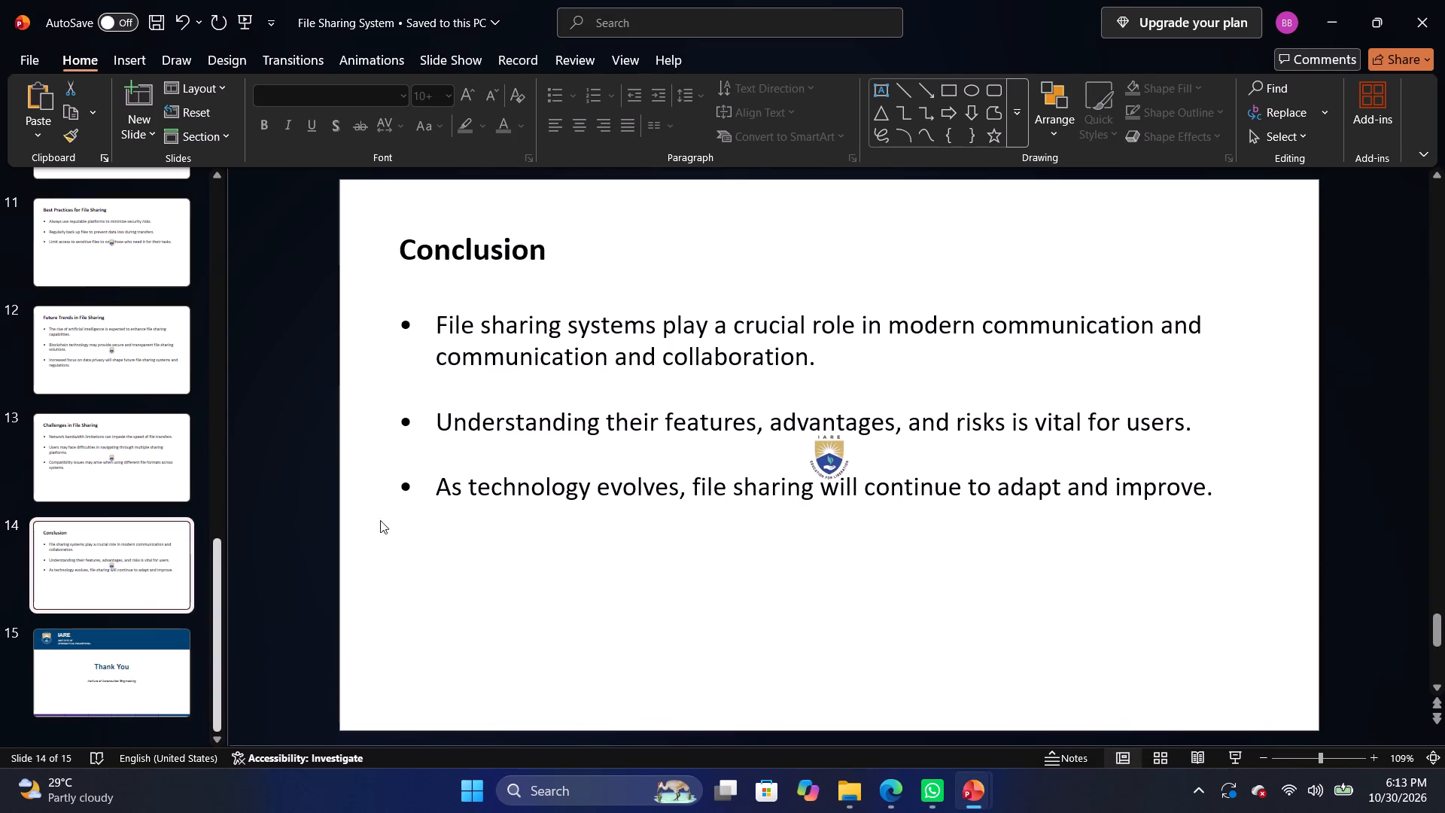
click(822, 458)
drag(822, 458, 923, 397)
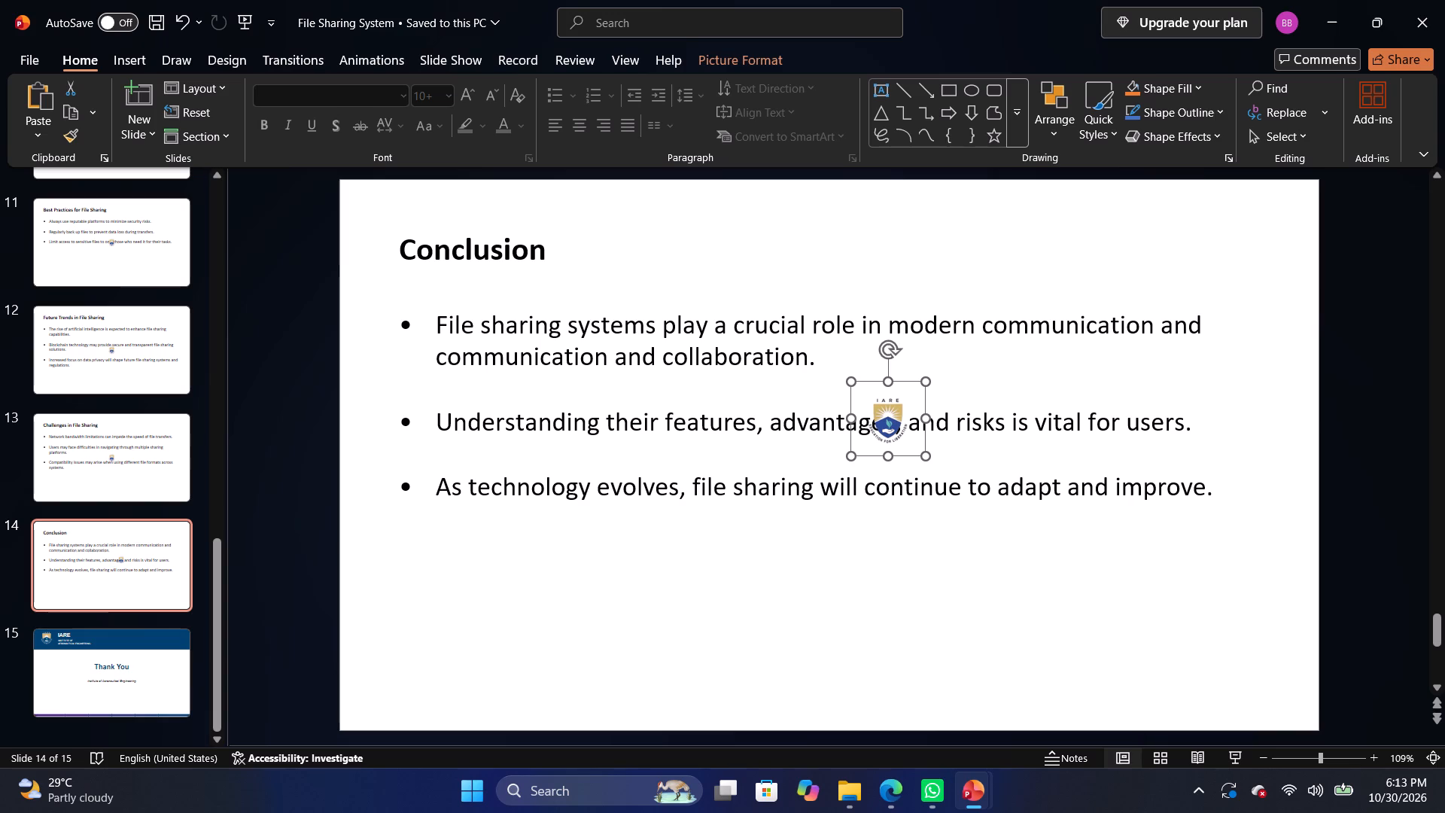
drag(881, 415, 1250, 230)
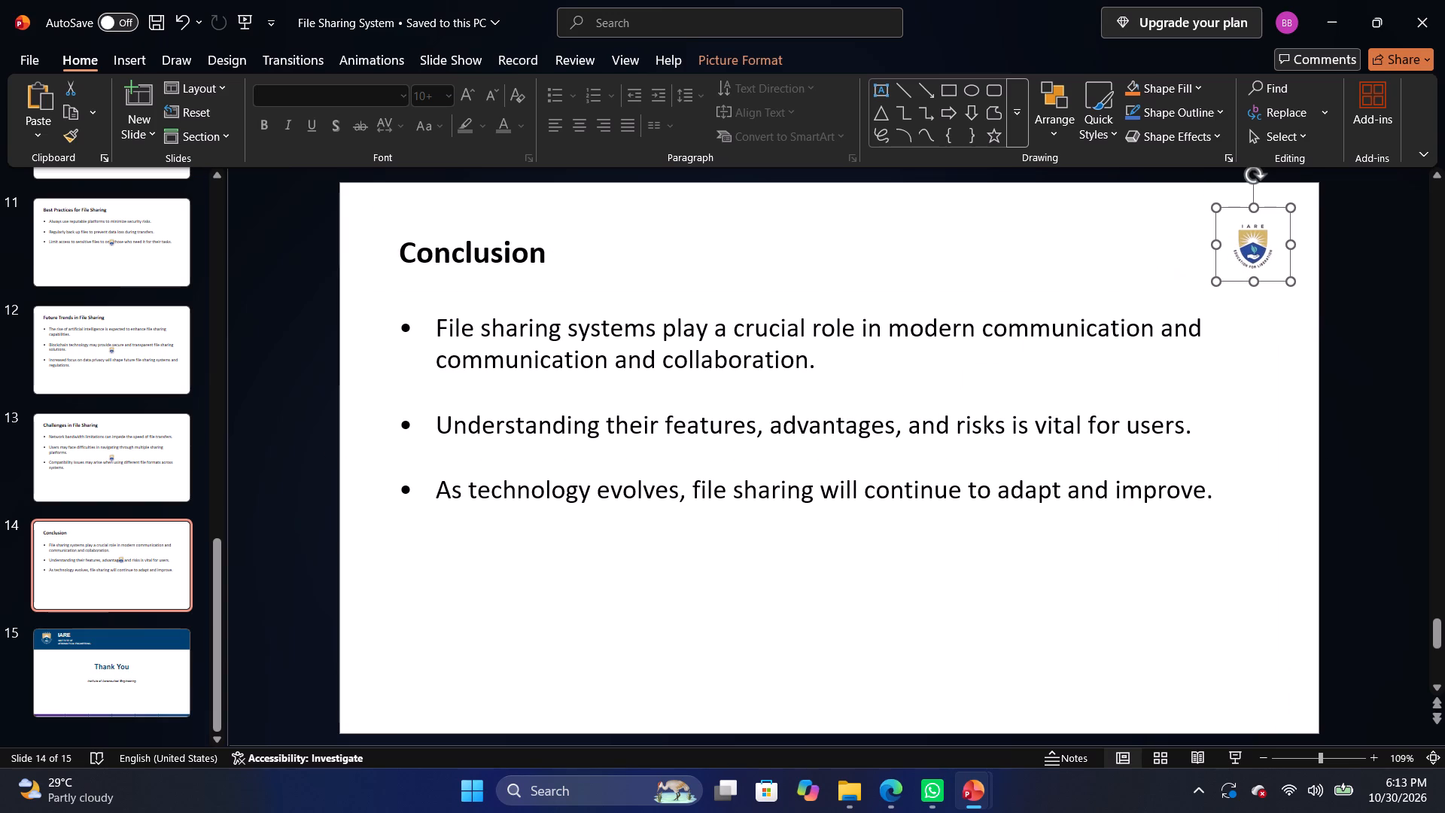
drag(1253, 239, 1265, 227)
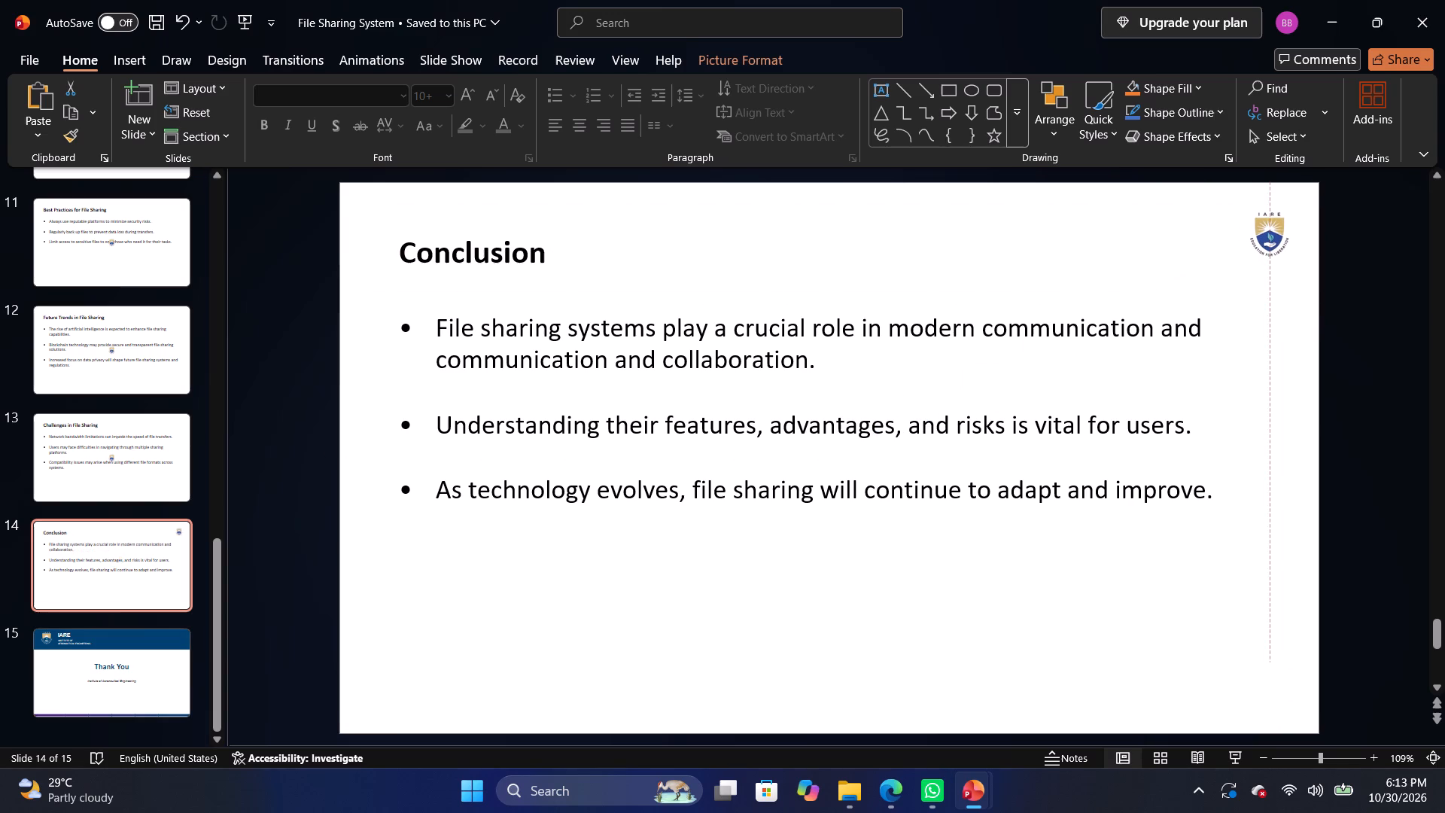
drag(1265, 227, 1265, 225)
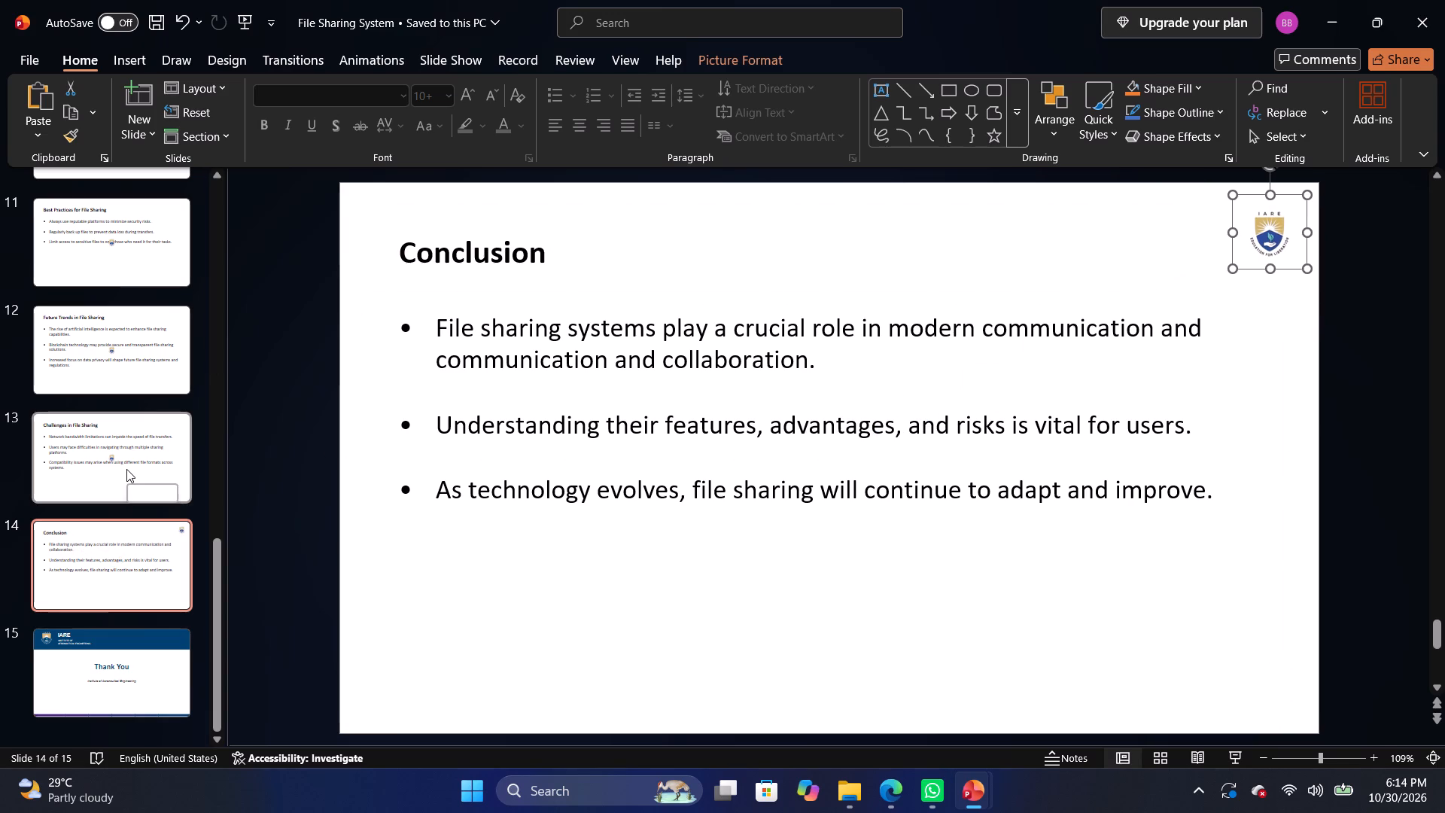
Move the IARE logo on slide 13, "Challenges in File Sharing", from the centre to the slide's top-right corner, slightly inside its edge.
click(126, 469)
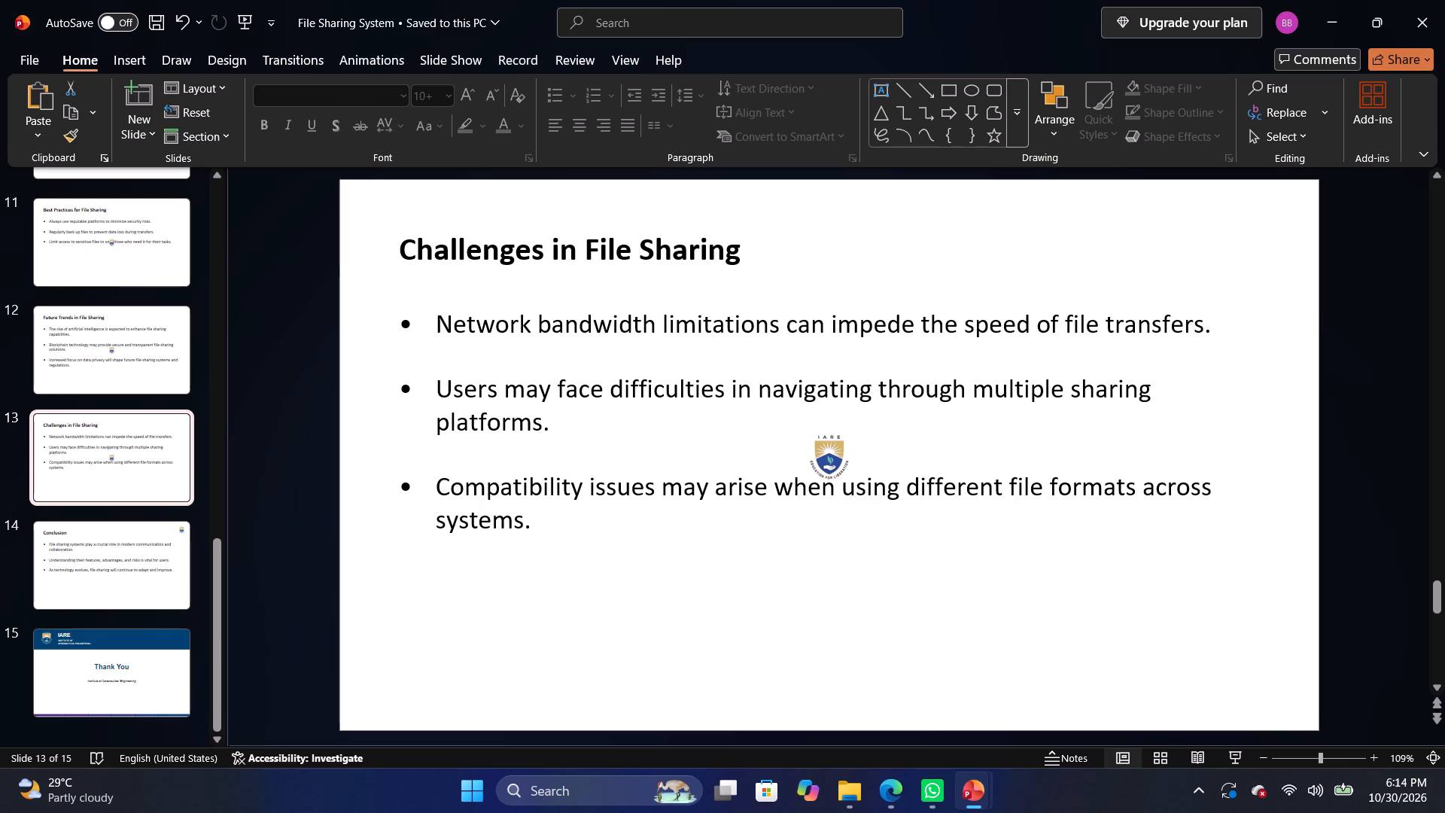
click(826, 455)
drag(826, 455, 1012, 312)
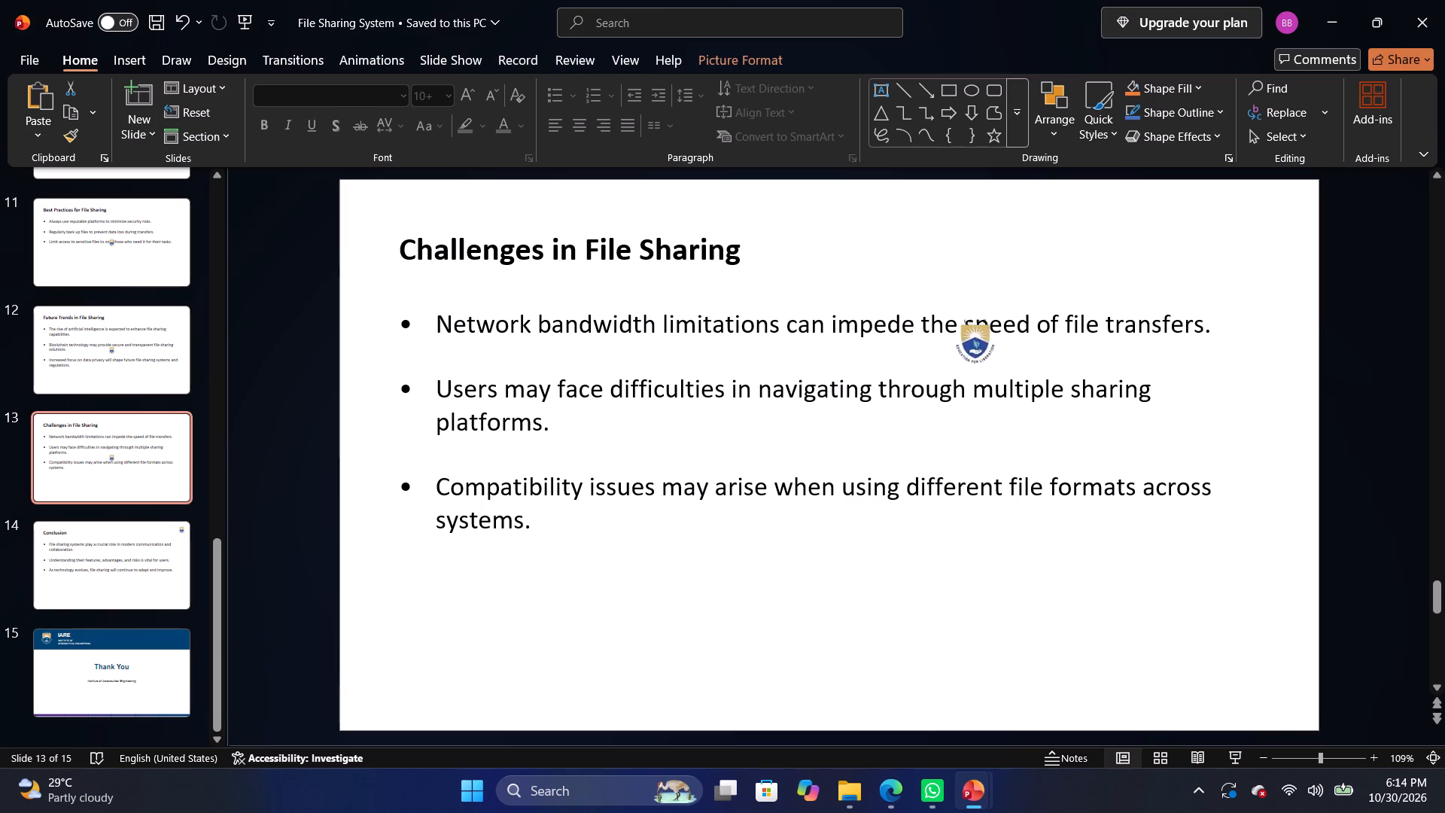
drag(1012, 312, 1066, 281)
drag(1036, 296, 1096, 268)
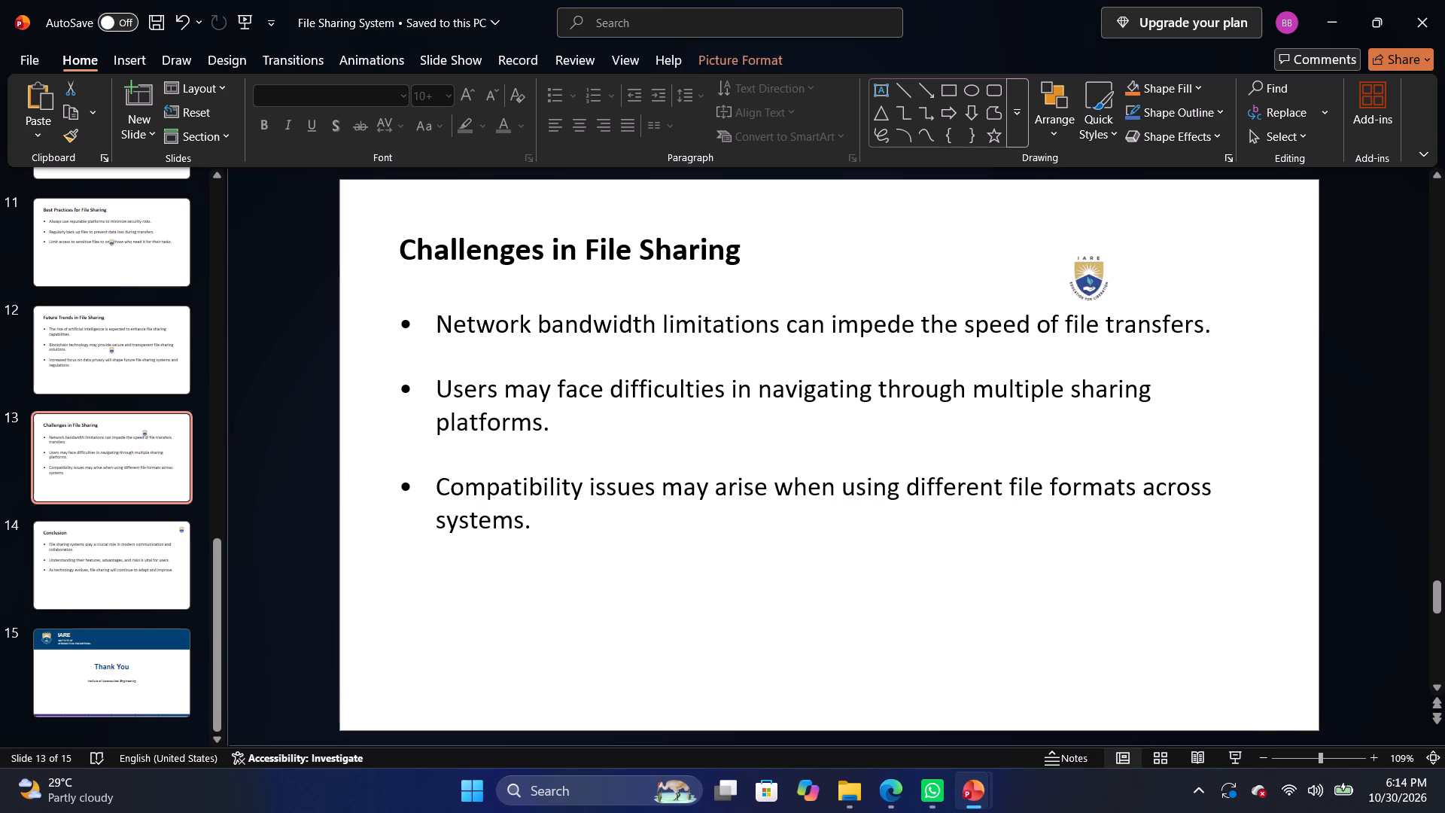
drag(1096, 268, 1169, 230)
drag(1164, 236, 1285, 218)
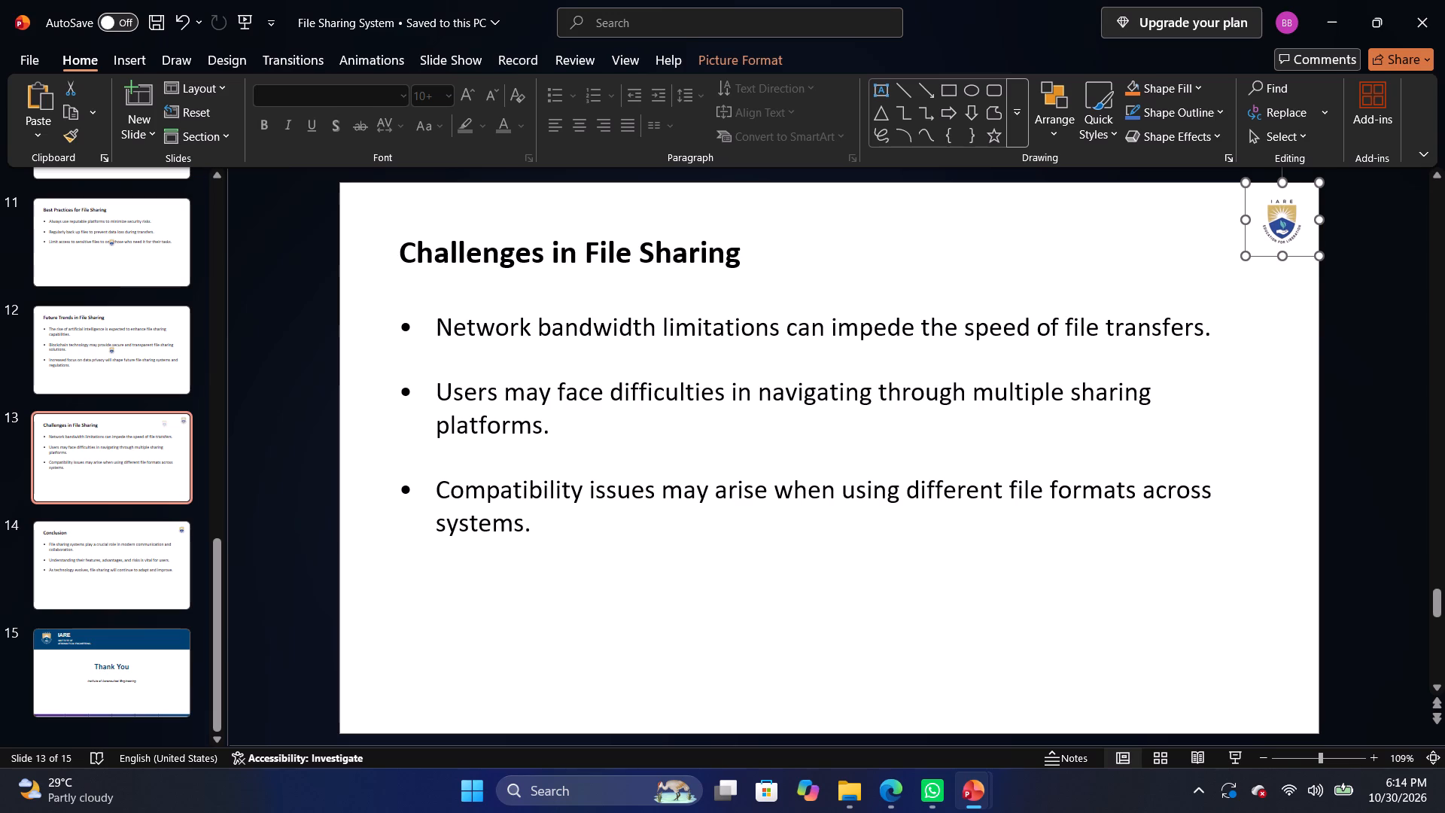
click(1283, 218)
drag(1276, 218, 1262, 218)
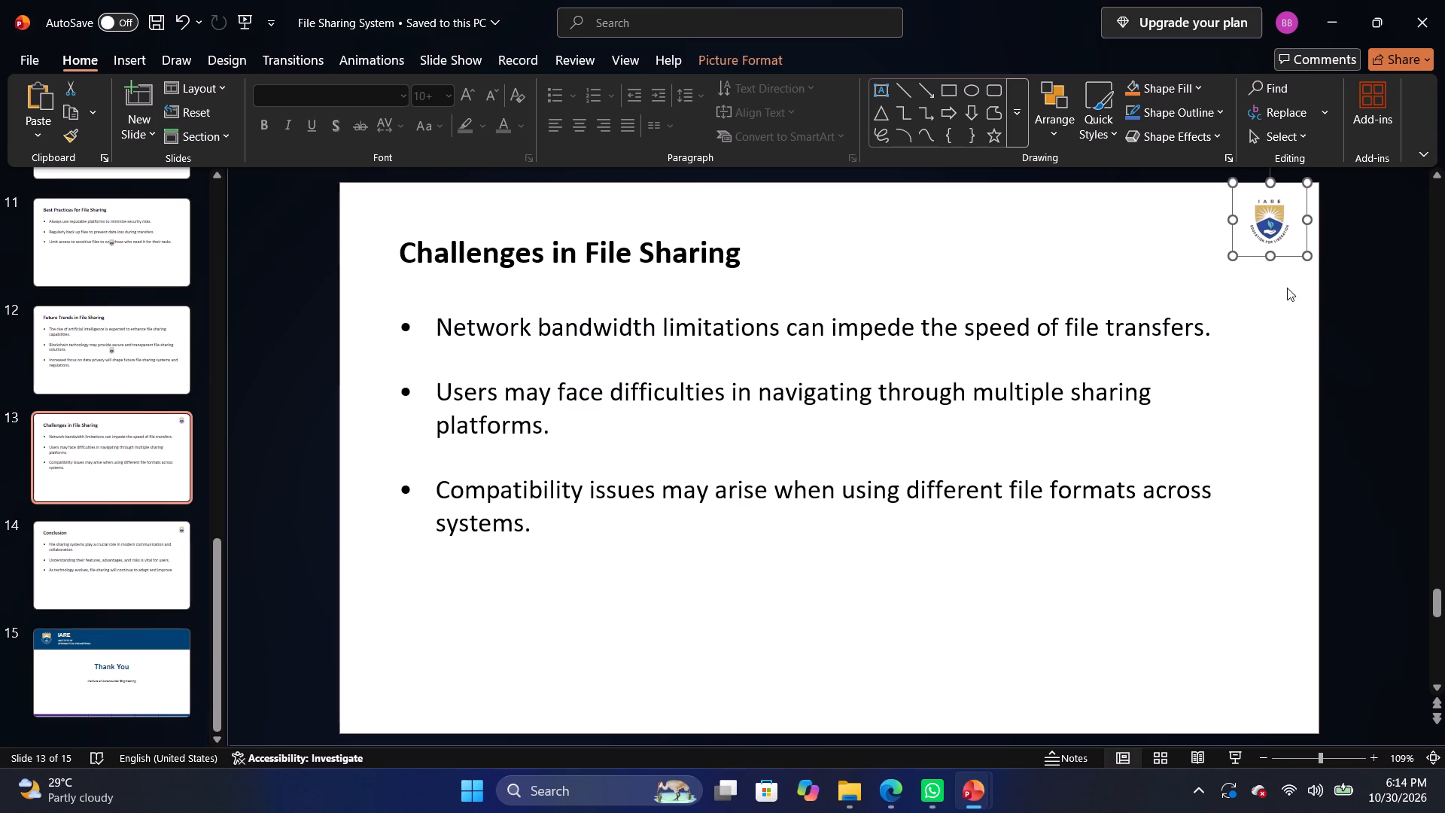
click(1288, 334)
Copy the corner logo from slide 13 onto slide 12, "Future Trends in File Sharing", and delete the centred logo there.
click(1264, 207)
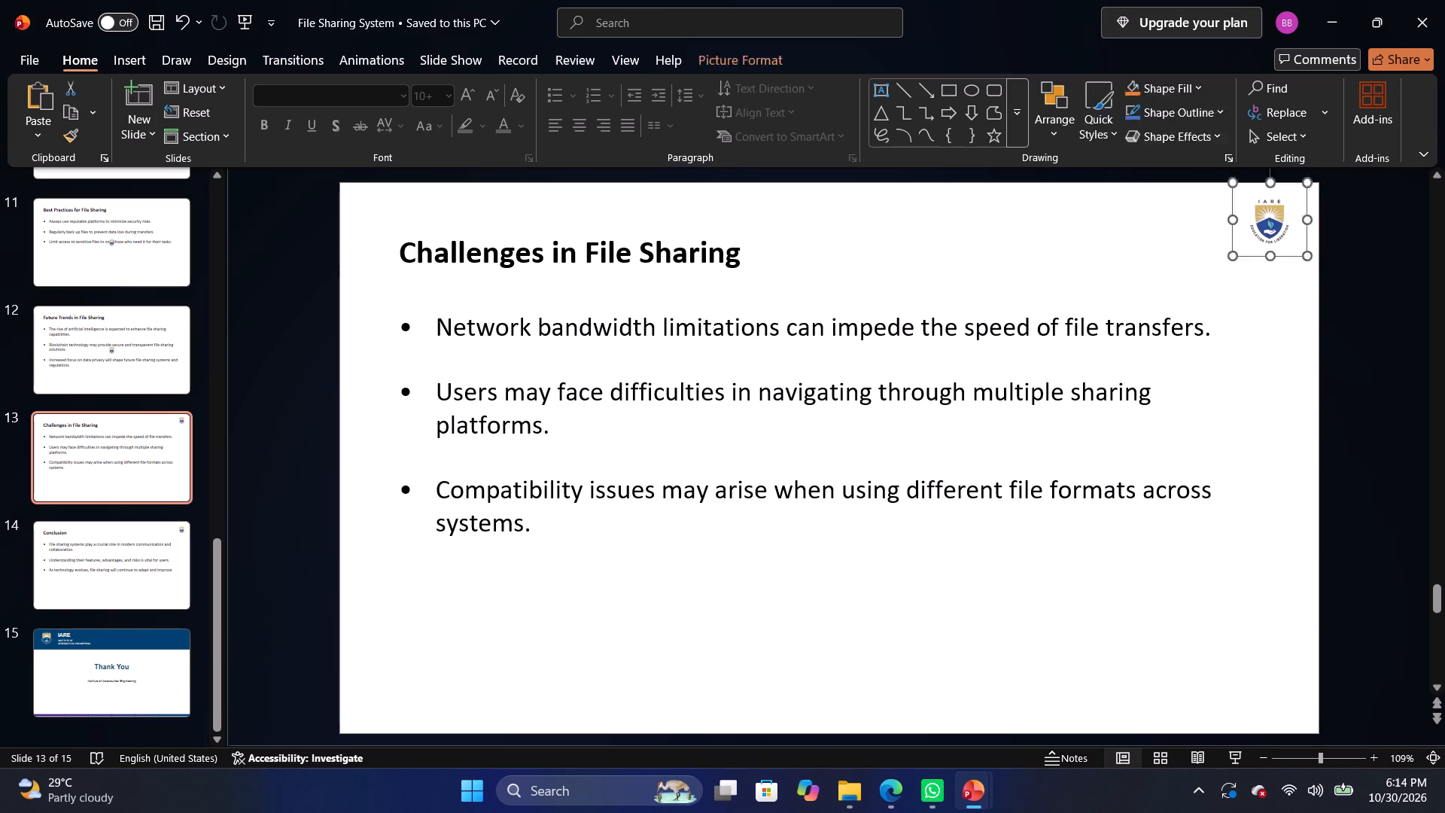
key(ctrl+c)
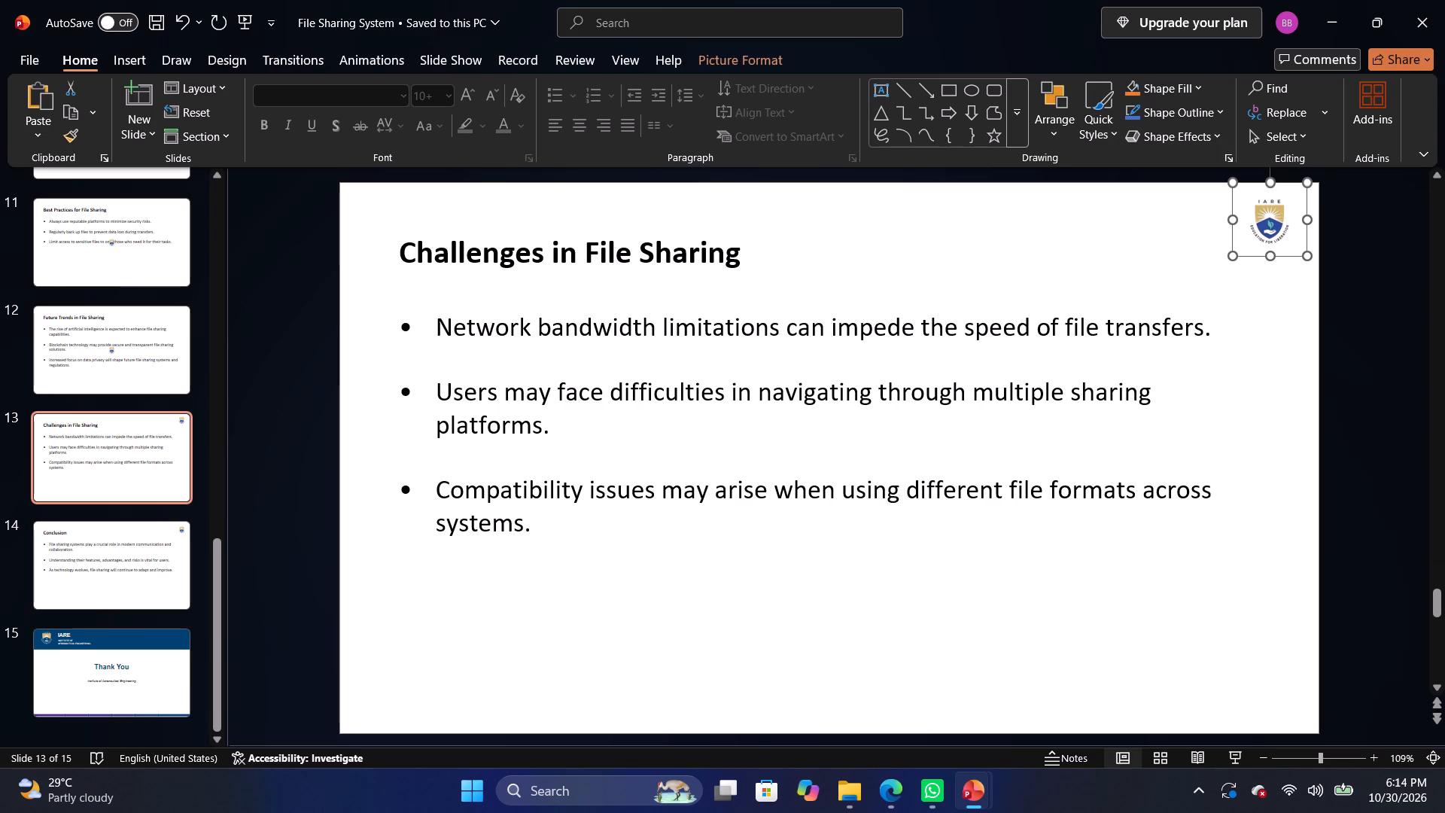
click(1269, 330)
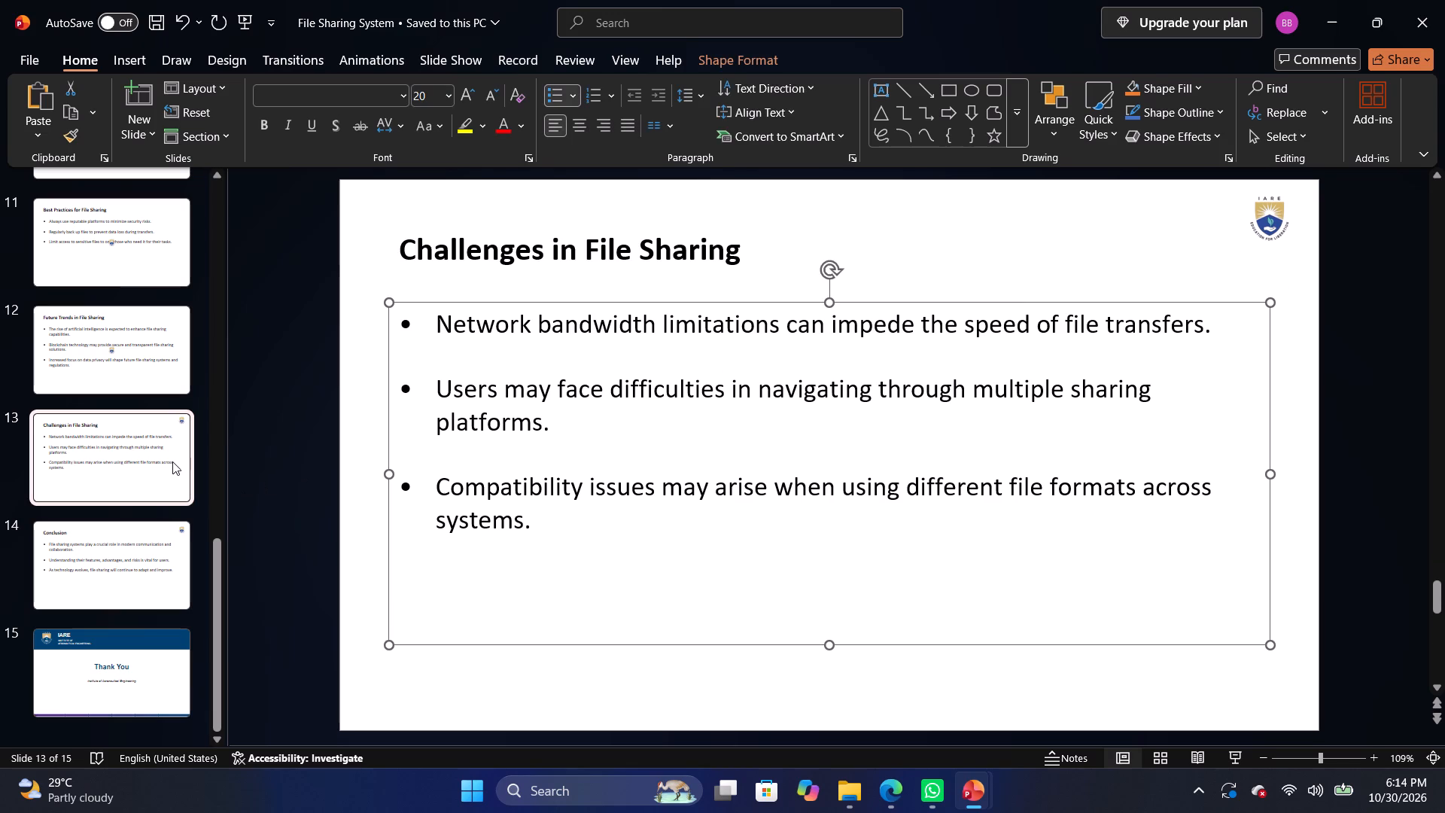
click(172, 461)
click(144, 355)
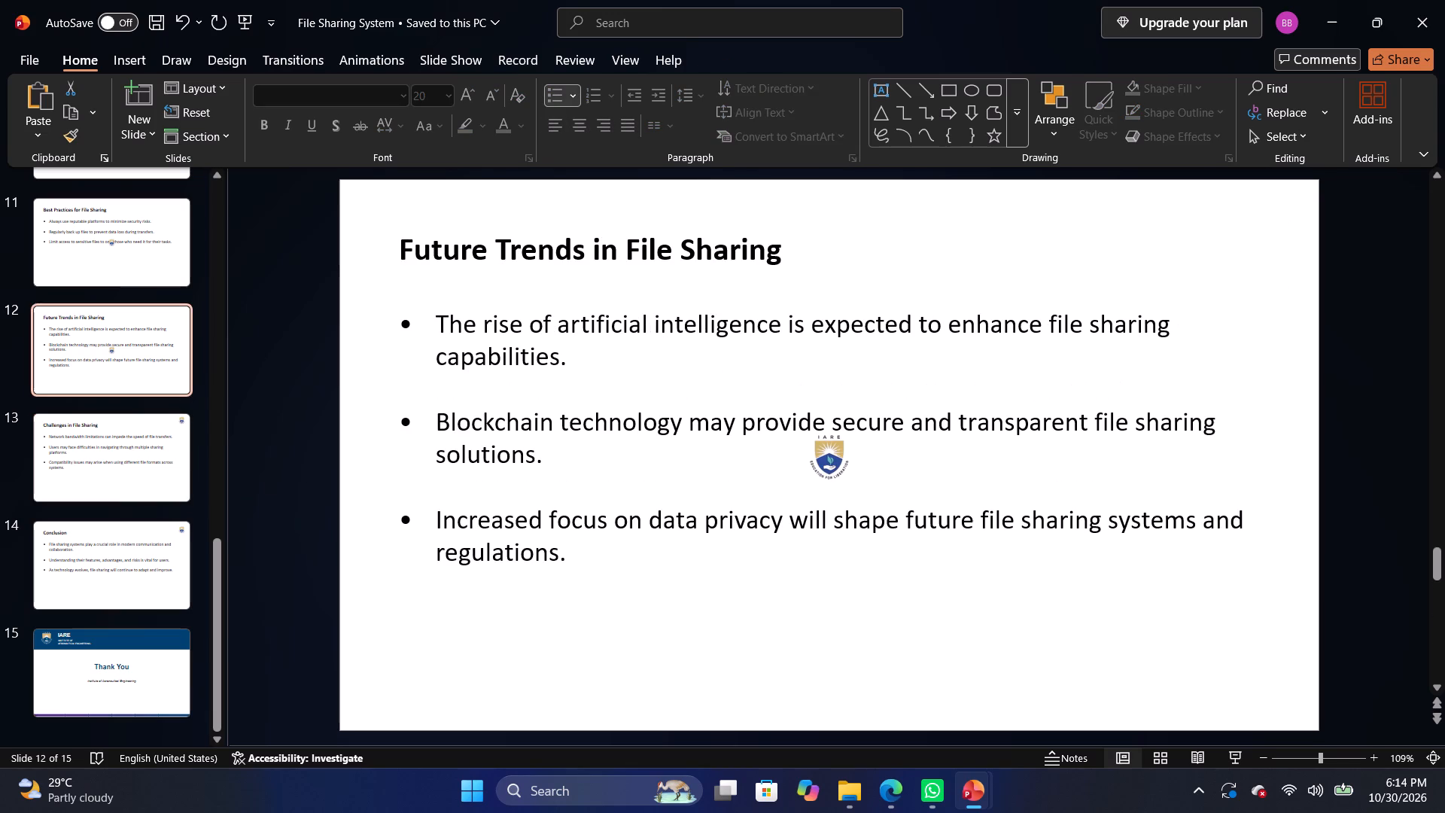
key(ctrl+v)
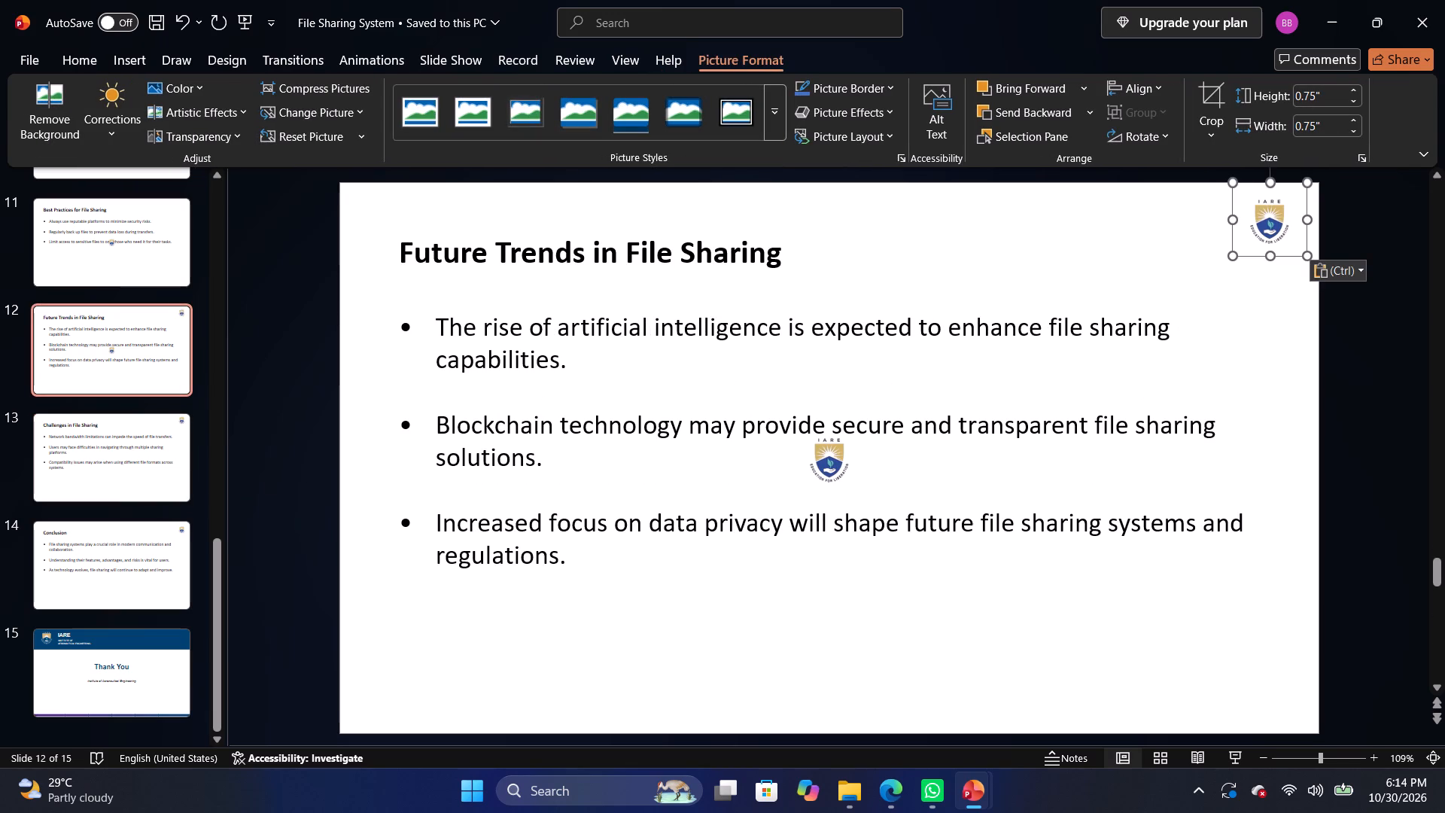
click(827, 470)
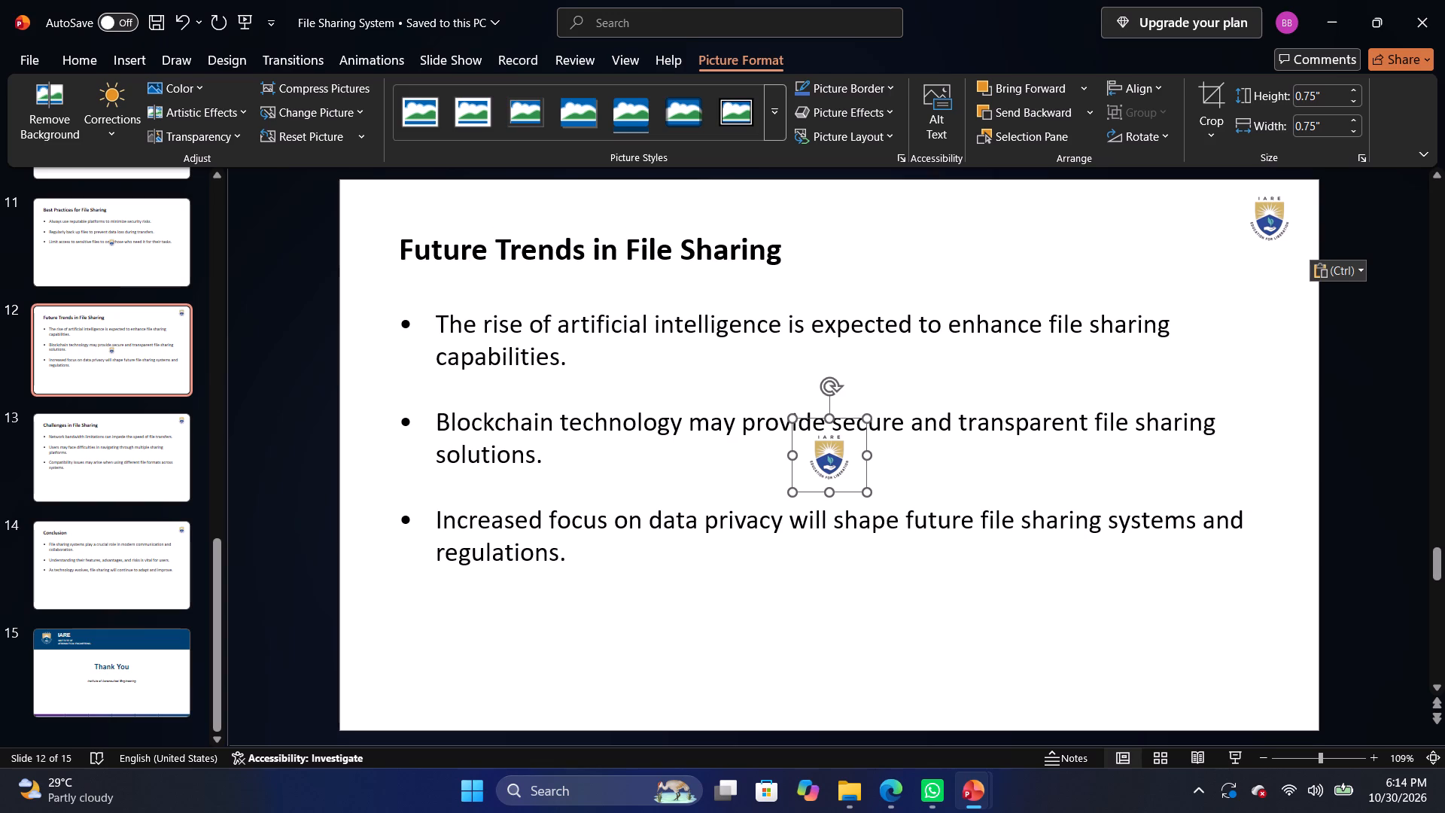
key(BackSpace)
Replace the centred IARE logo on slides 11, 10 and 9 with the copied logo in the top-right corner.
click(96, 269)
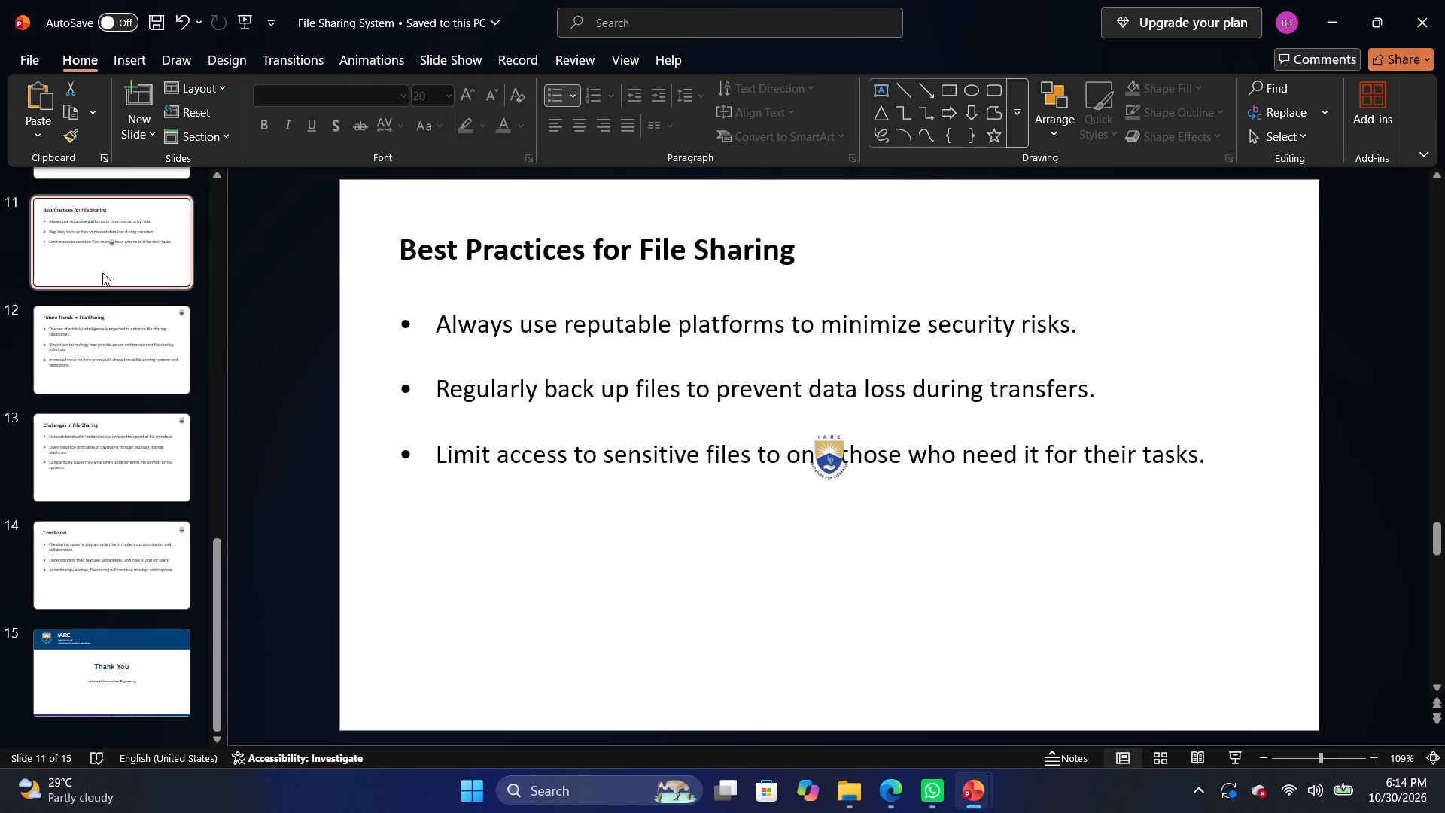
click(830, 465)
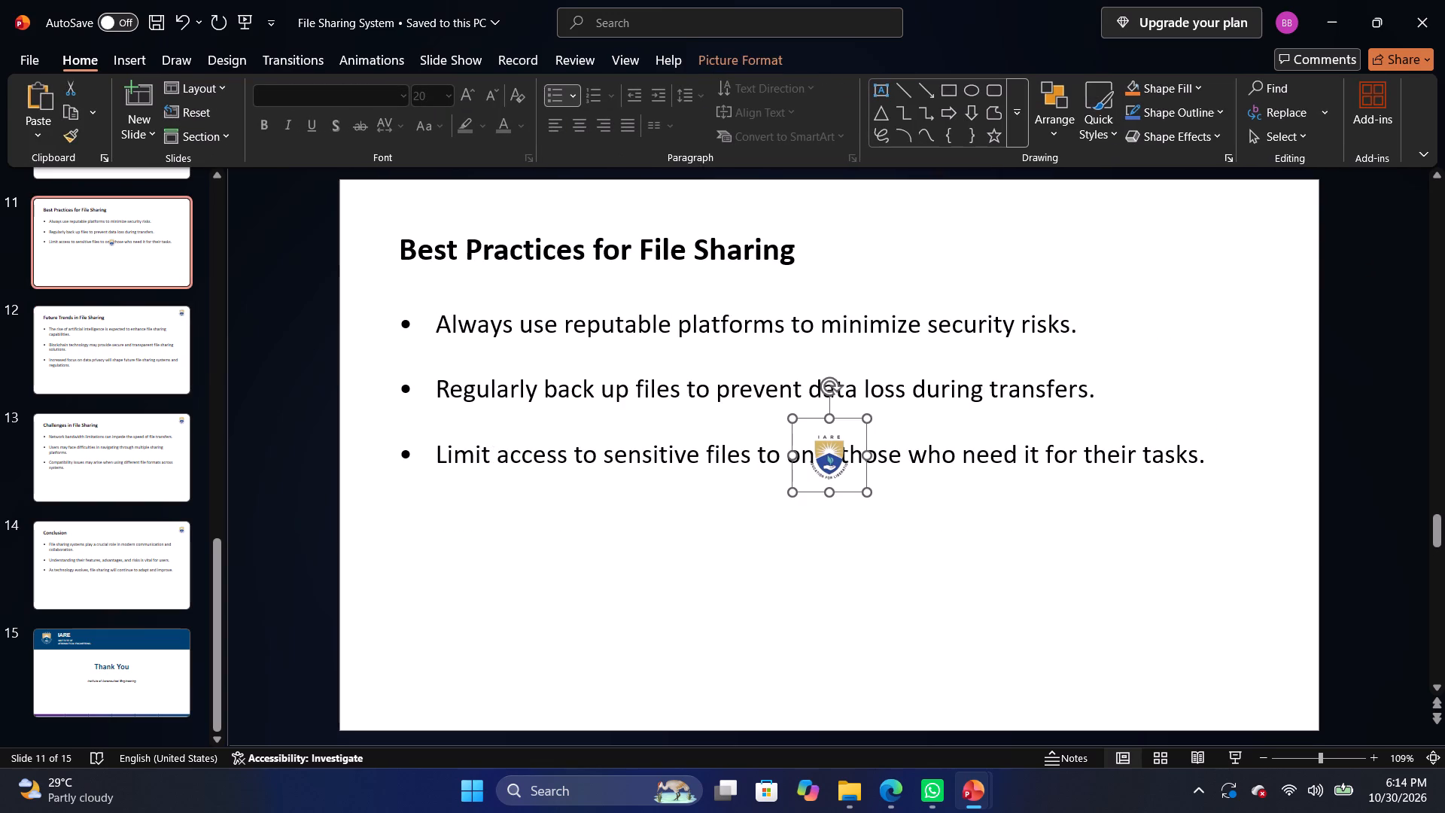
key(BackSpace)
key(ctrl+v)
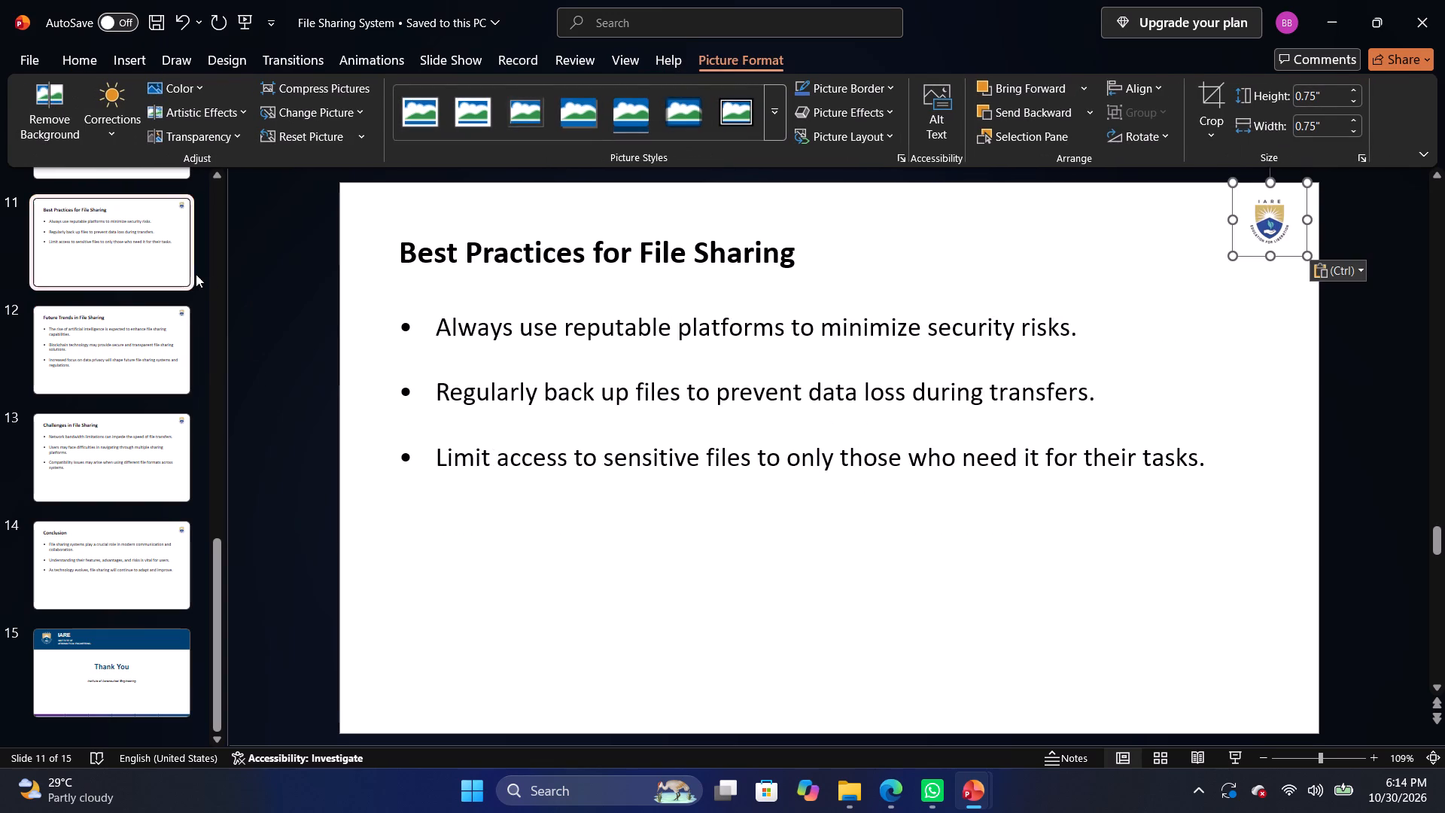
scroll(125, 288, up, 2)
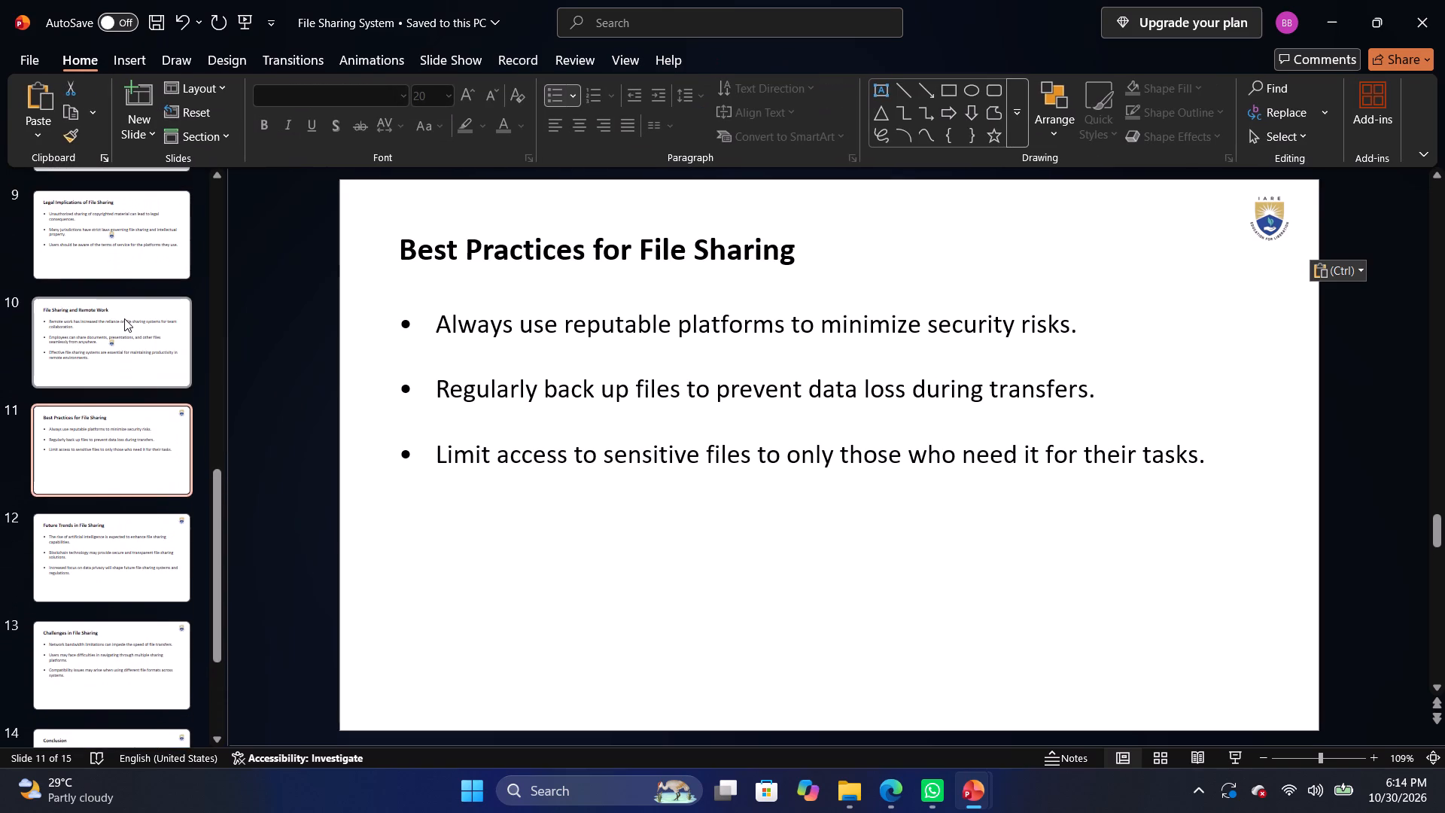
click(124, 318)
click(821, 463)
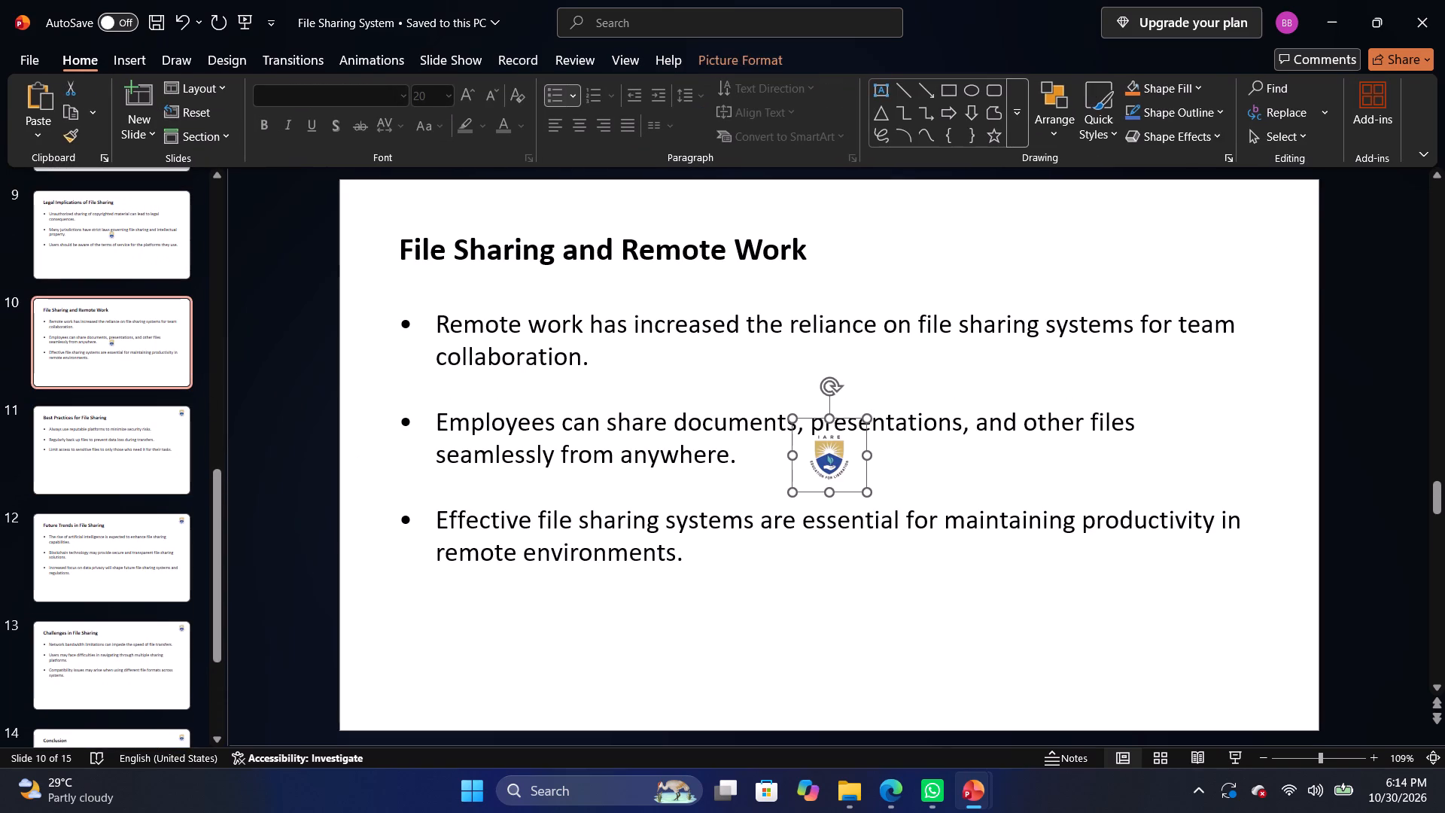
key(BackSpace)
key(ctrl+v)
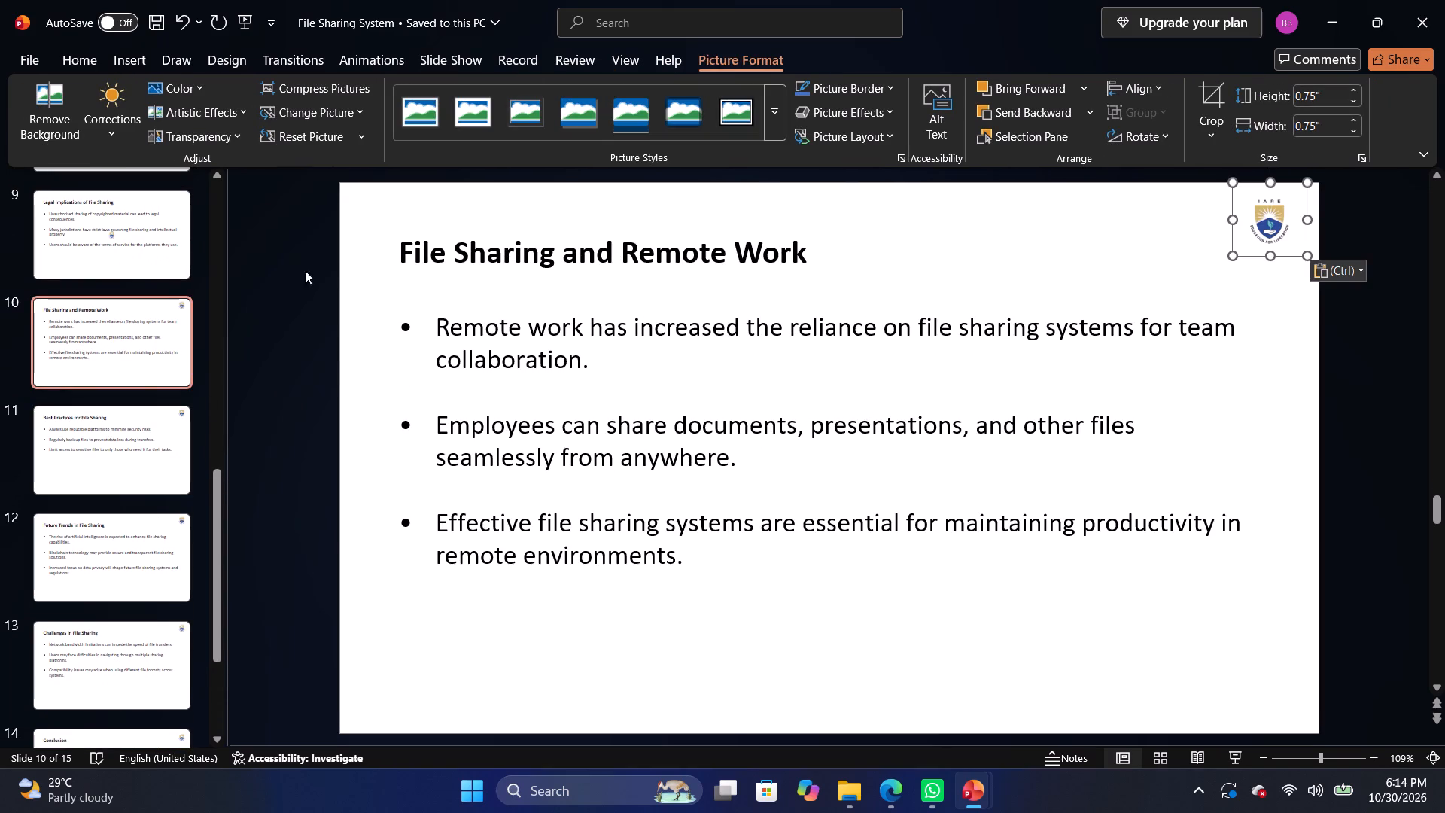
click(105, 227)
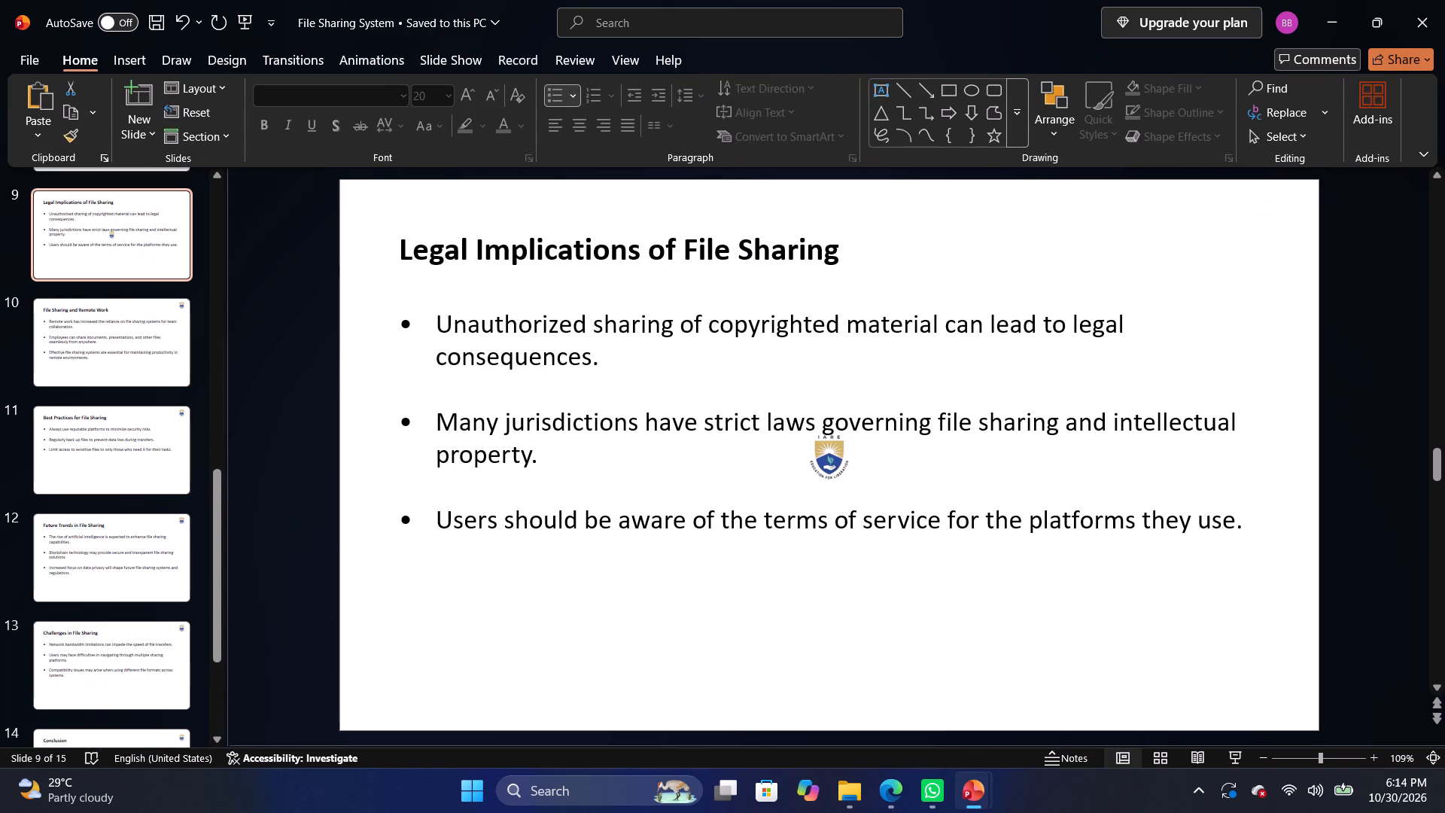
click(825, 461)
key(BackSpace)
key(ctrl+v)
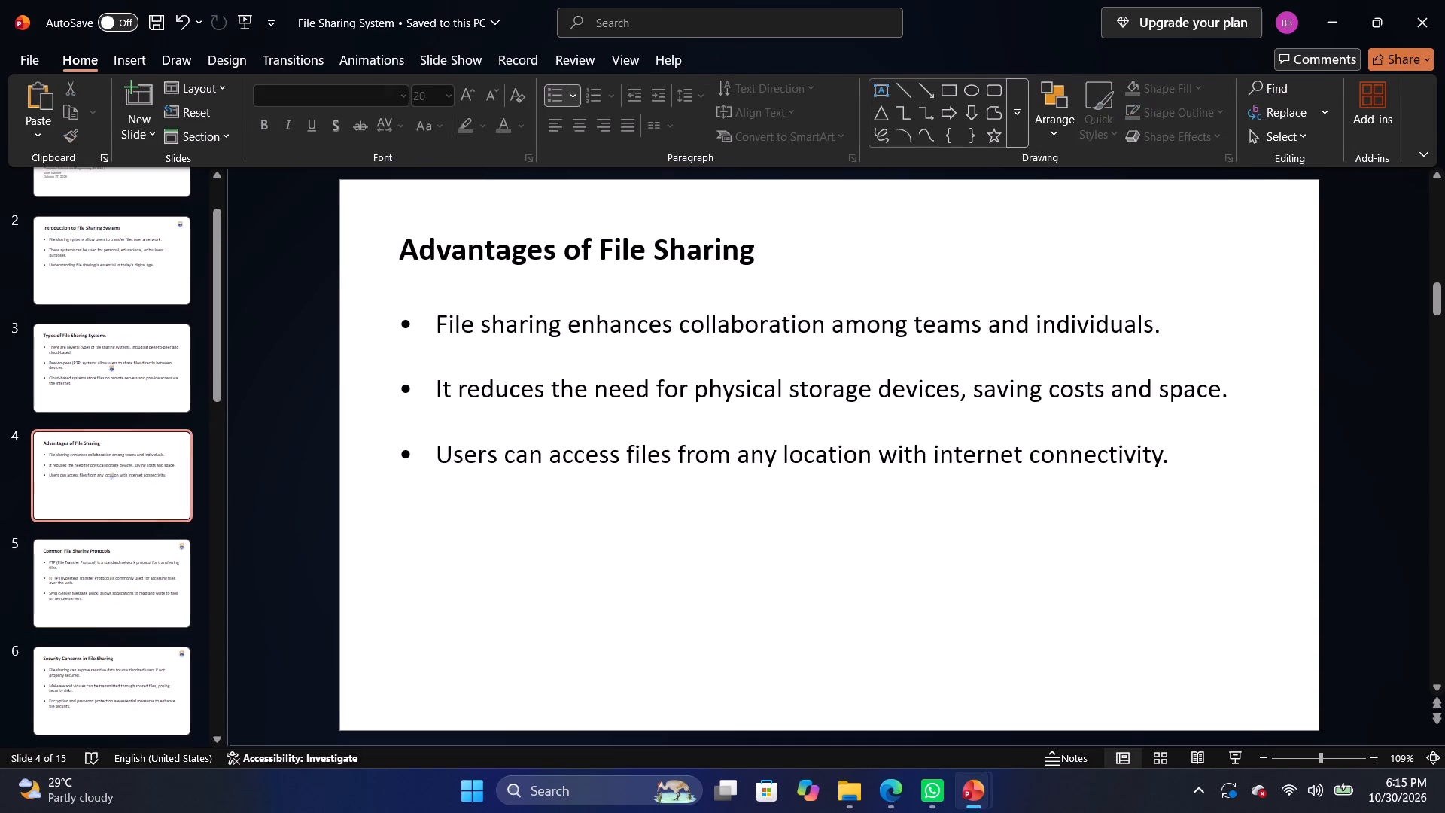
Paste the corner logo onto slide 4, "Advantages of File Sharing", and replace the centred logo on slide 3 with it.
key(ctrl+v)
click(114, 380)
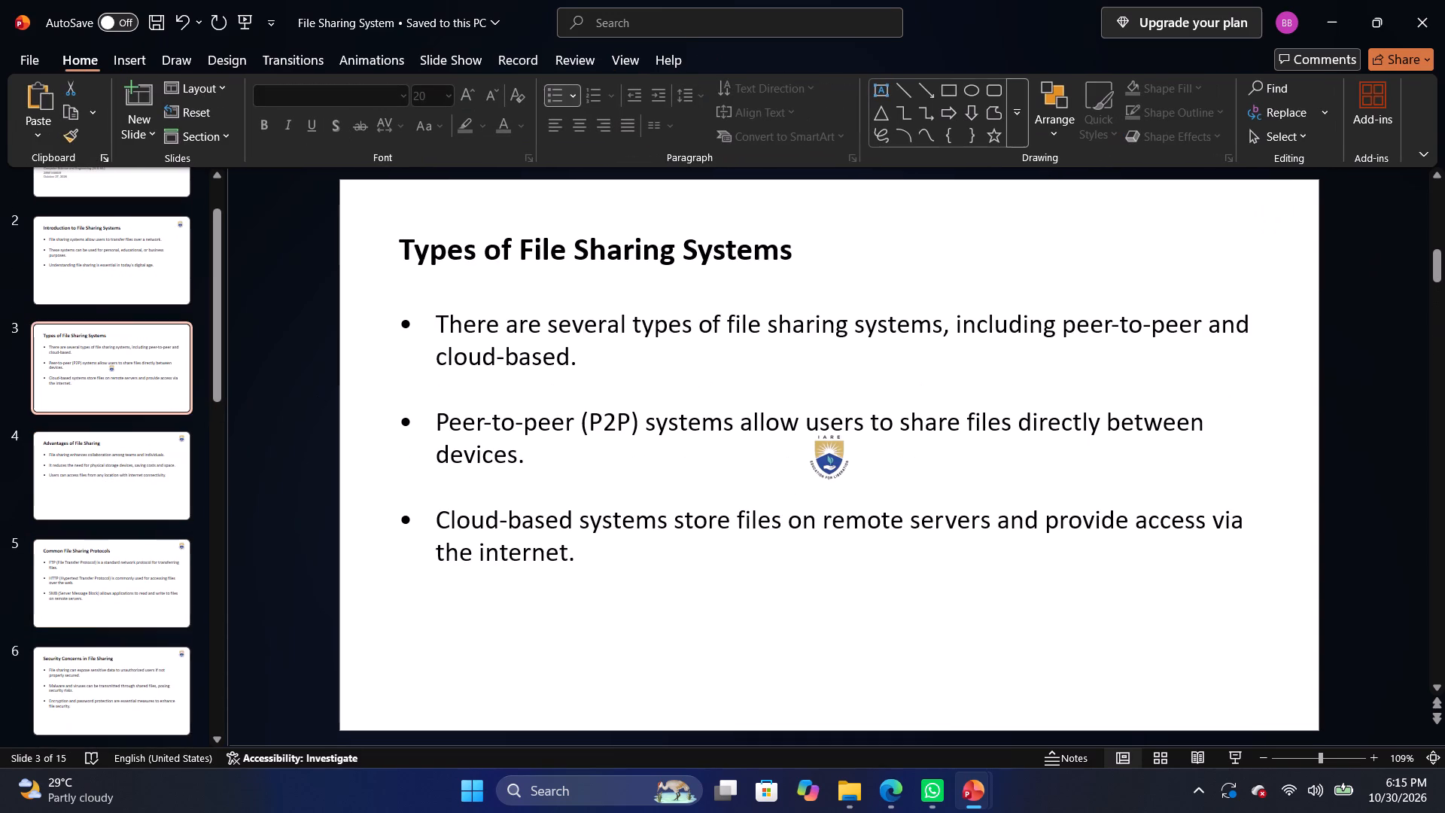
click(828, 463)
key(BackSpace)
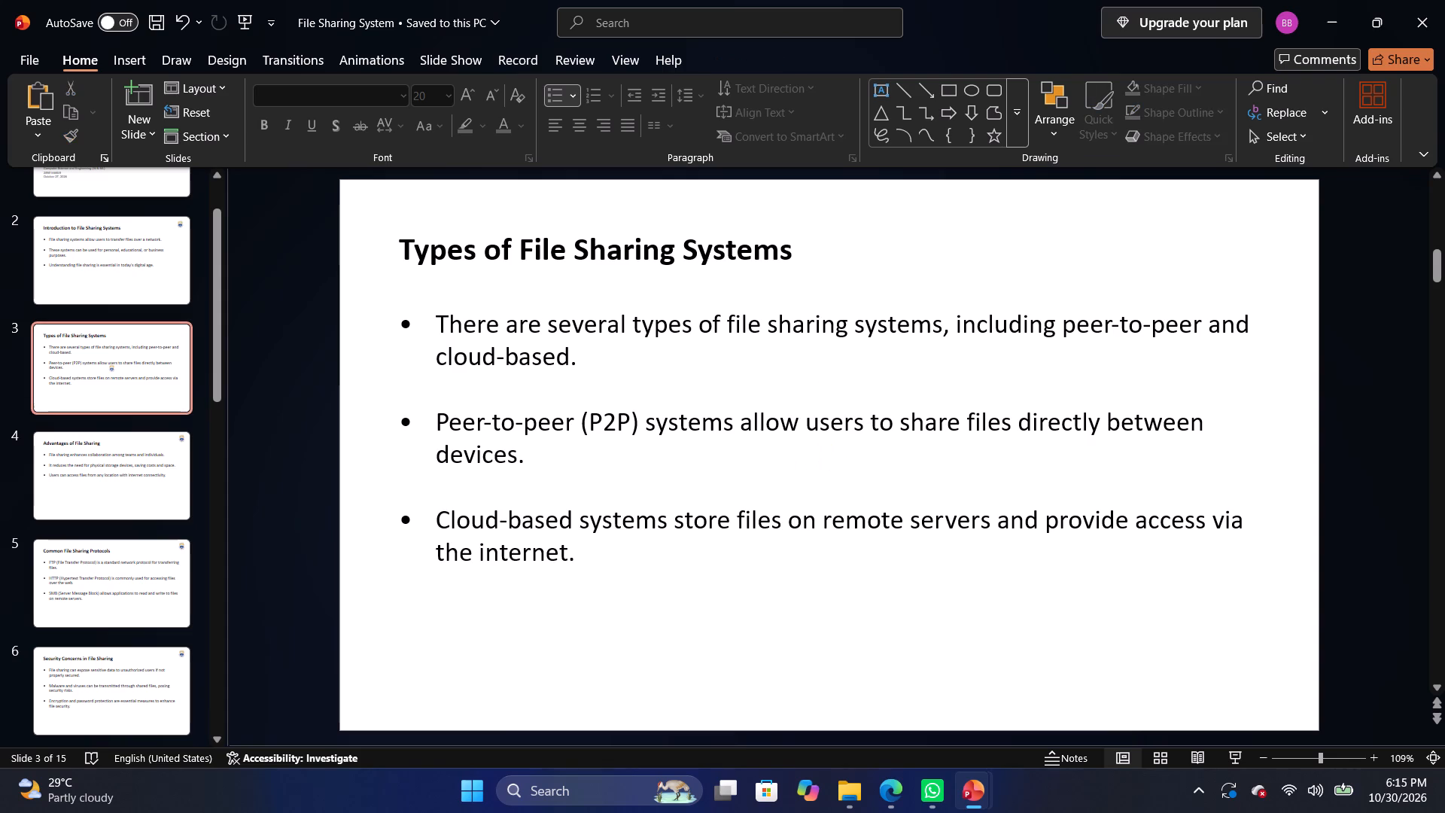
key(ctrl+v)
Save the finished presentation as E99dbms in the Balu folder inside Downloads.
click(108, 291)
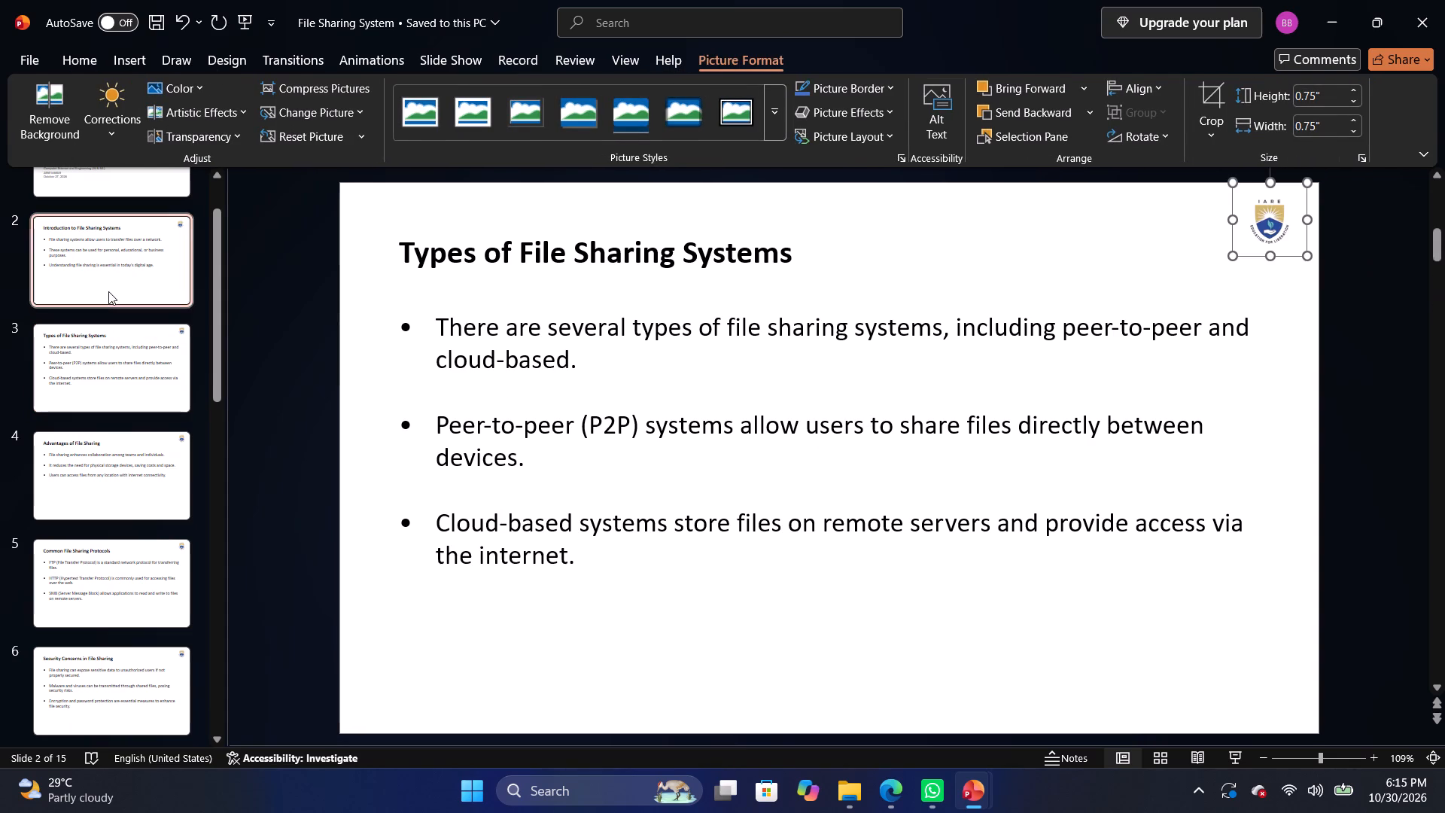
scroll(108, 308, up, 3)
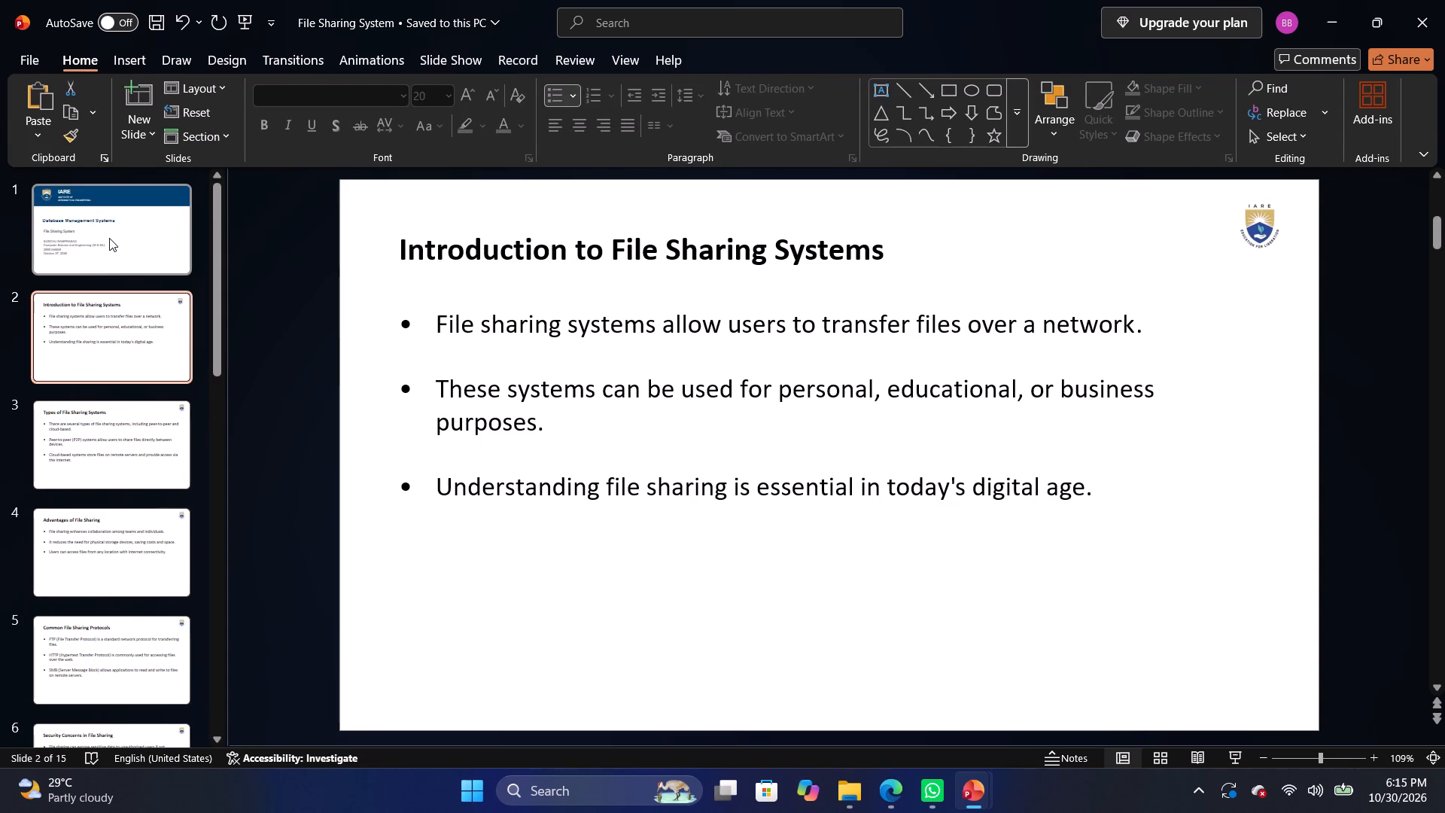
click(109, 238)
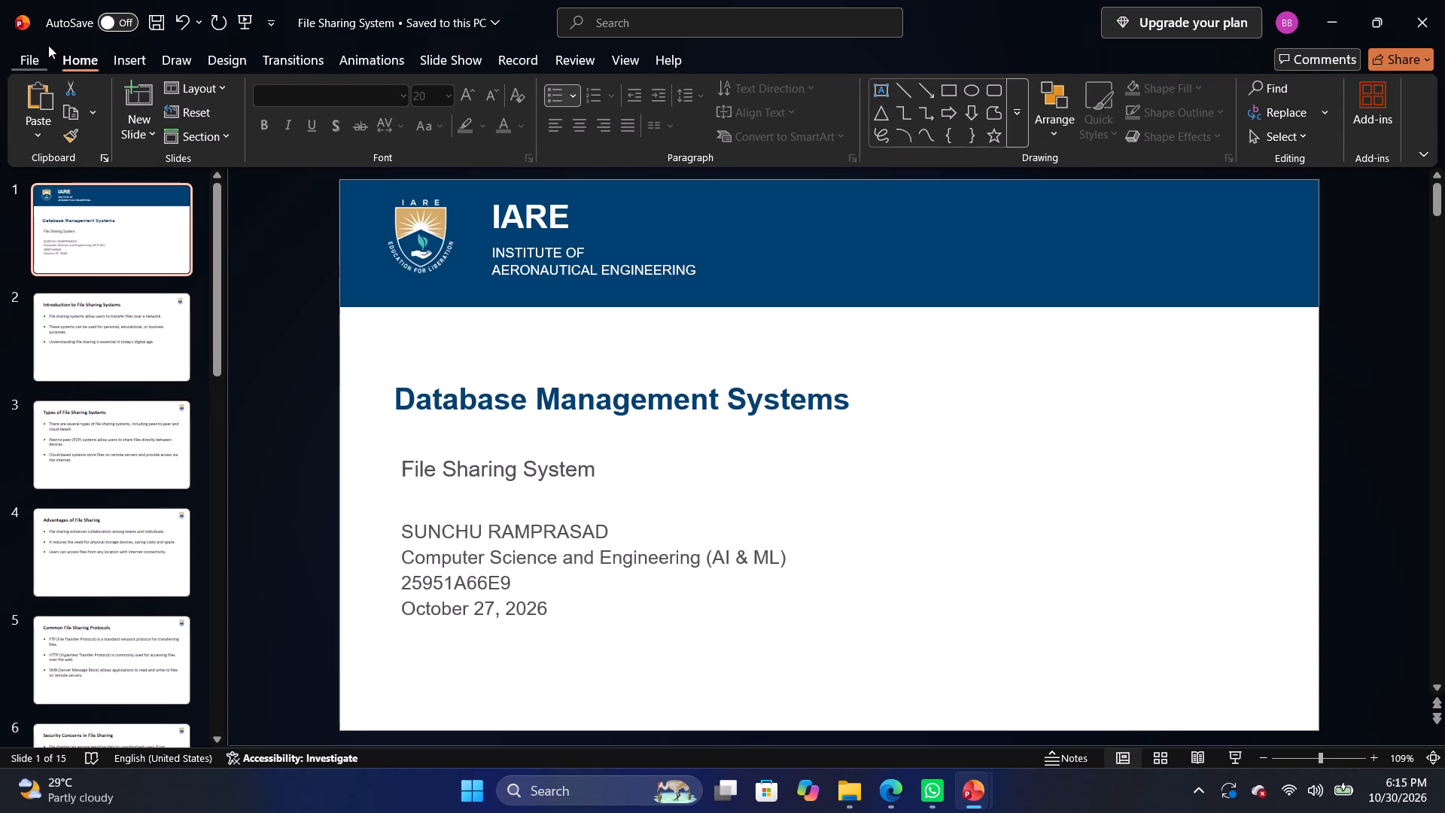
click(31, 61)
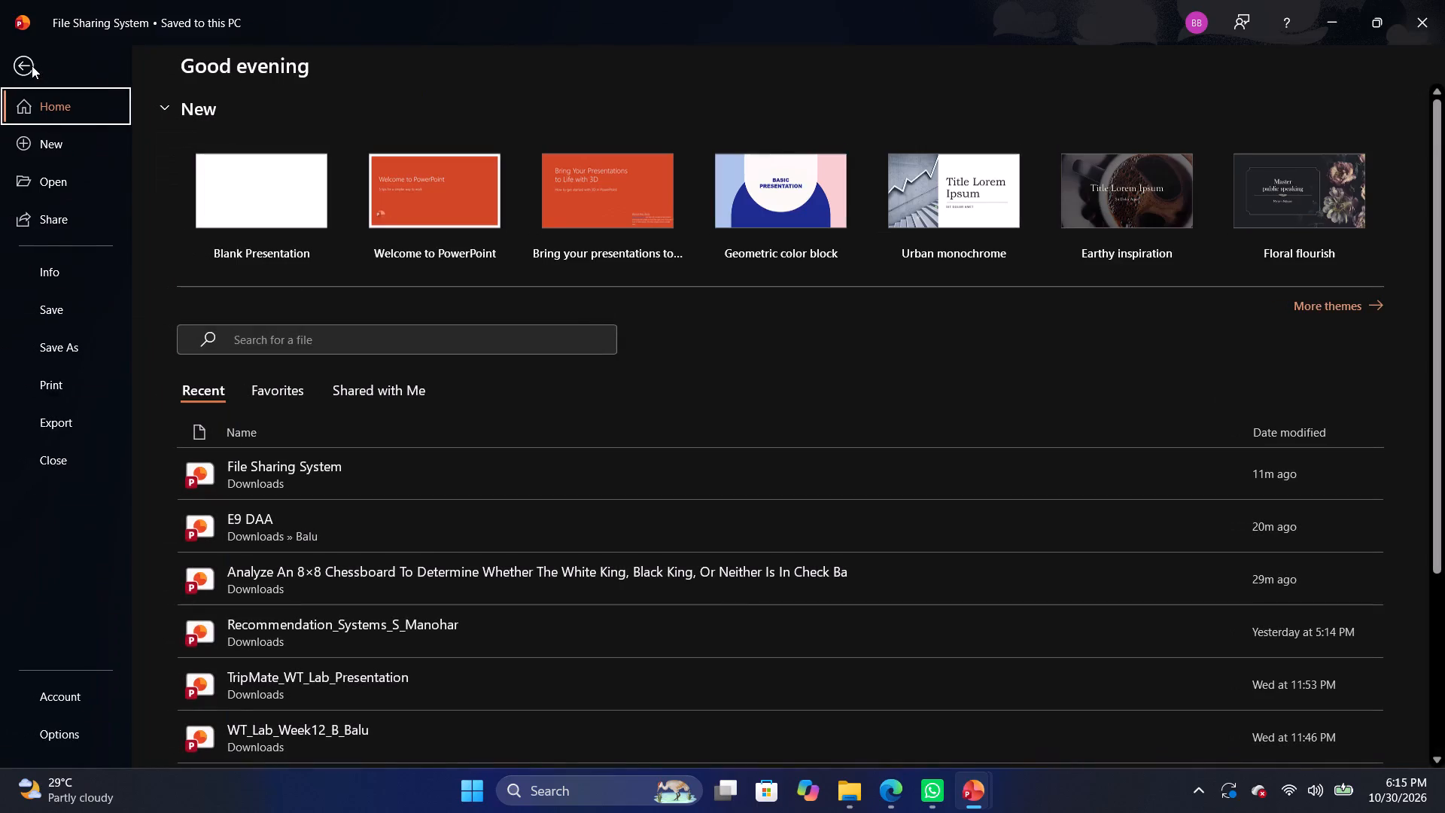
click(64, 341)
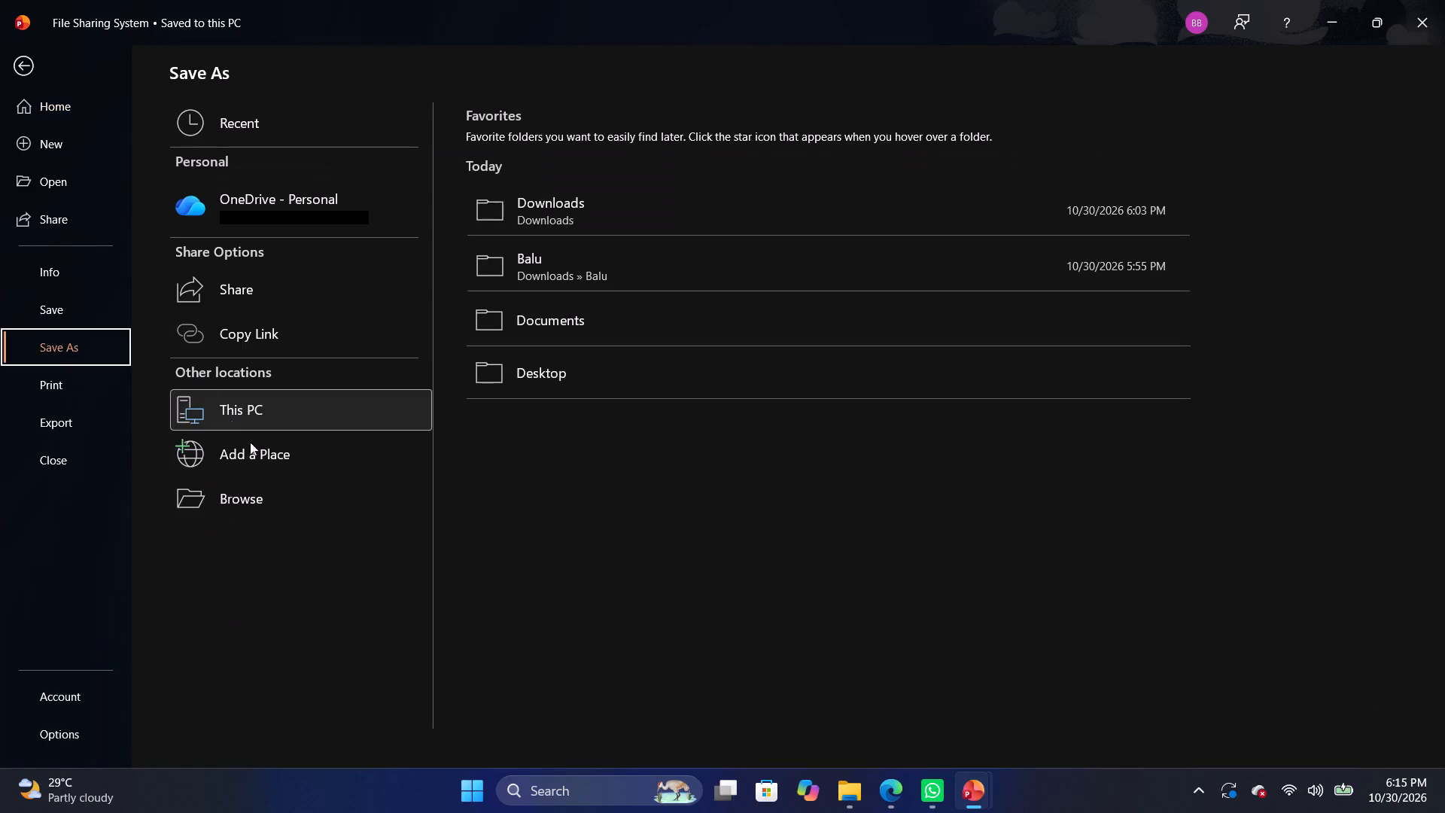
click(248, 489)
scroll(111, 202, down, 1)
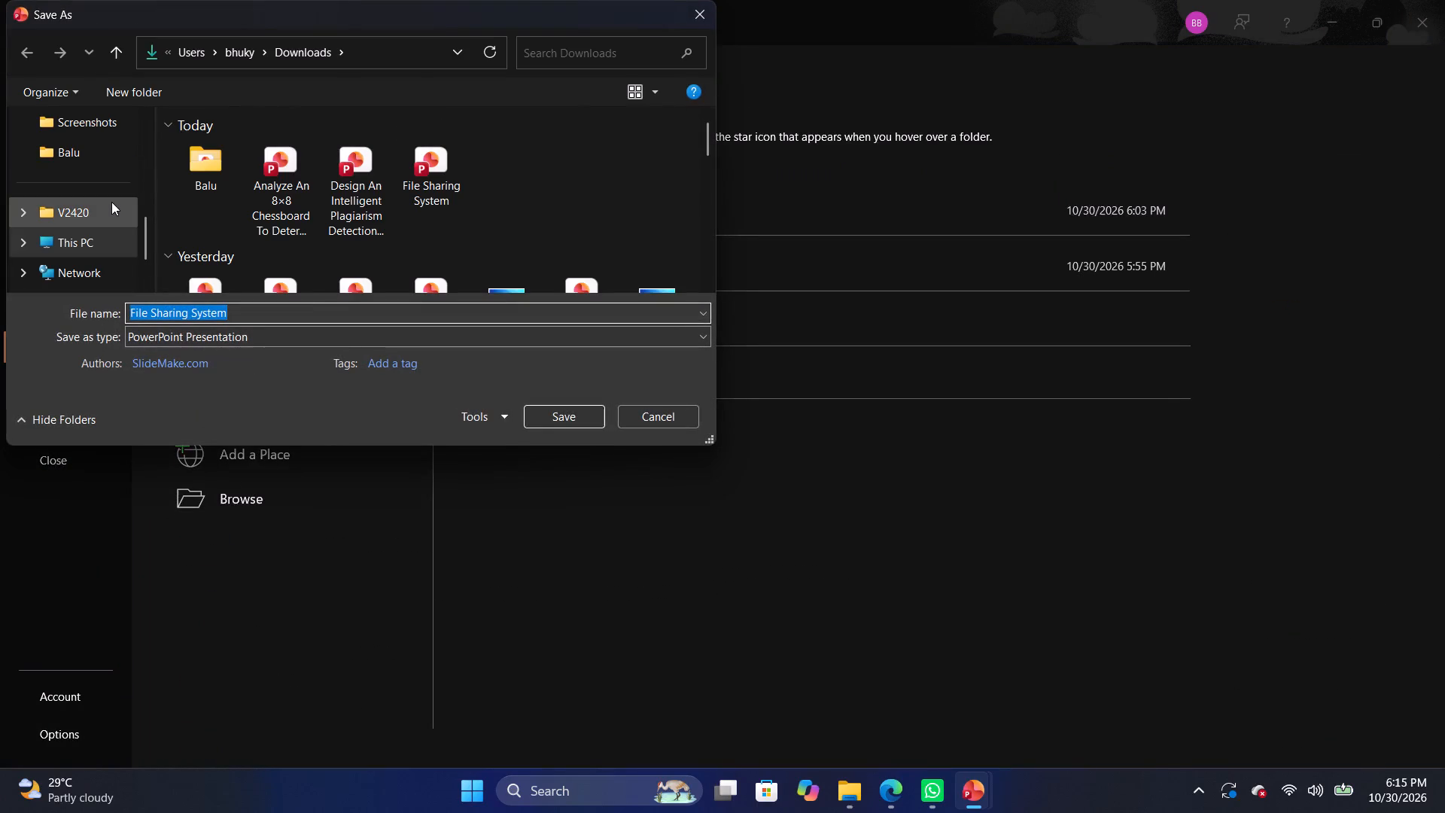
click(83, 142)
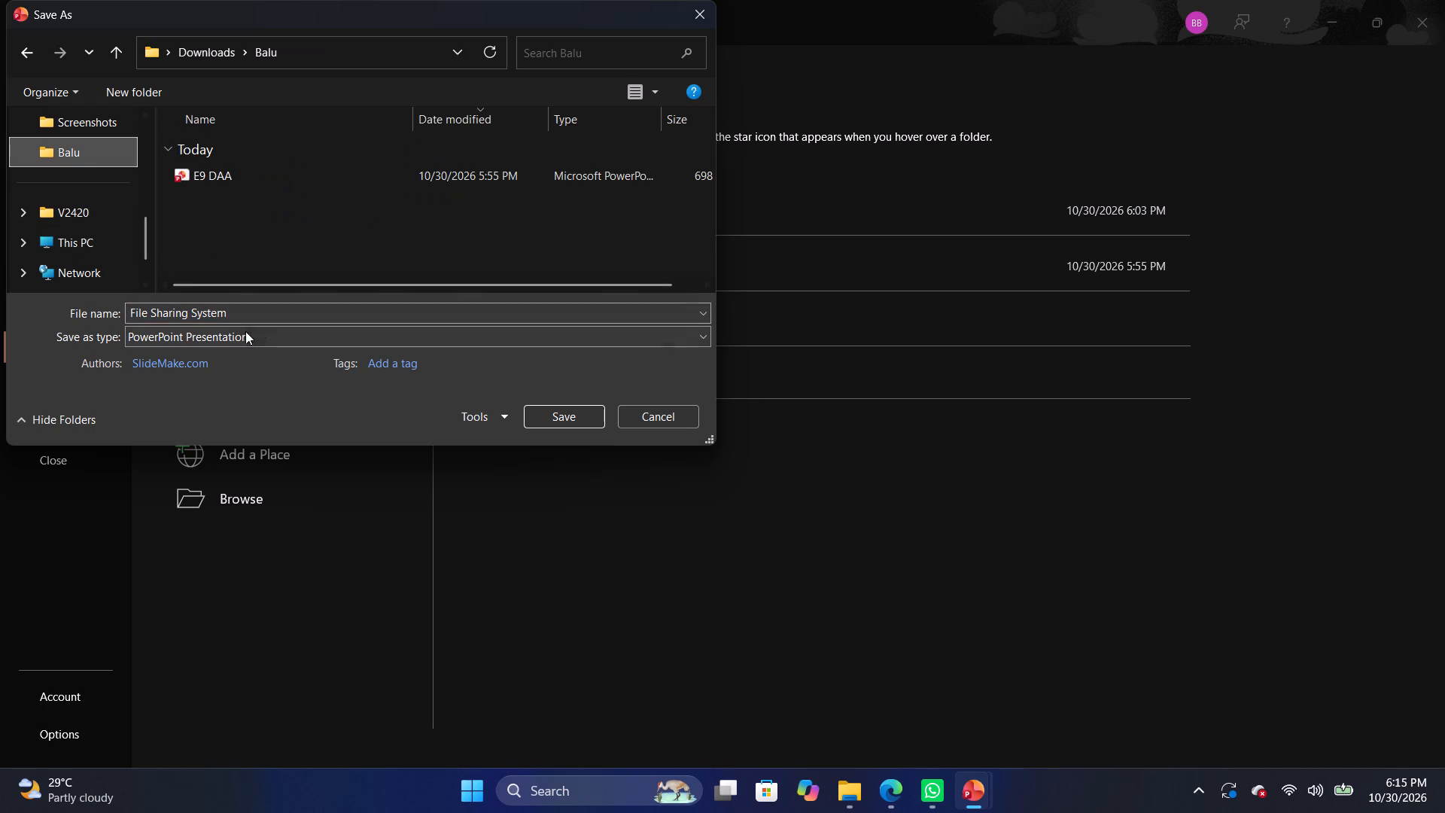
click(273, 314)
key(BackSpace)
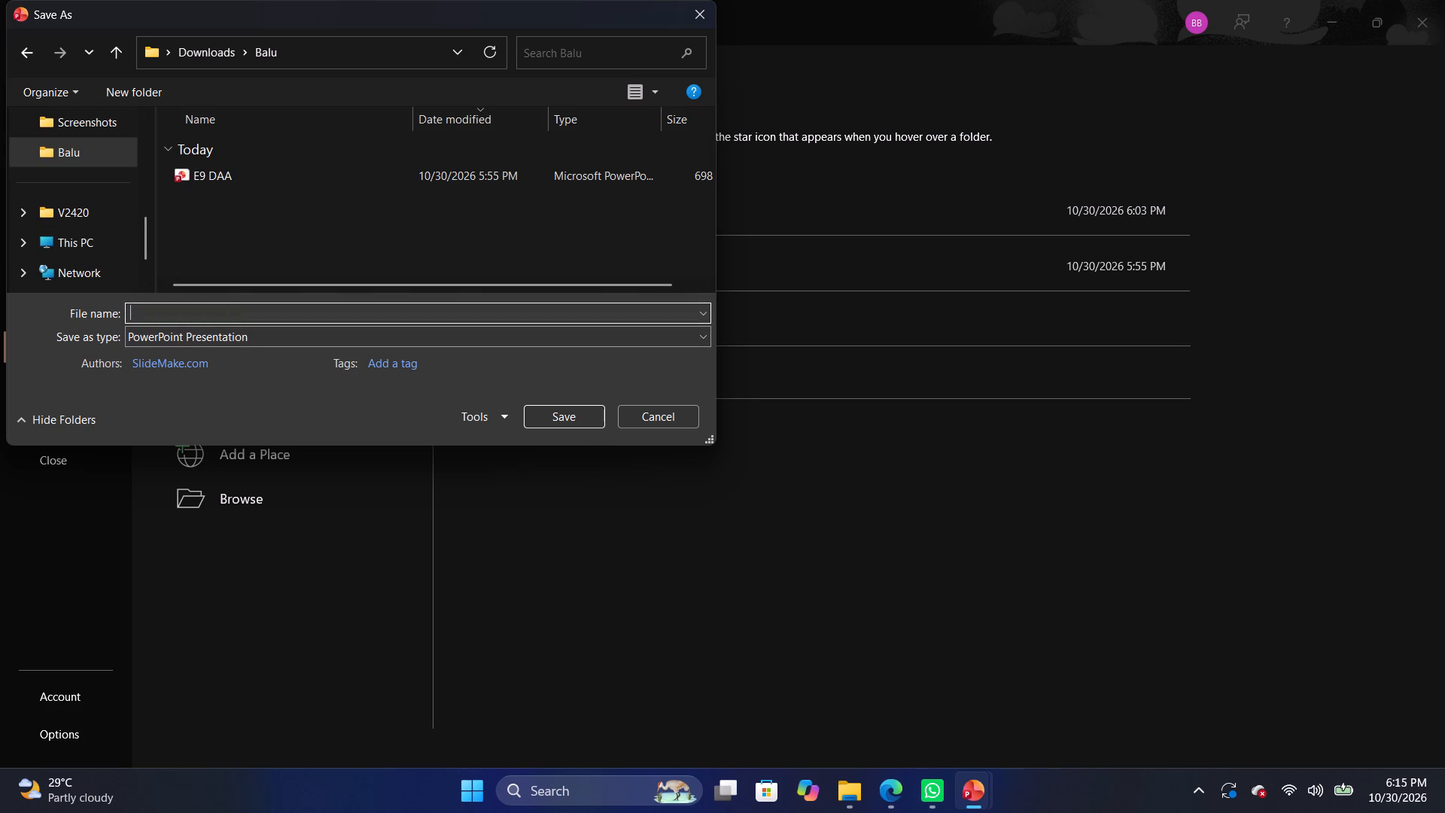
text(E99)
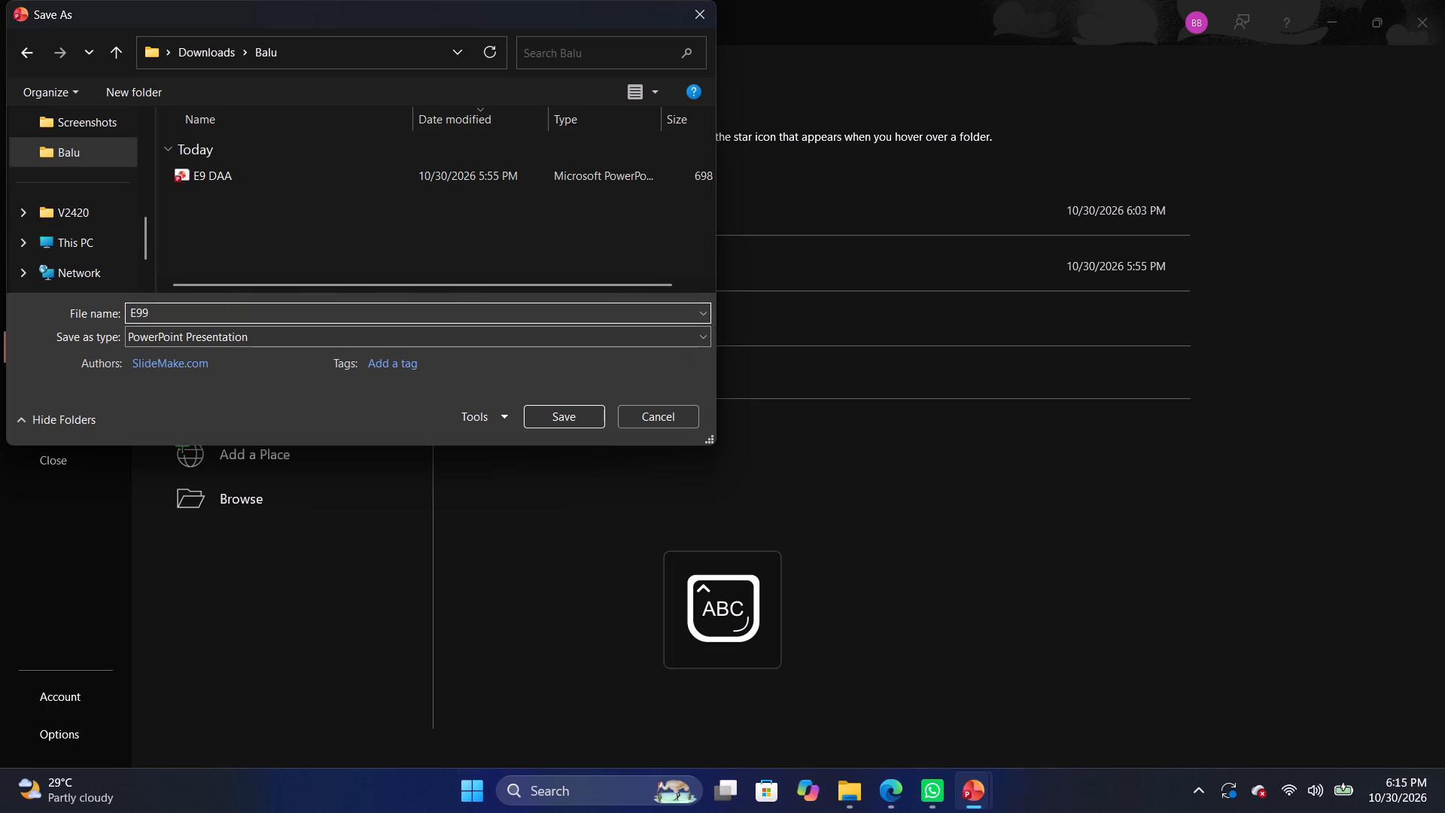
text(dbms)
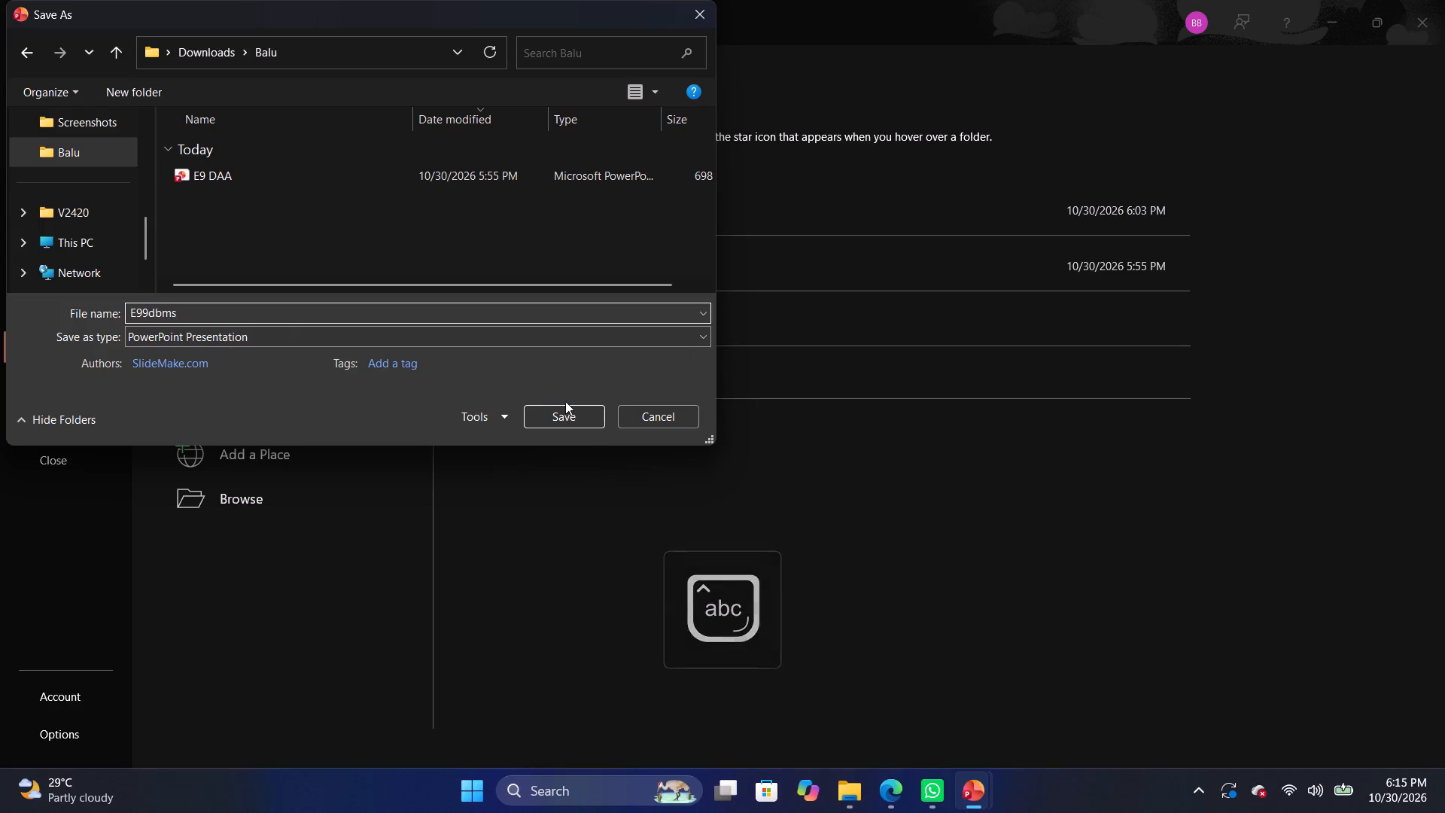
click(565, 403)
click(566, 411)
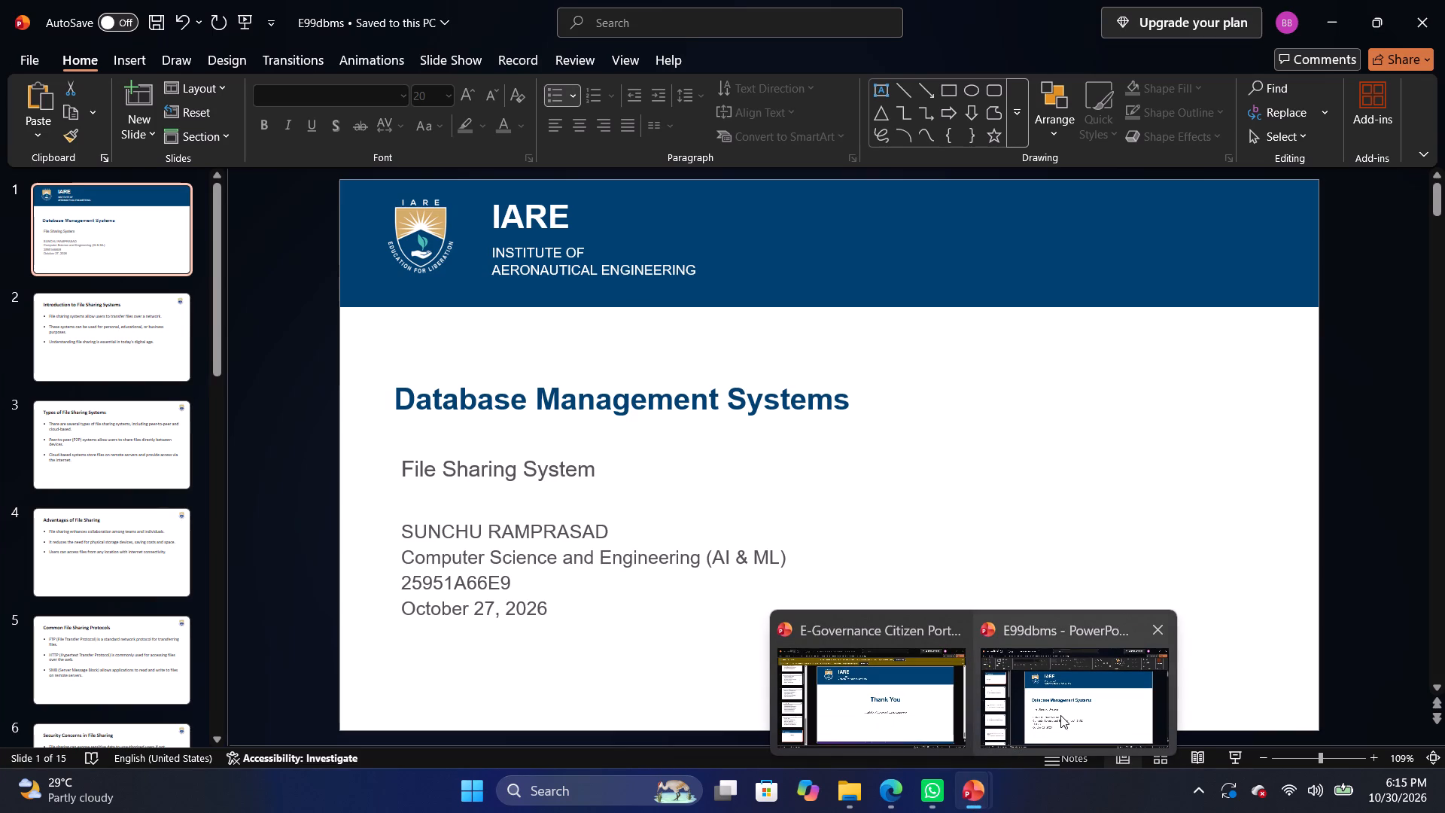
Open the "Design An Intelligent Plagiarism Detection System" presentation from the Downloads folder in File Explorer and enable editing.
click(841, 784)
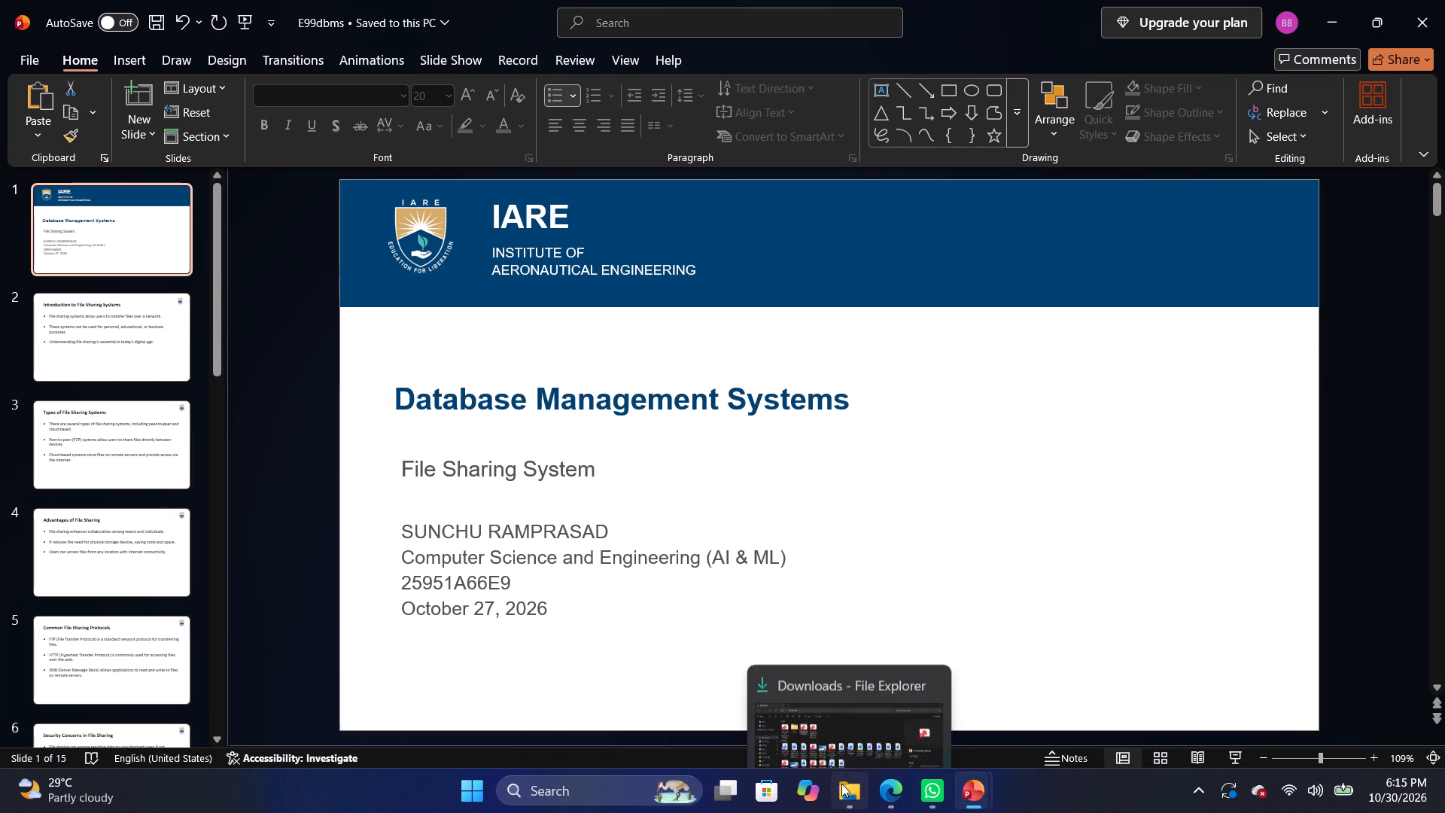
double_click(445, 184)
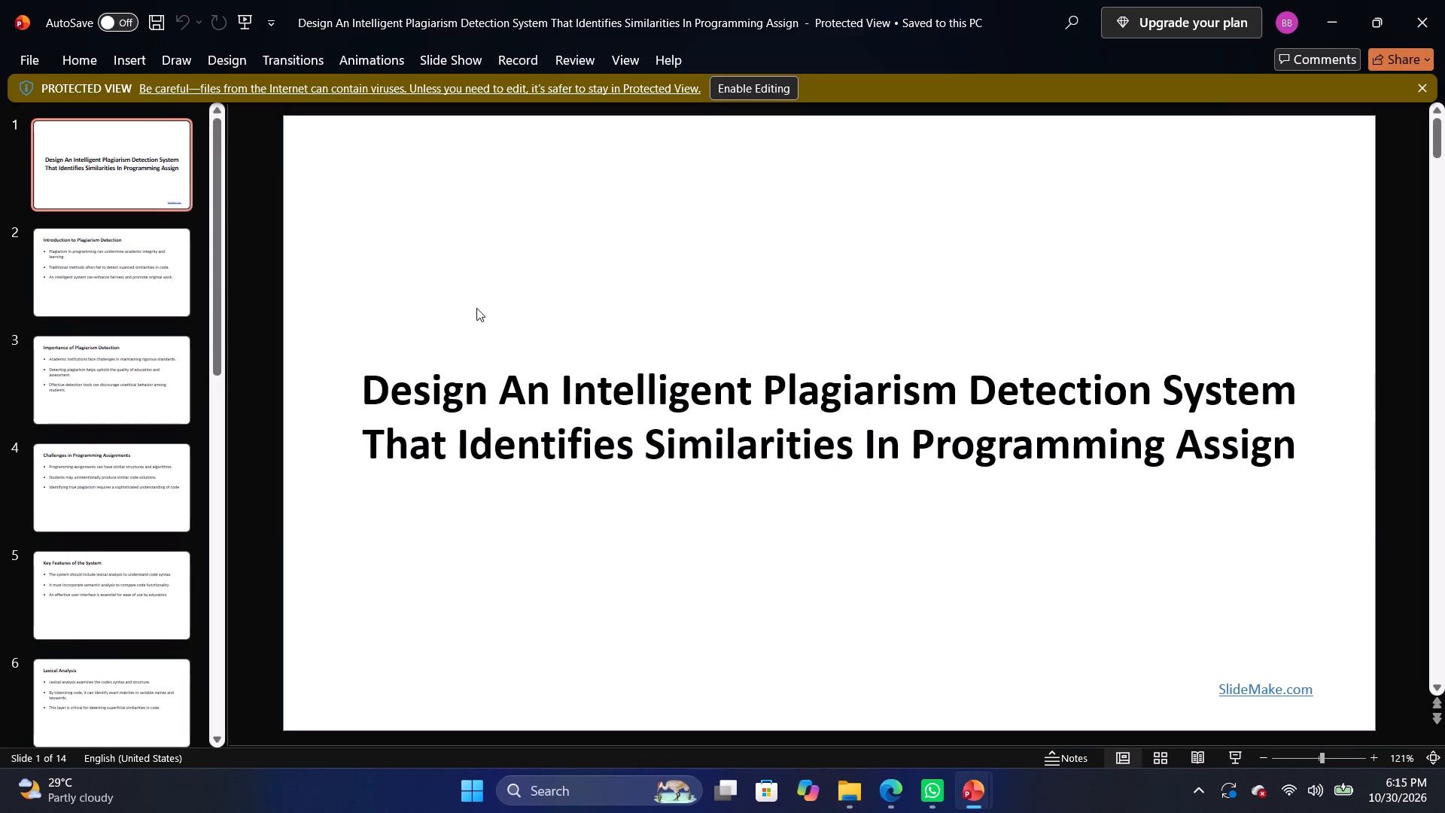
drag(366, 377, 469, 425)
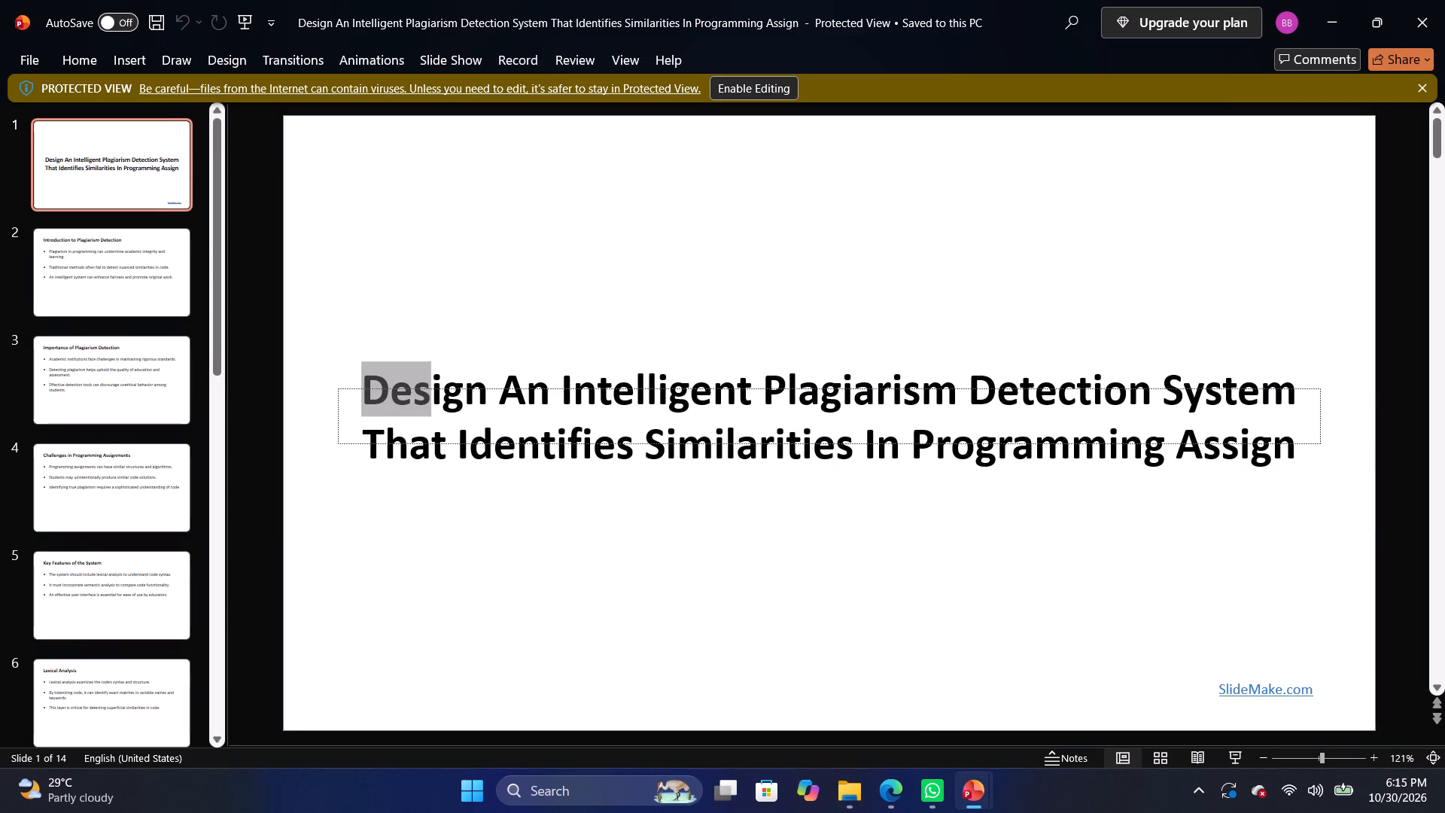
drag(469, 425, 515, 318)
click(515, 318)
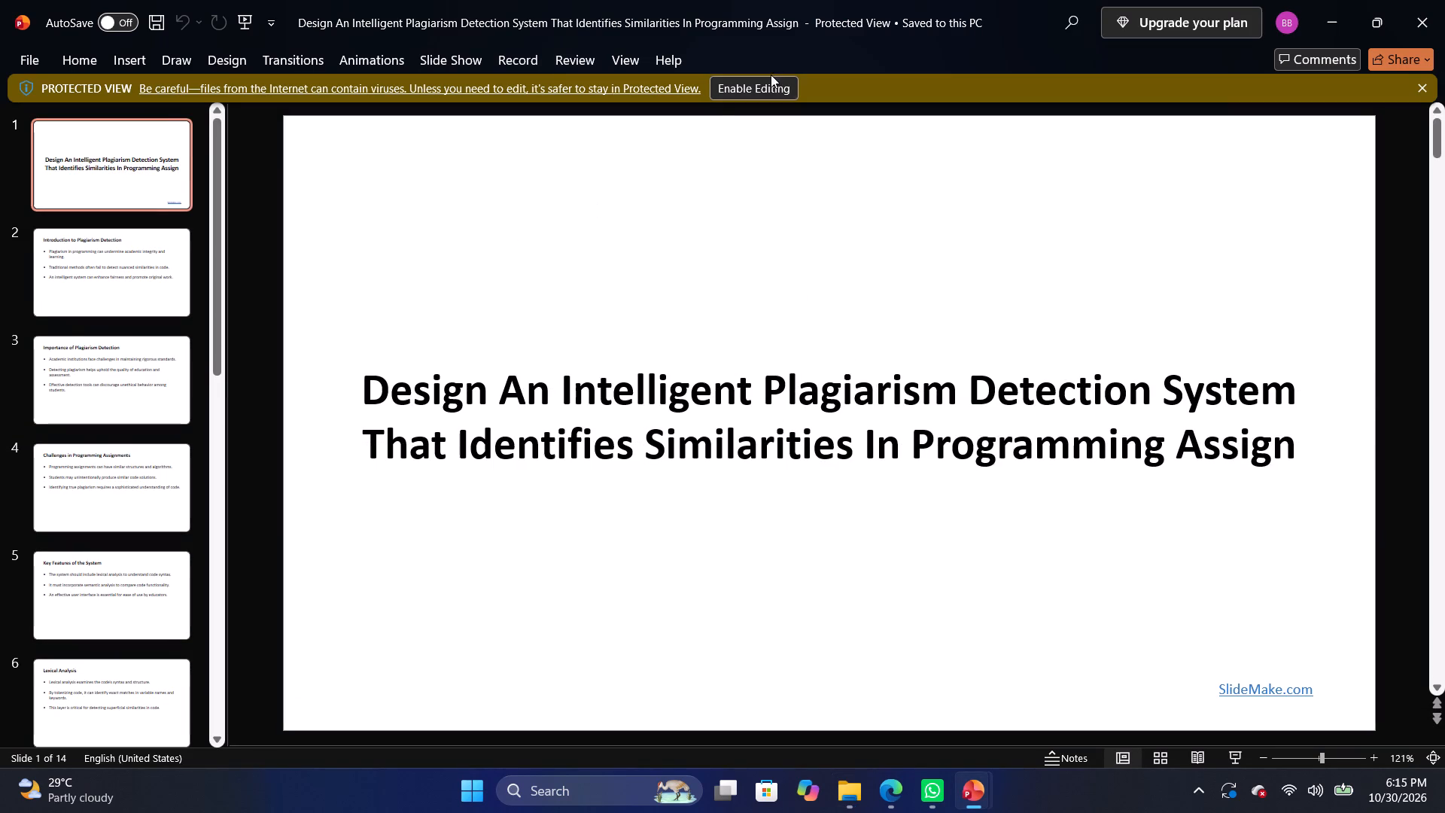
click(771, 78)
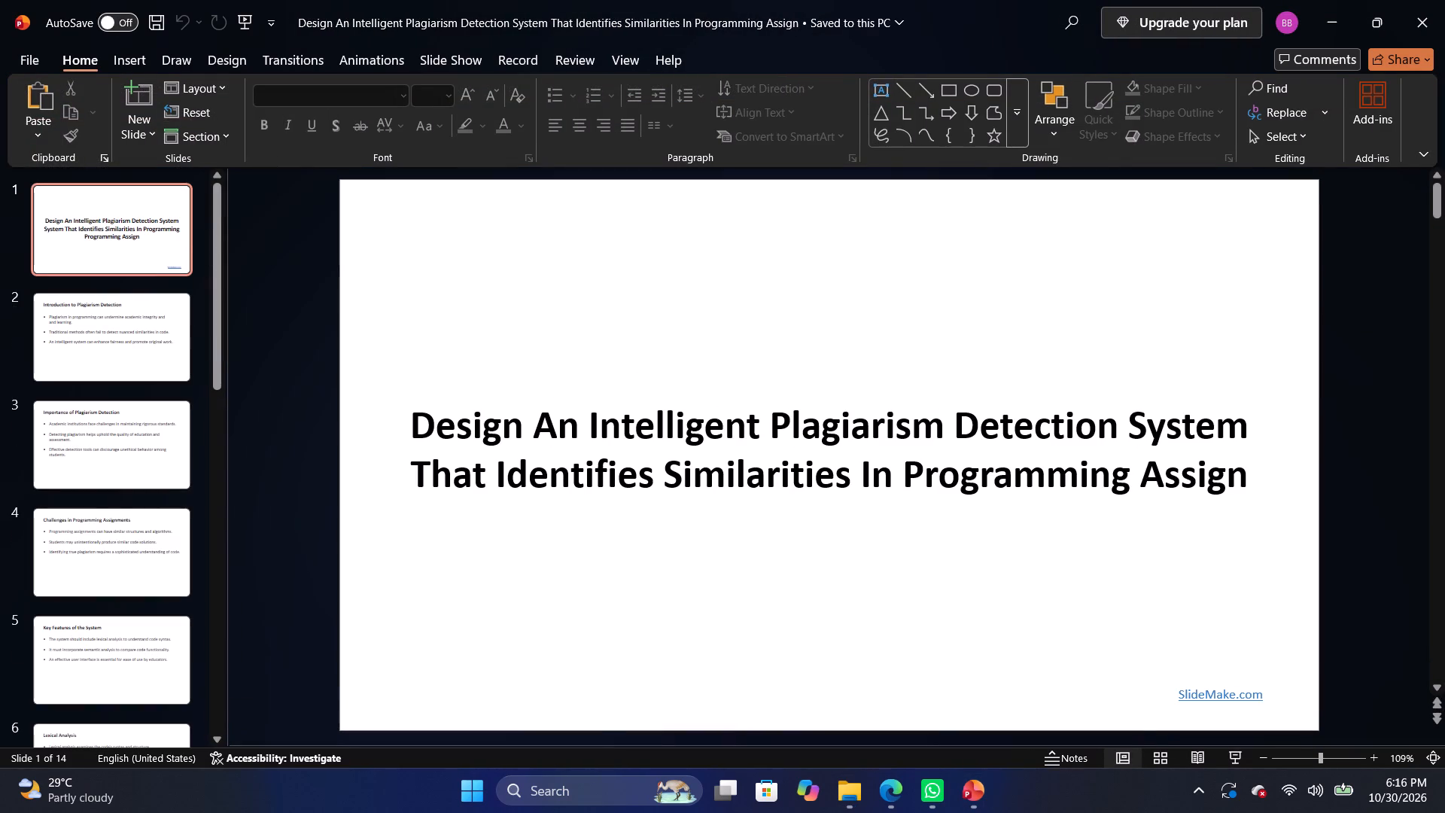
Delete the title text and the SlideMake.com link text from slide 1 of the plagiarism detection presentation.
drag(412, 416, 956, 502)
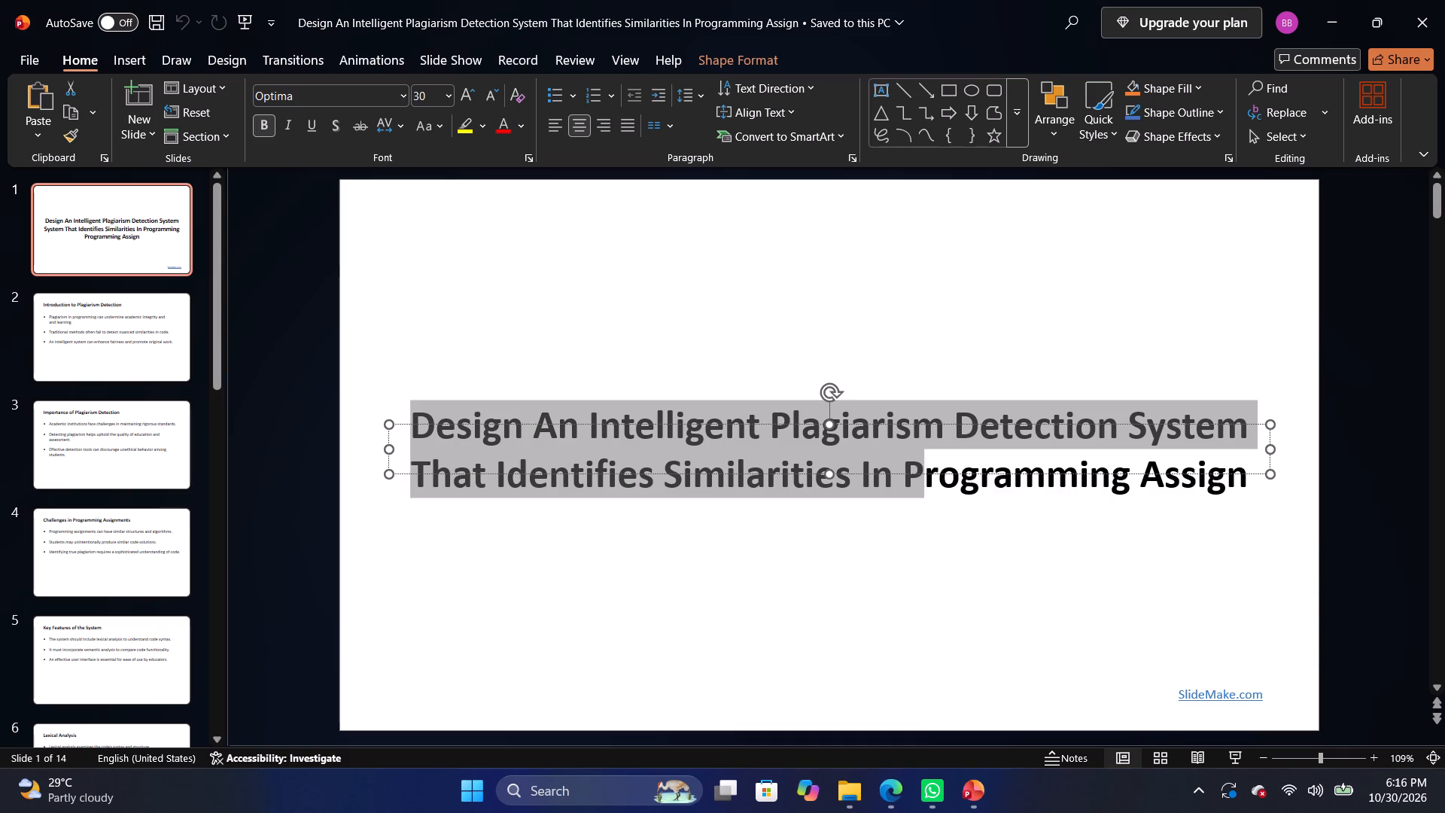
drag(956, 502, 1267, 571)
scroll(1139, 496, right, 1)
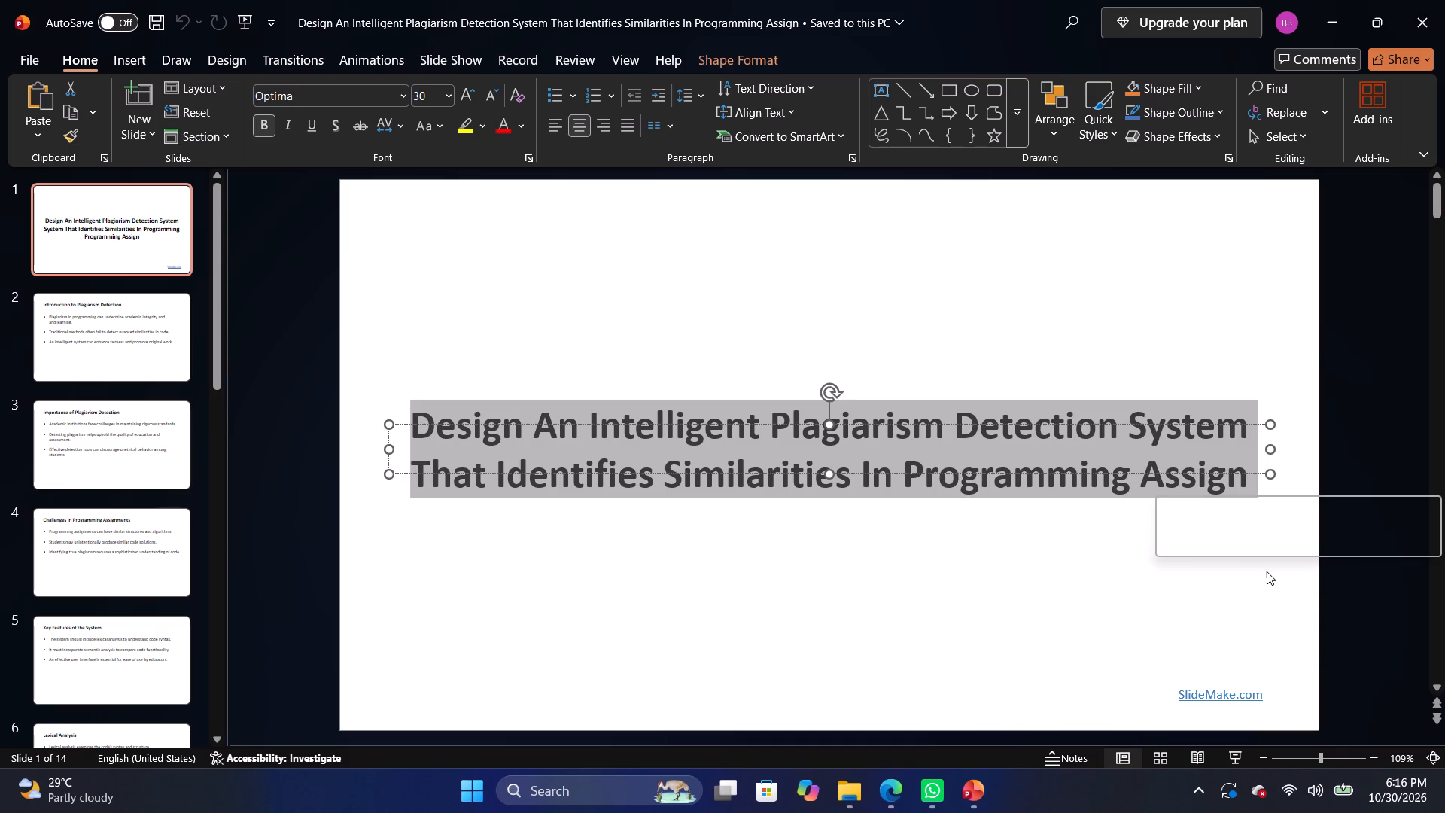
key(BackSpace)
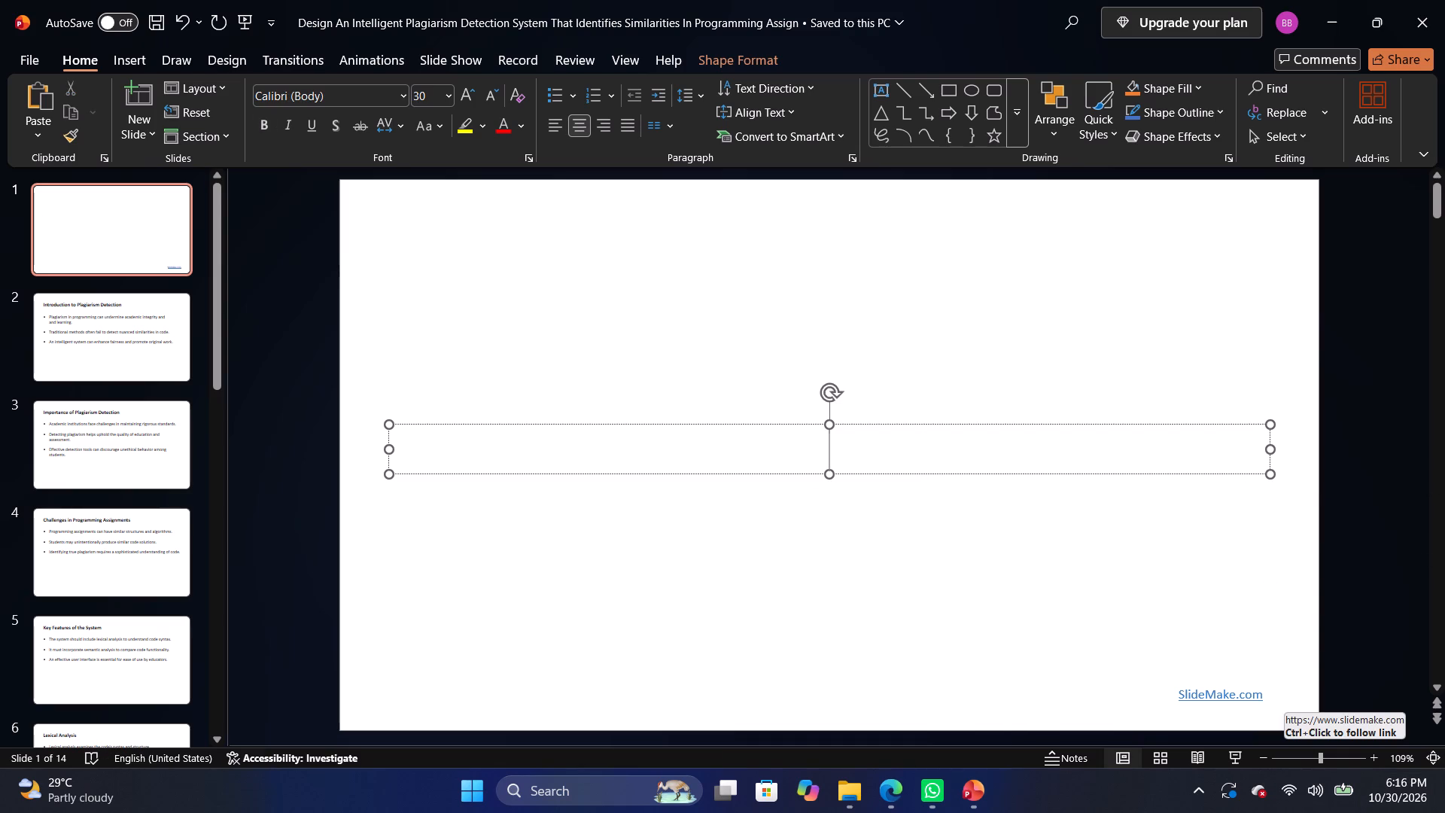
drag(1261, 694, 1178, 693)
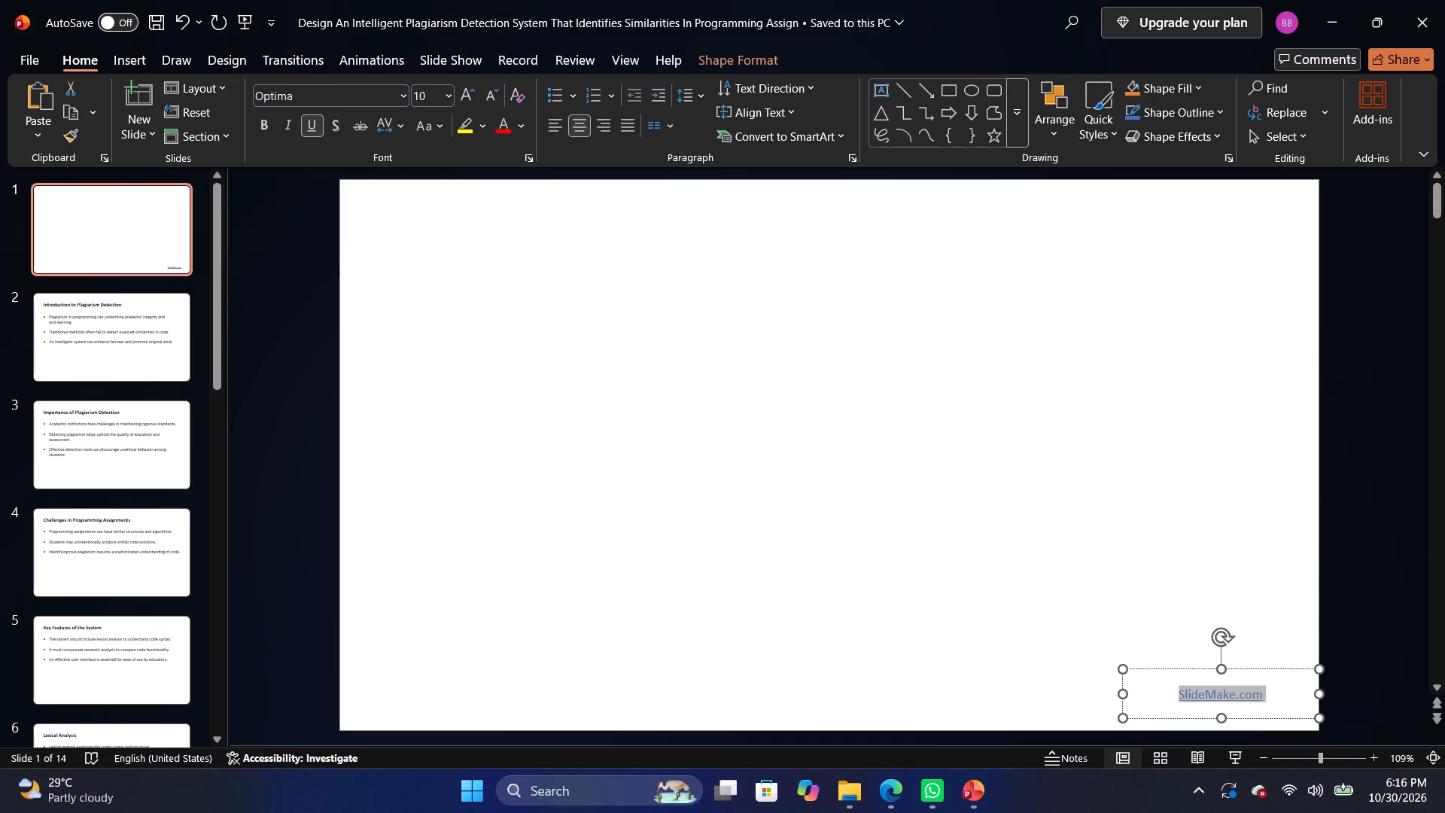
drag(1178, 693, 1179, 693)
key(BackSpace)
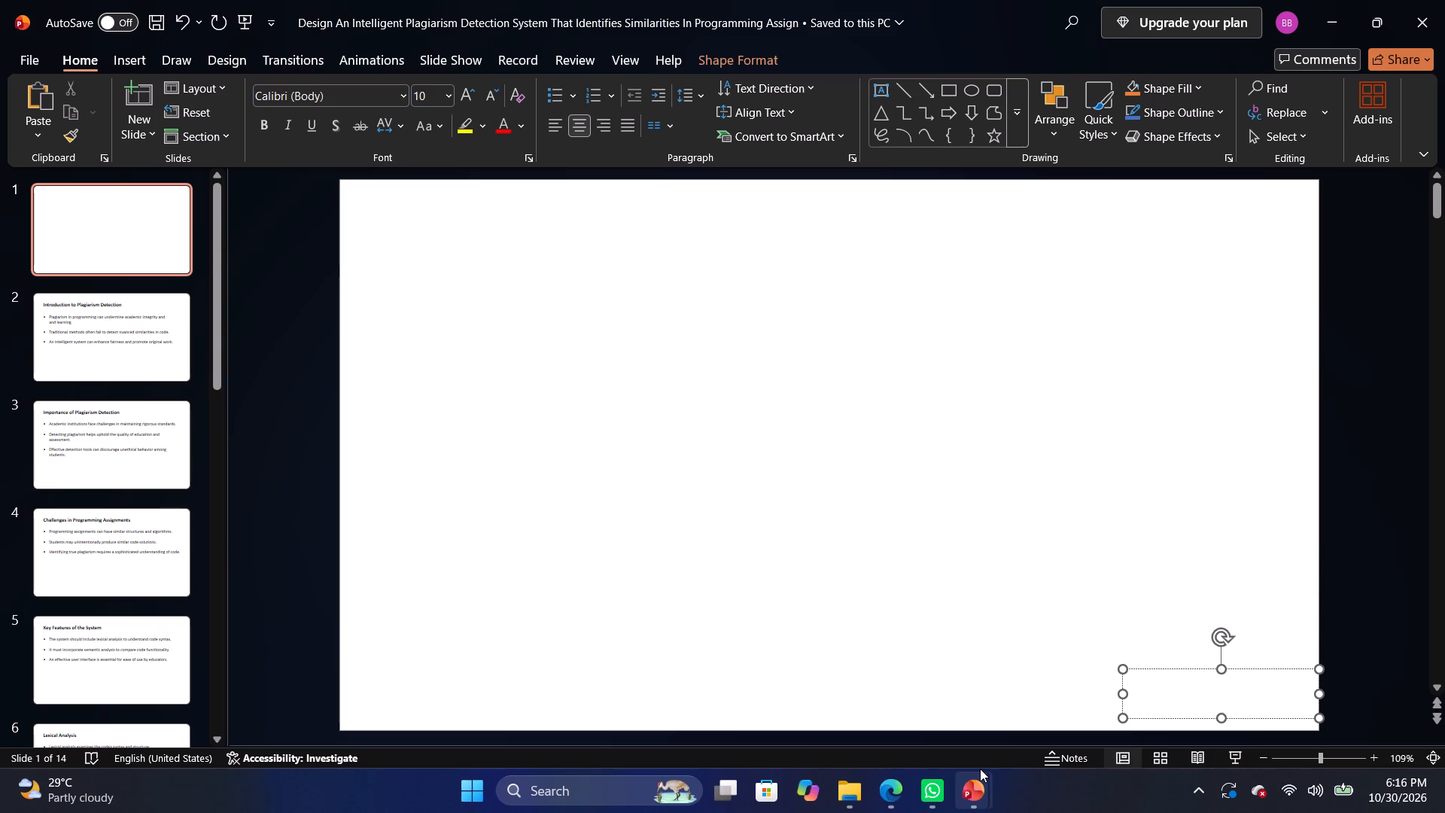
Copy all elements of the E99dbms title slide and paste them onto the emptied slide 1 of the plagiarism detection presentation.
click(982, 723)
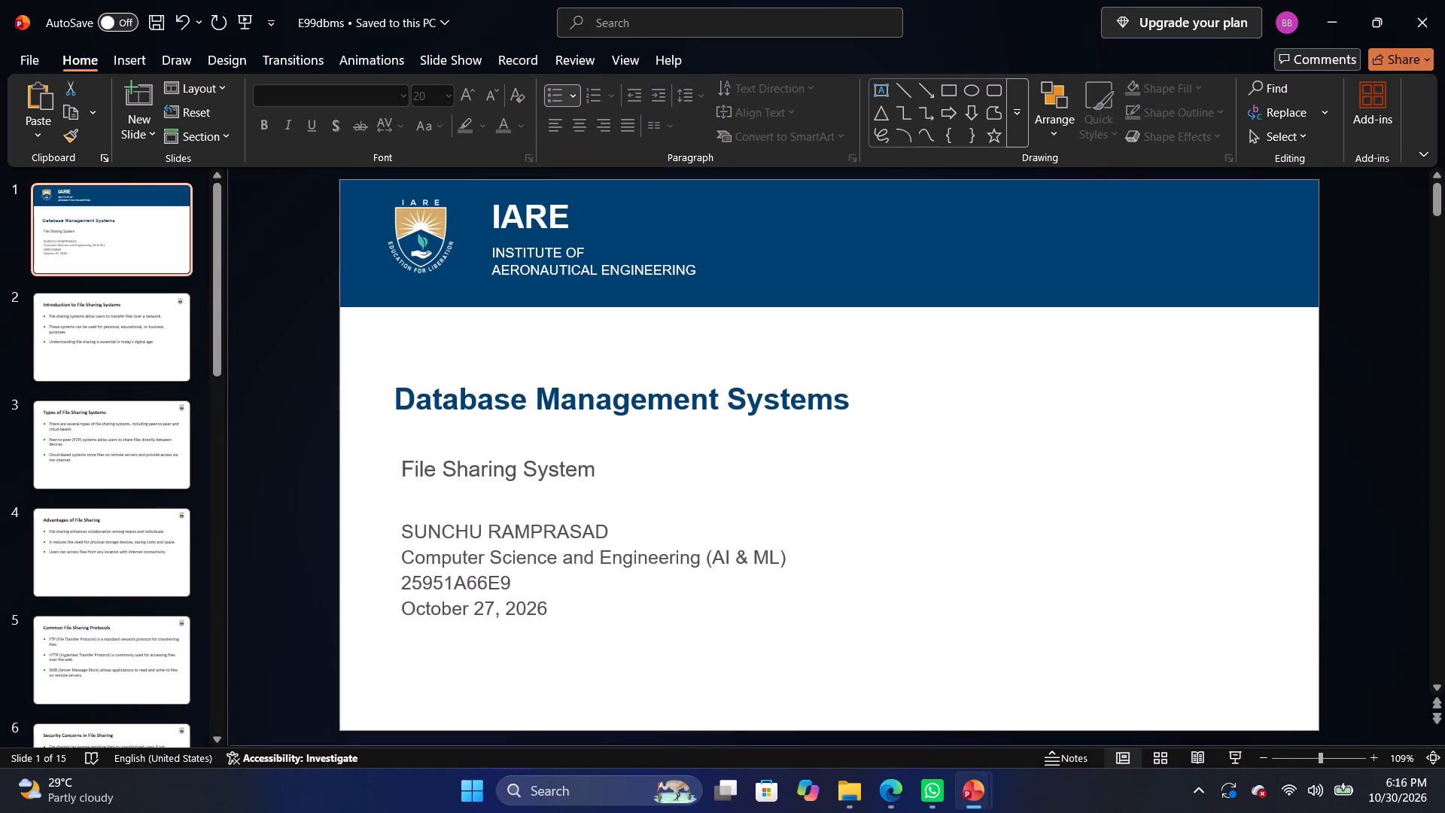
click(342, 177)
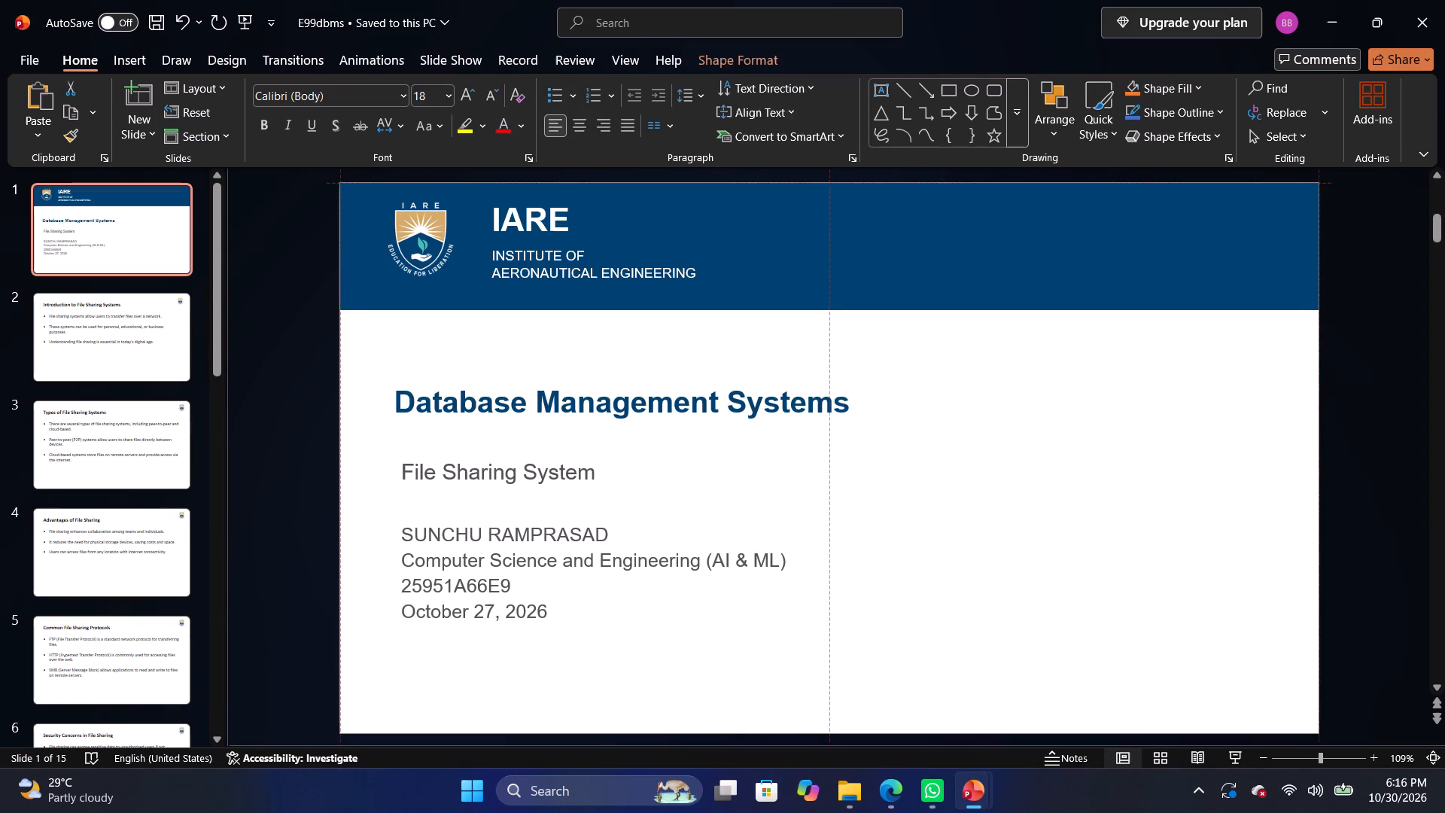
click(313, 218)
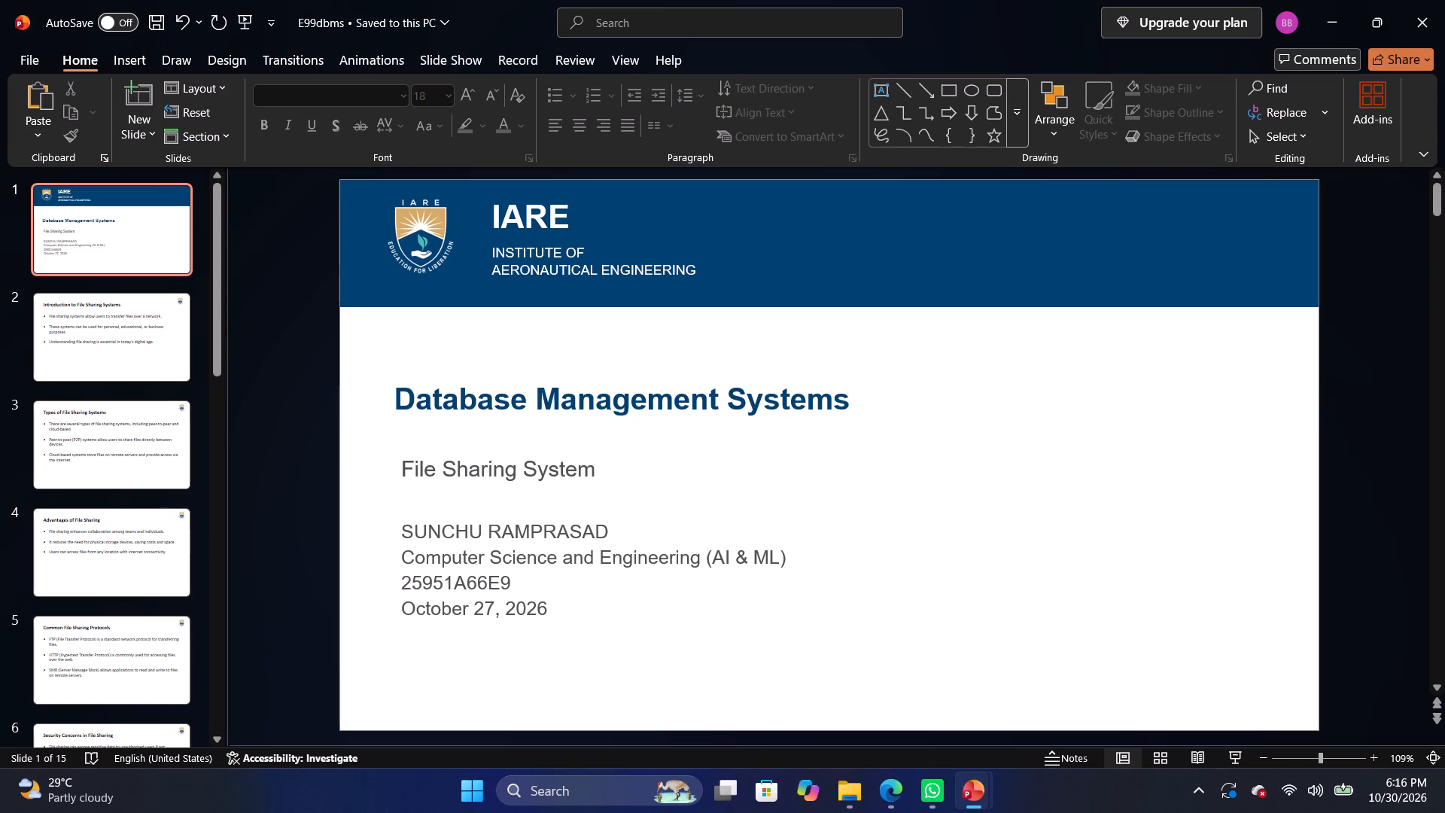
click(275, 239)
click(461, 270)
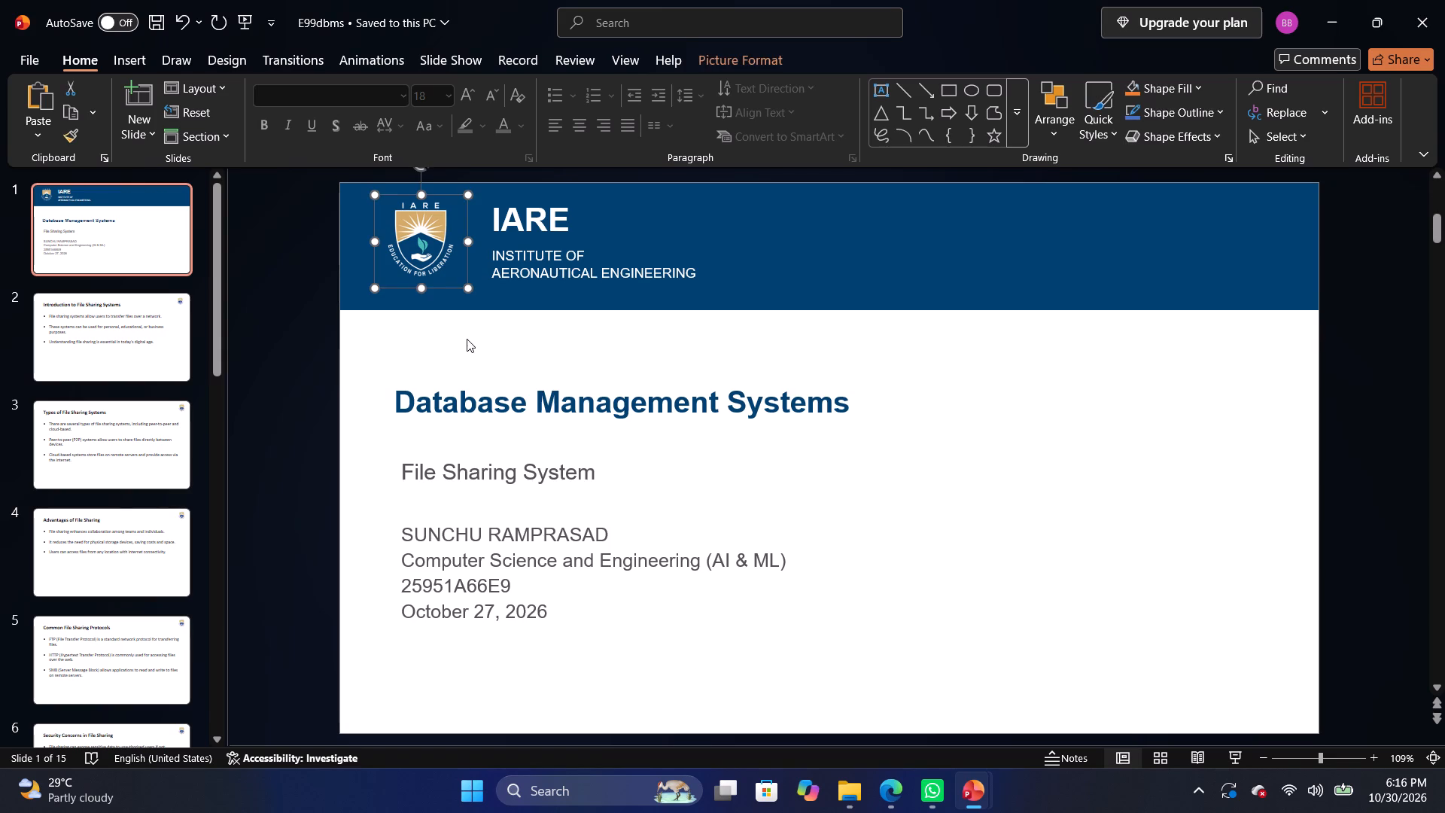
click(467, 339)
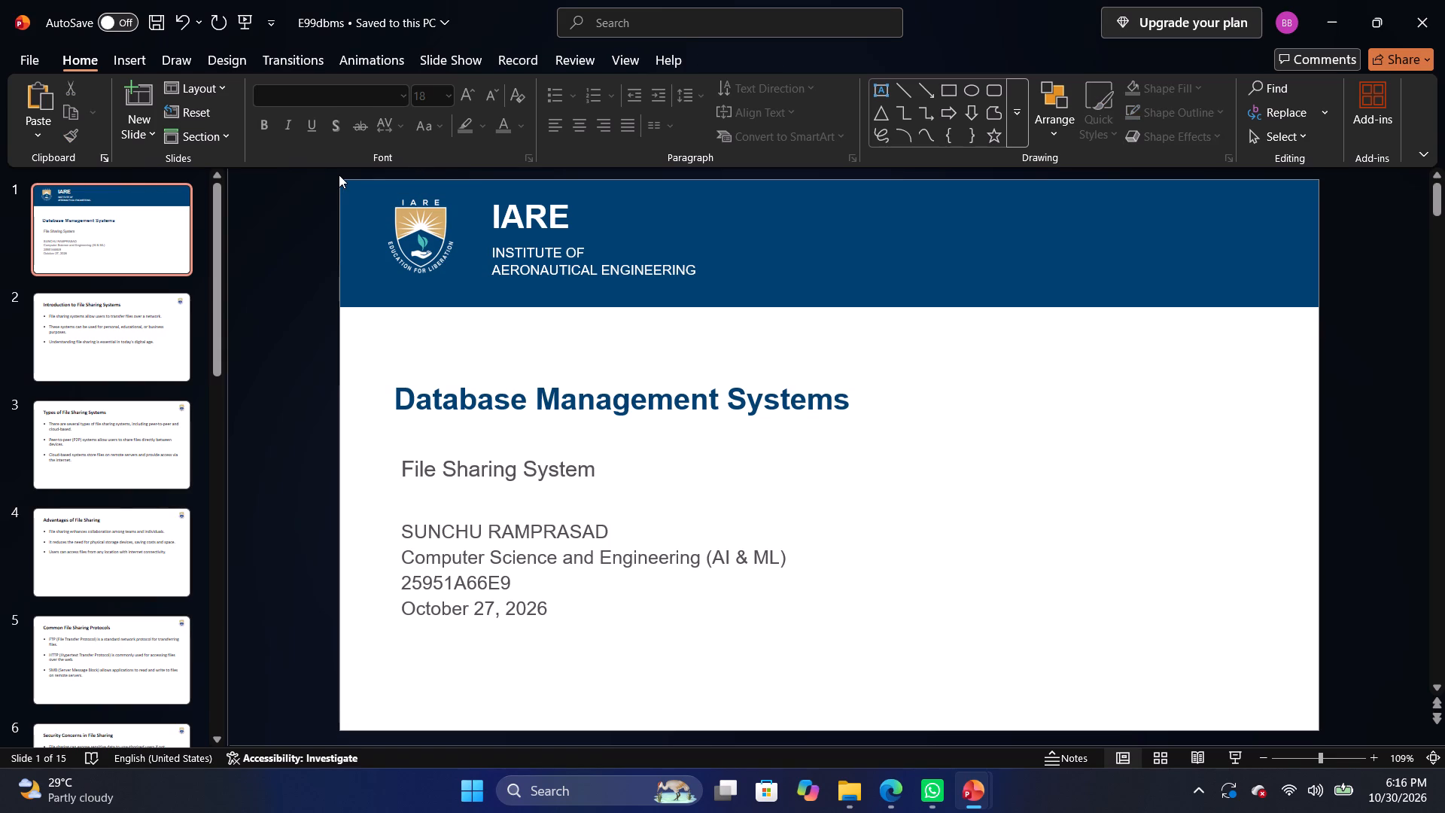
drag(339, 175, 645, 314)
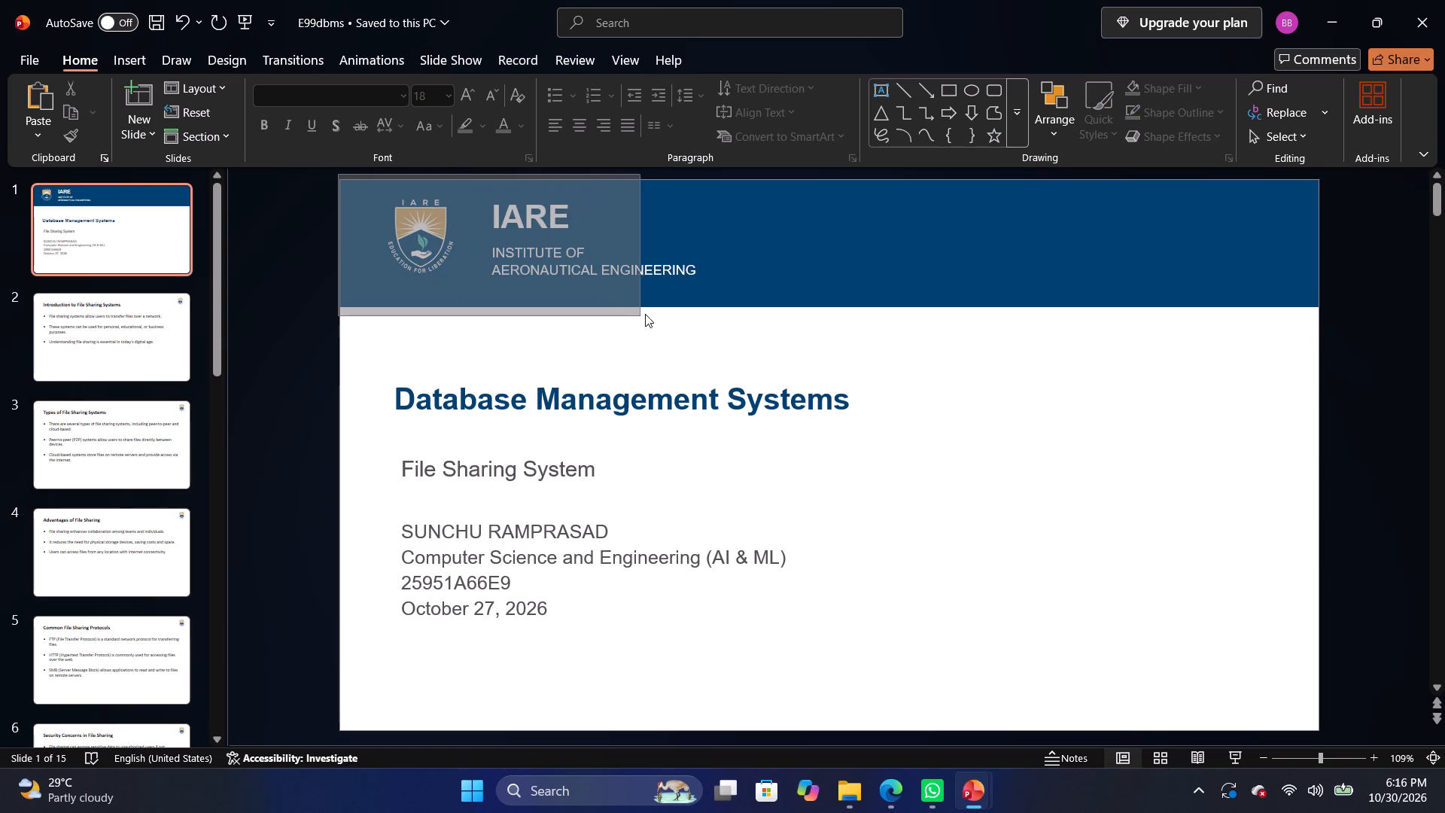
drag(645, 314, 1309, 716)
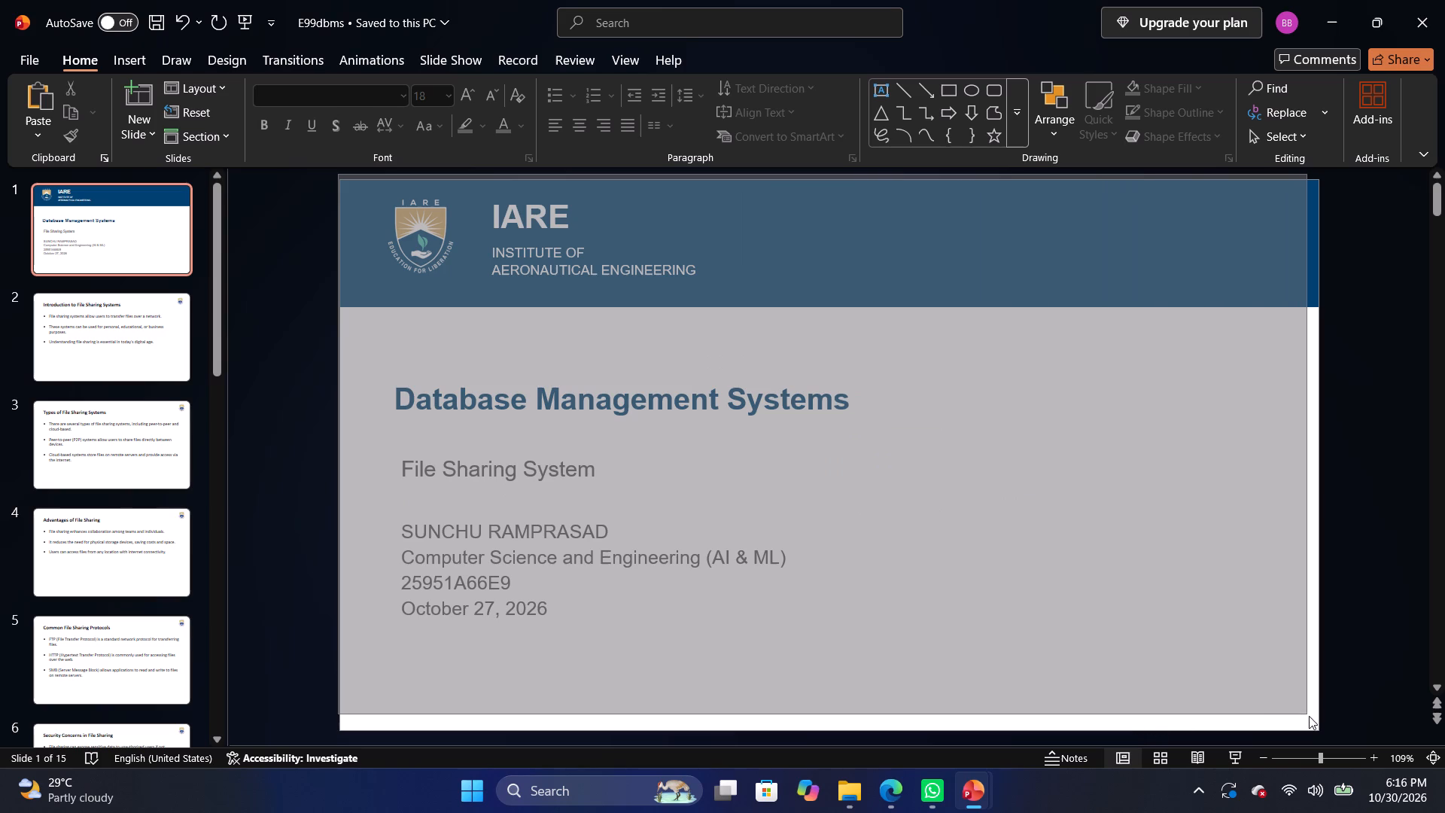
drag(1309, 716, 1325, 741)
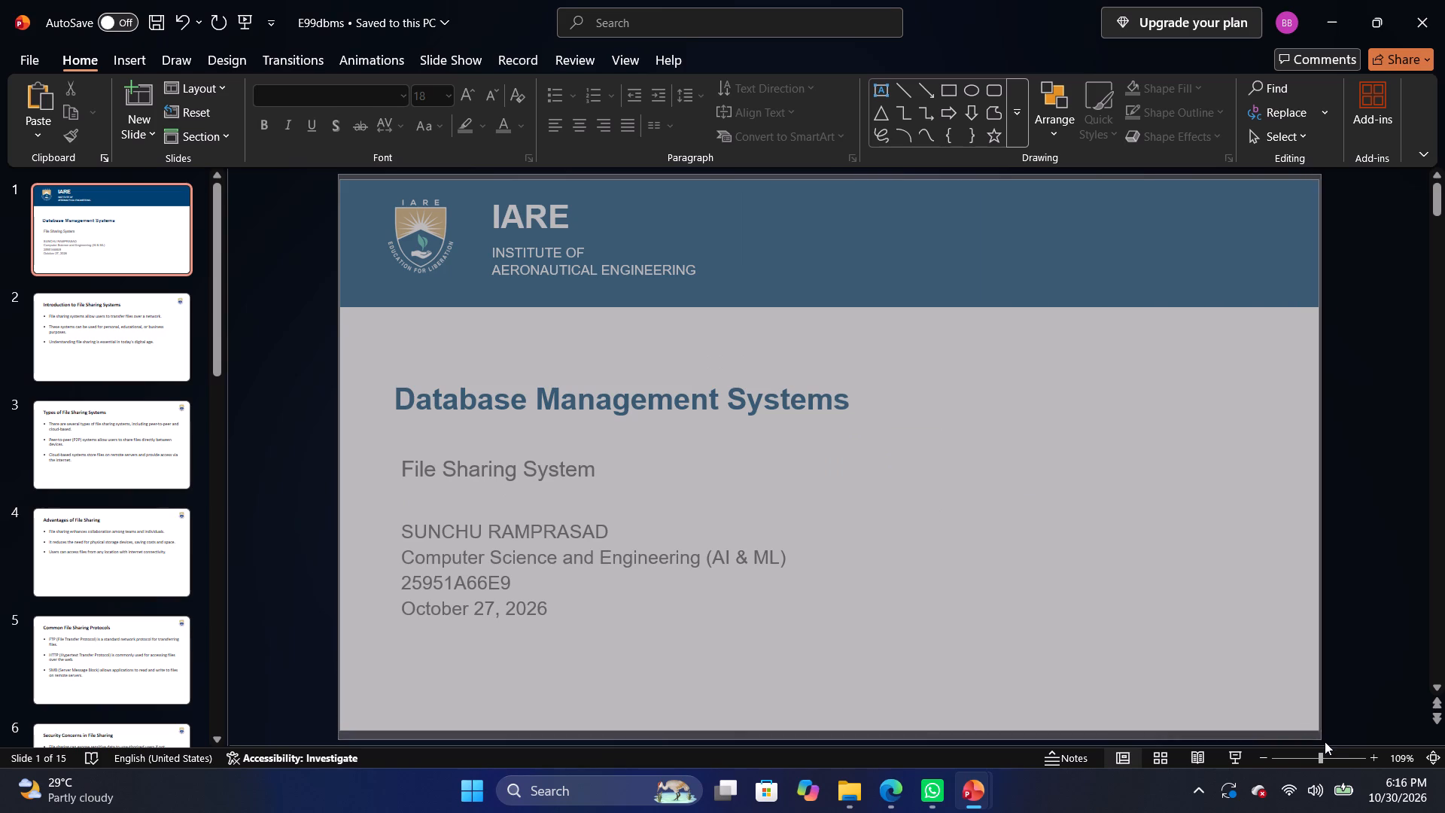
drag(1325, 741, 1328, 743)
key(ctrl+c)
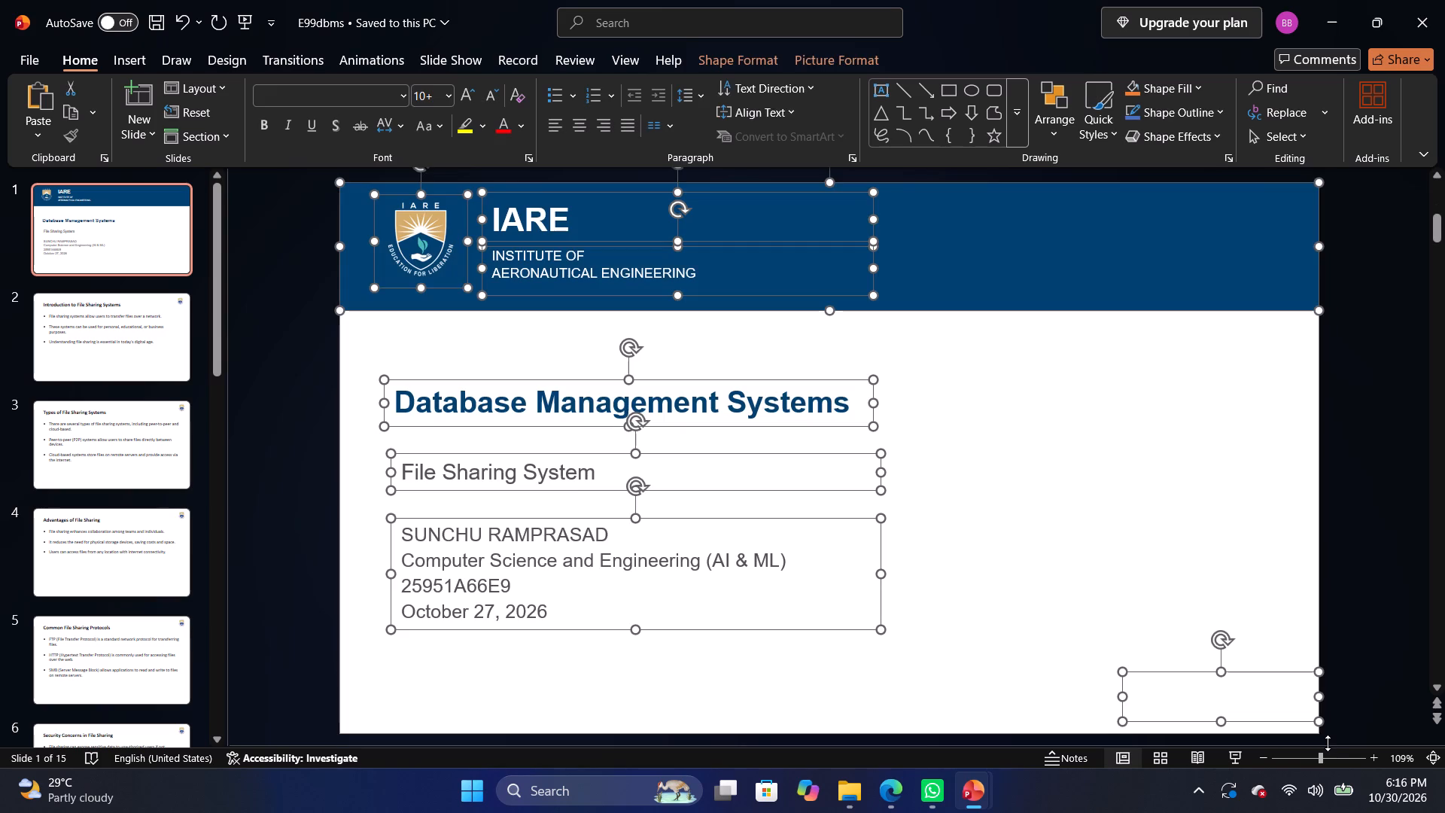
click(1188, 562)
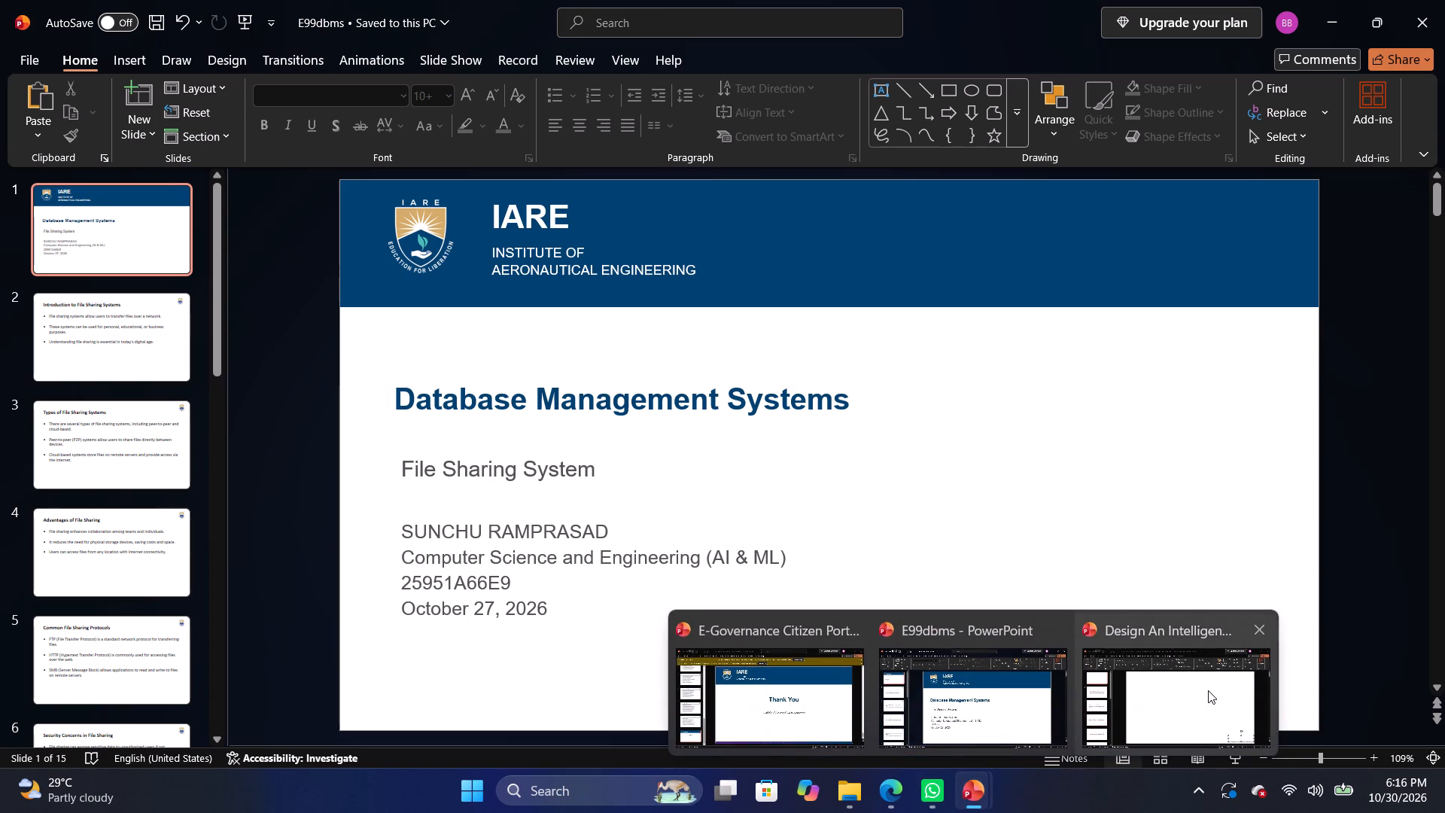
click(1208, 690)
key(ctrl+v)
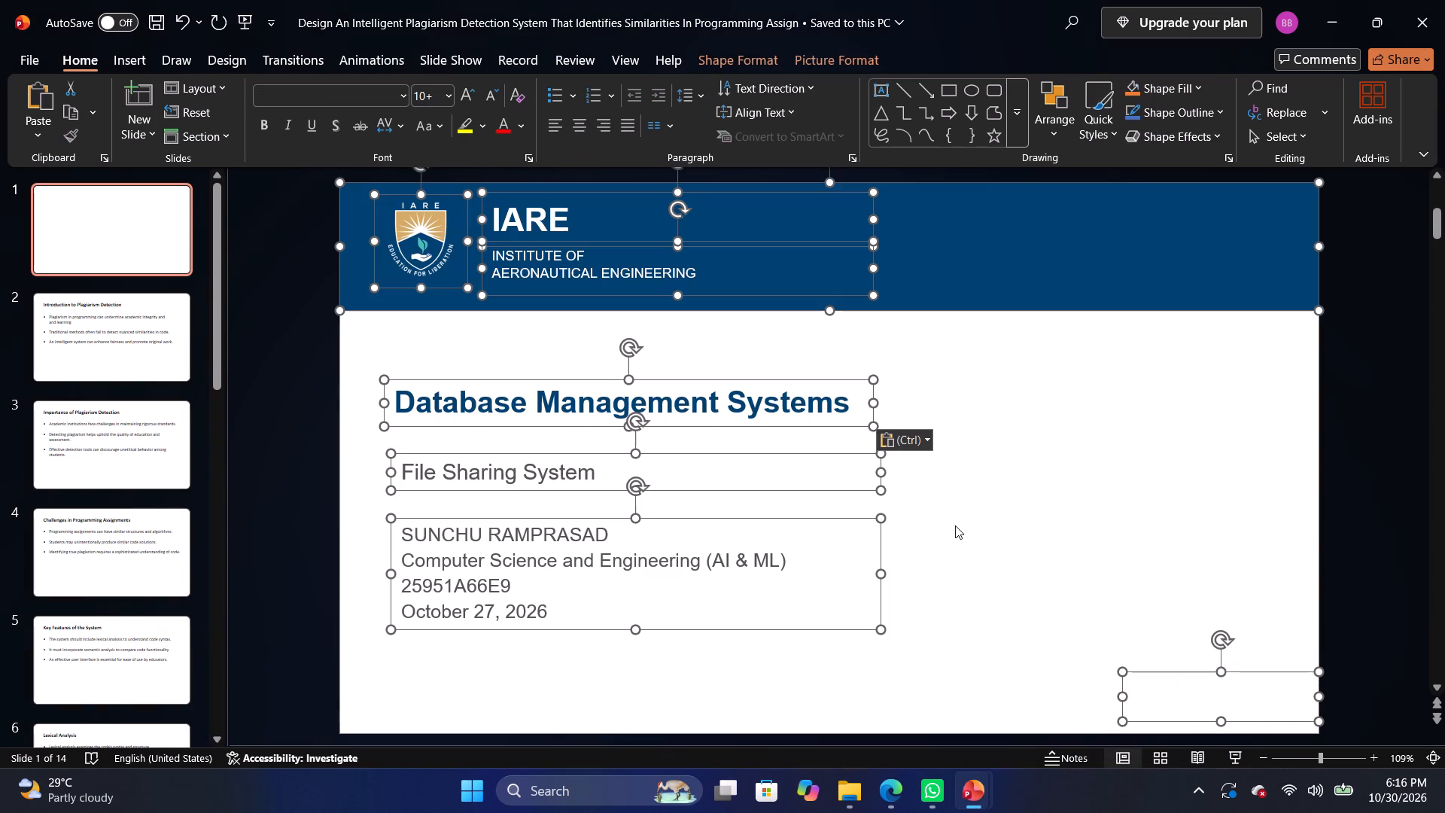
click(918, 402)
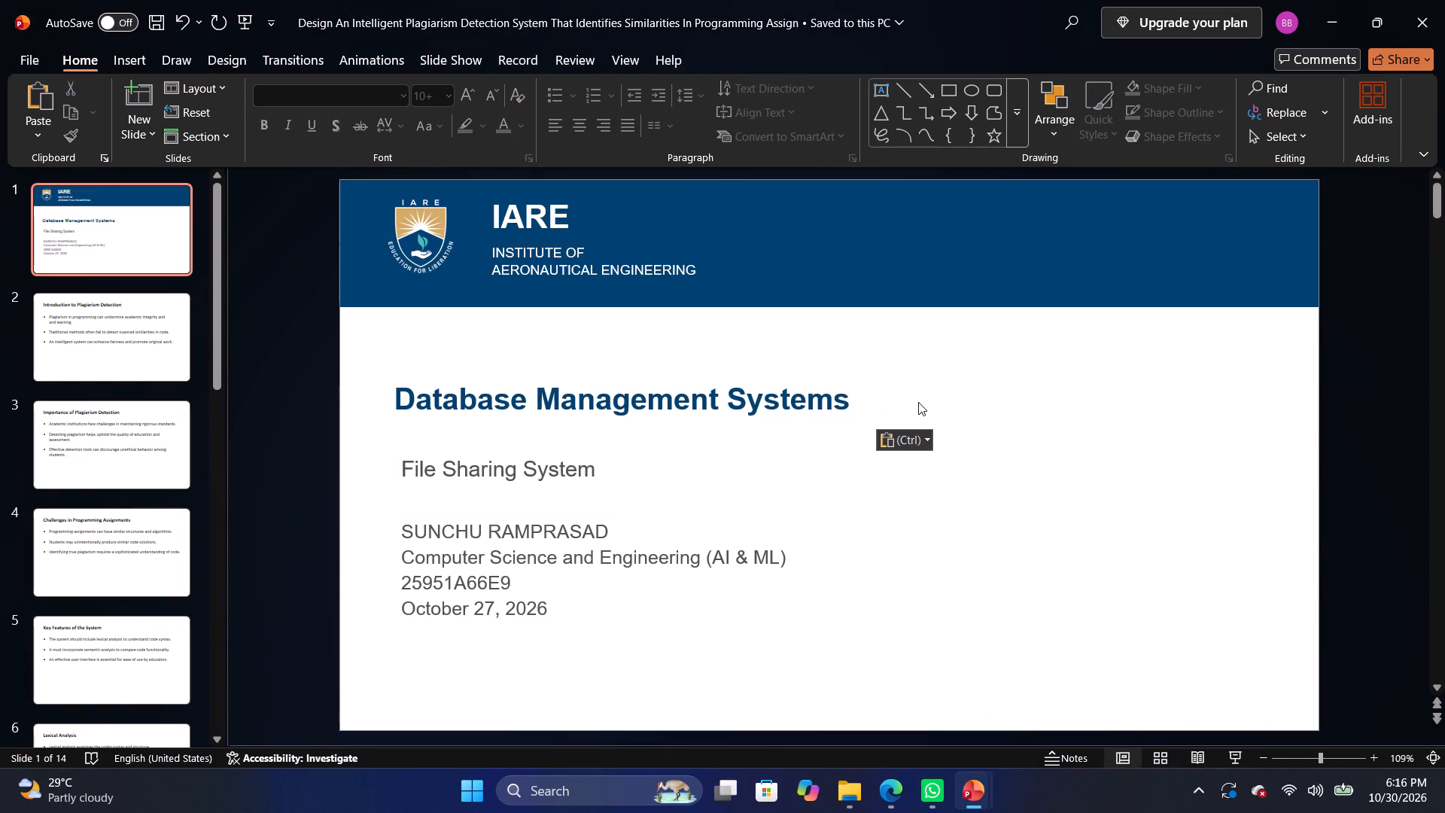
Clear the "Database Management Systems" heading text on the plagiarism detection presentation's title slide.
click(847, 403)
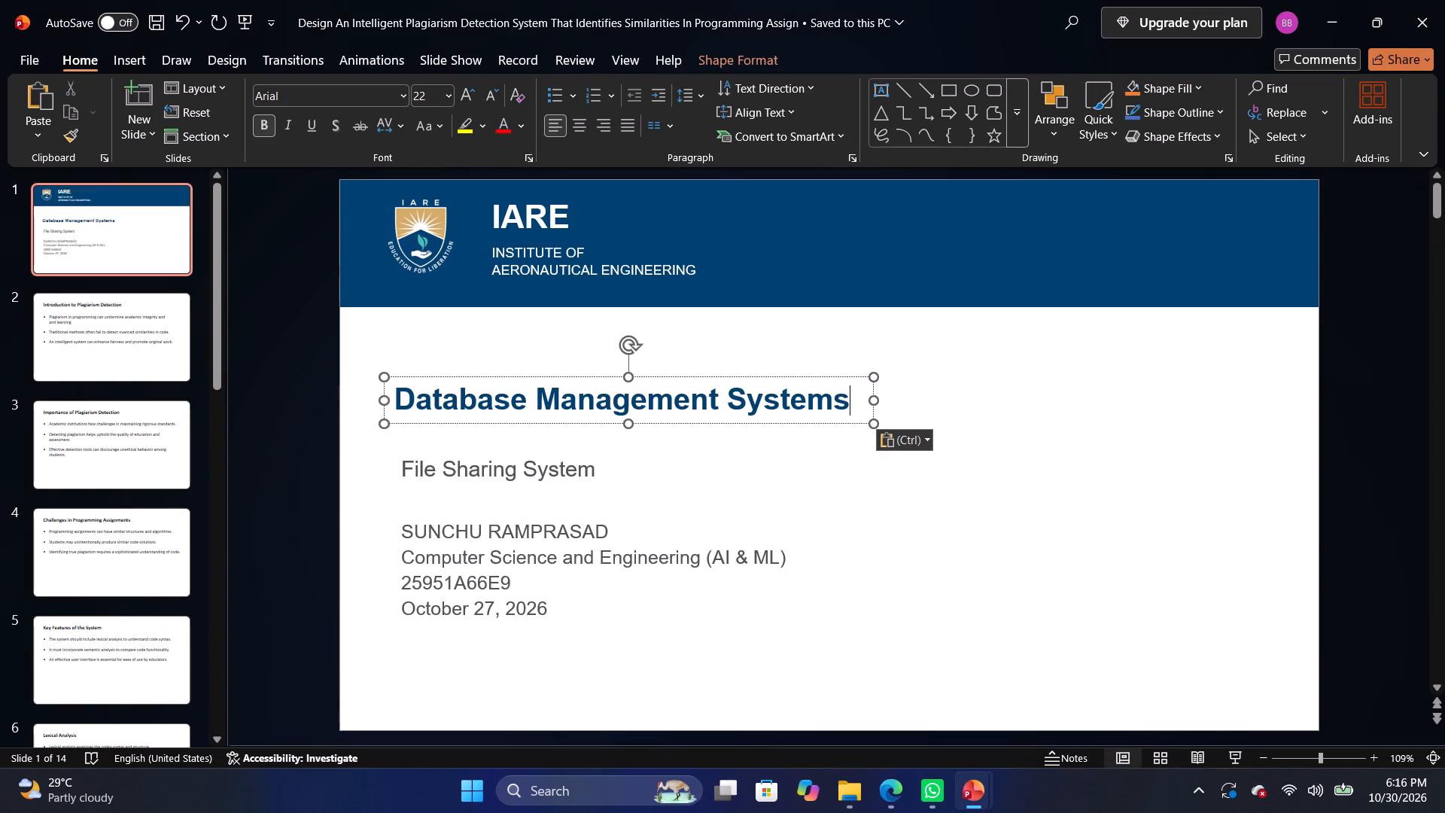
key(BackSpace)
key(BackSpace)
key(BackSpace)
key(BackSpace)
key(BackSpace)
key(BackSpace)
key(BackSpace)
key(BackSpace)
key(BackSpace)
key(BackSpace)
key(BackSpace)
key(BackSpace)
key(BackSpace)
key(BackSpace)
key(BackSpace)
key(BackSpace)
key(BackSpace)
key(BackSpace)
key(BackSpace)
key(BackSpace)
key(BackSpace)
key(BackSpace)
key(BackSpace)
key(BackSpace)
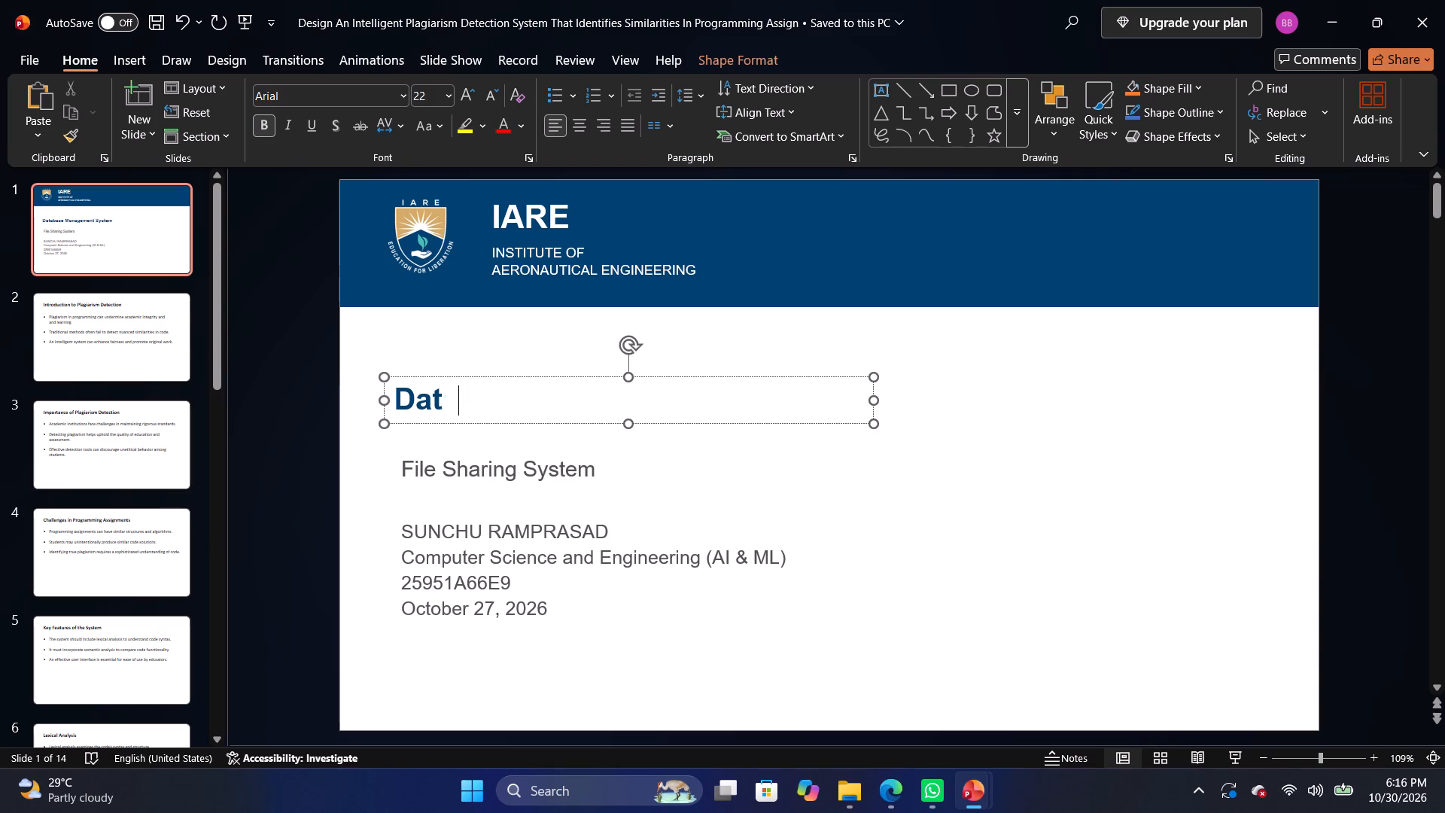
key(BackSpace)
key(BackSpace)
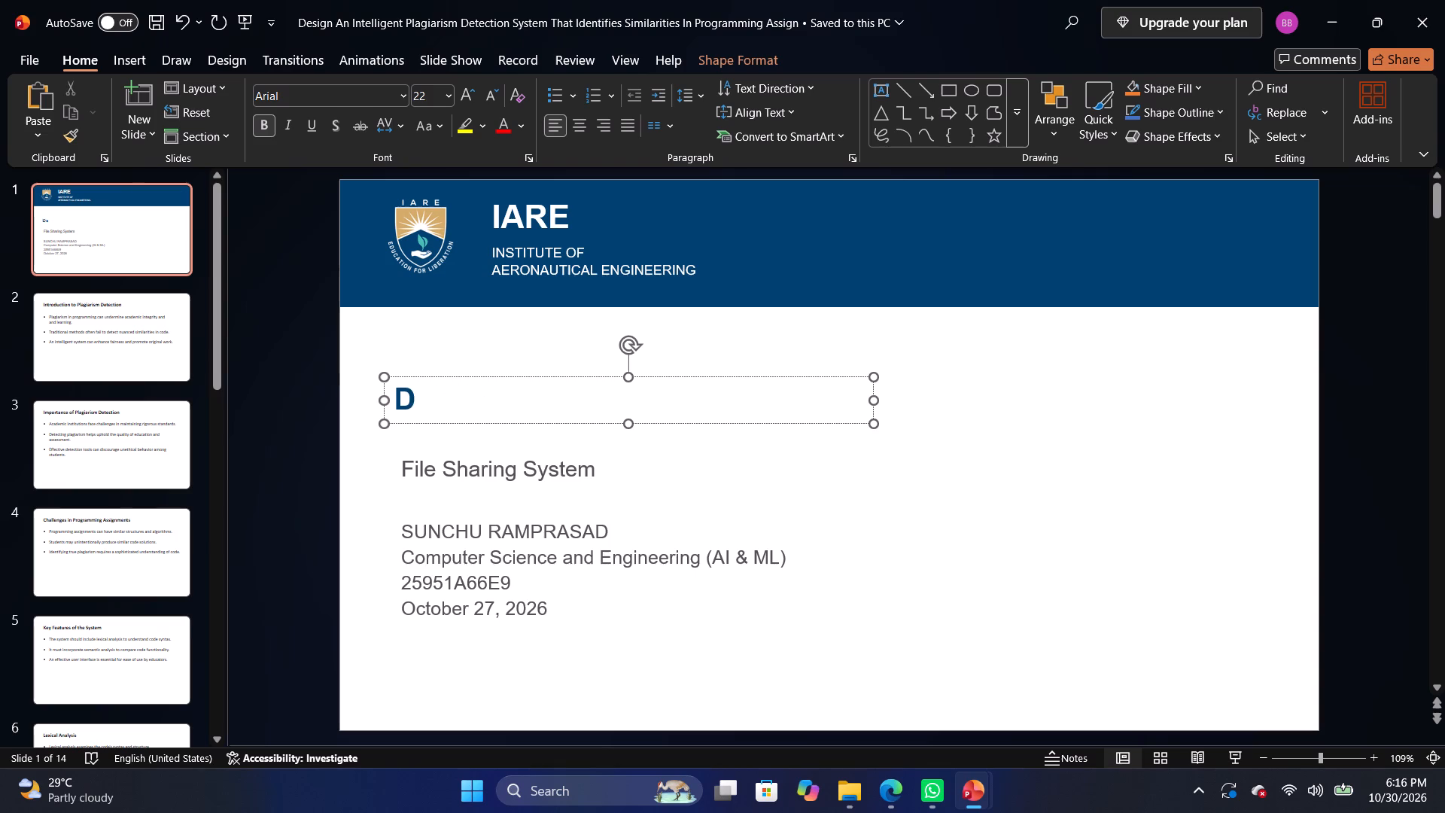